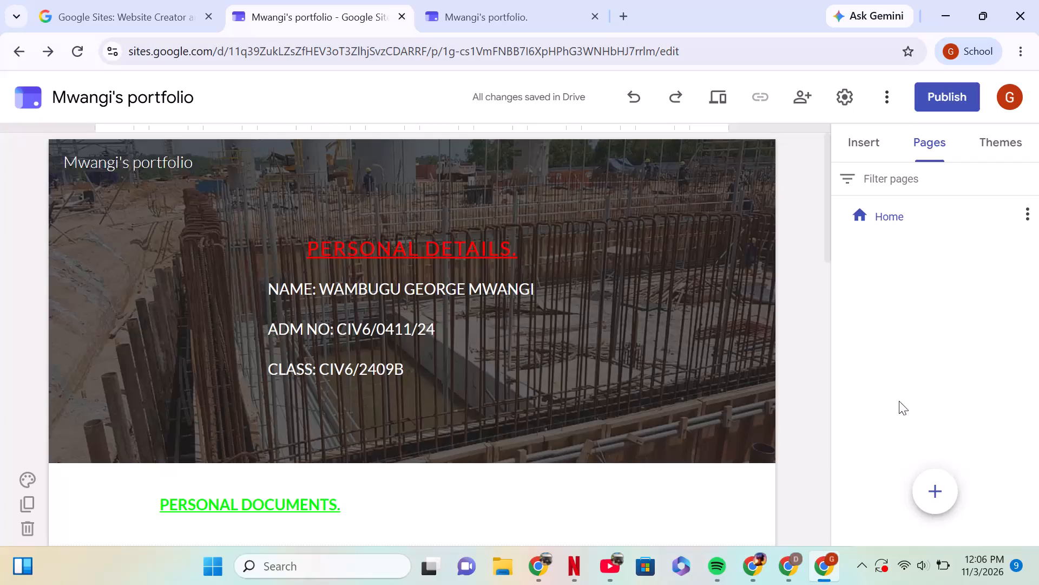
# Add a new page to the site named "CDACC Verification docs NOV 2026".
pyautogui.click(933, 499)
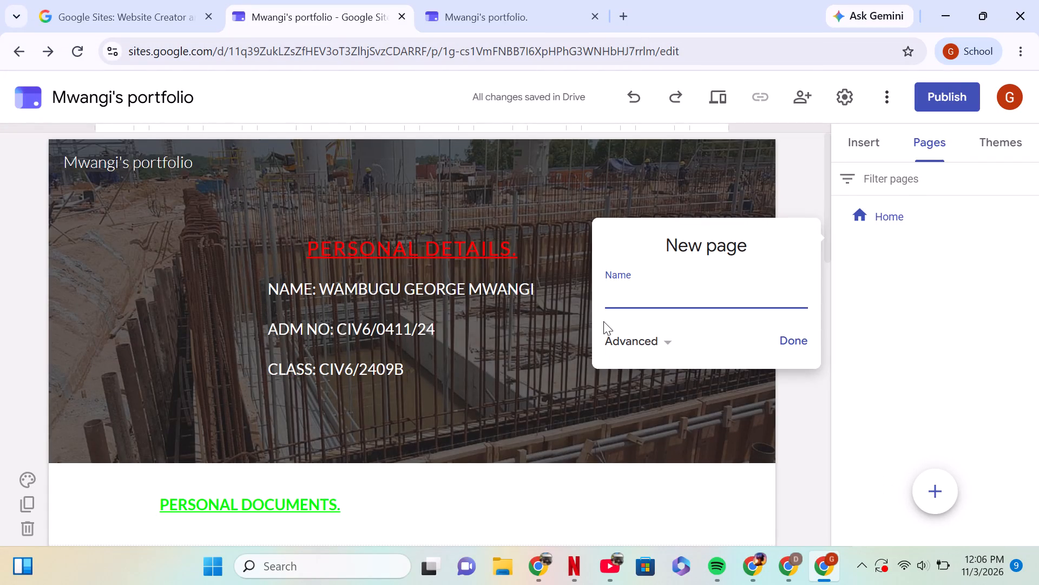
pyautogui.hotkey('shift', 'c')
pyautogui.press('BackSpace')
pyautogui.press('c')
pyautogui.write('DAAC')
pyautogui.press('BackSpace')
pyautogui.press('BackSpace')
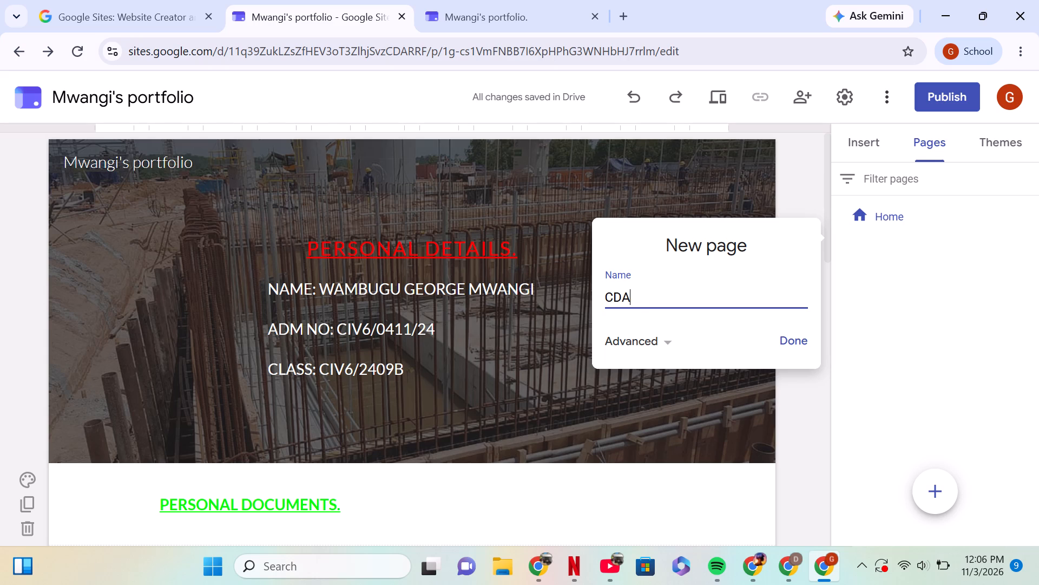
pyautogui.write('CC')
pyautogui.press('space')
pyautogui.press('v')
pyautogui.write('erification doc')
pyautogui.write('s')
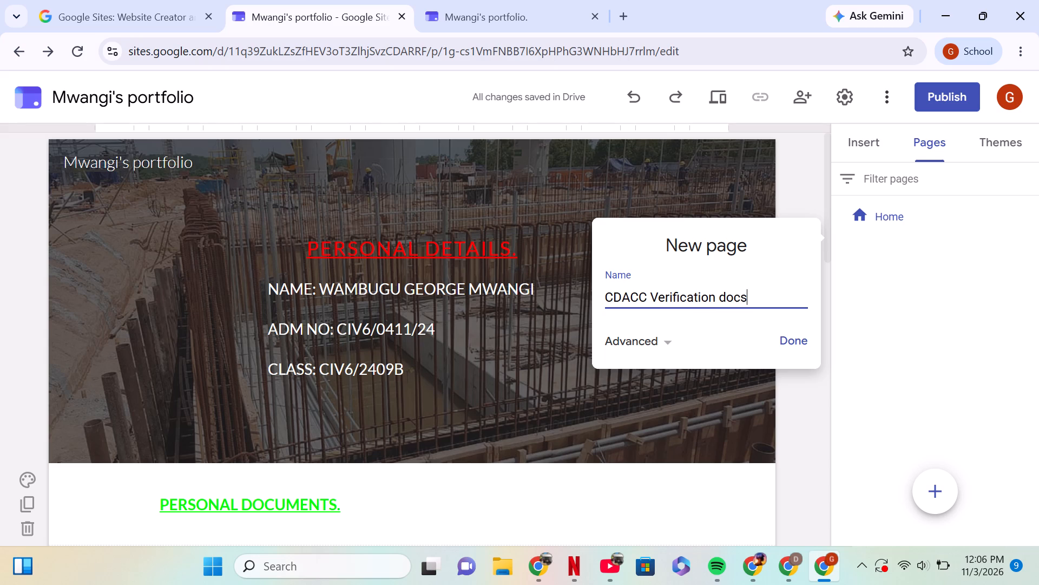
pyautogui.press('space')
pyautogui.write('NO')
pyautogui.hotkey('shift', 'v')
pyautogui.press('space')
pyautogui.write('202')
pyautogui.press('6')
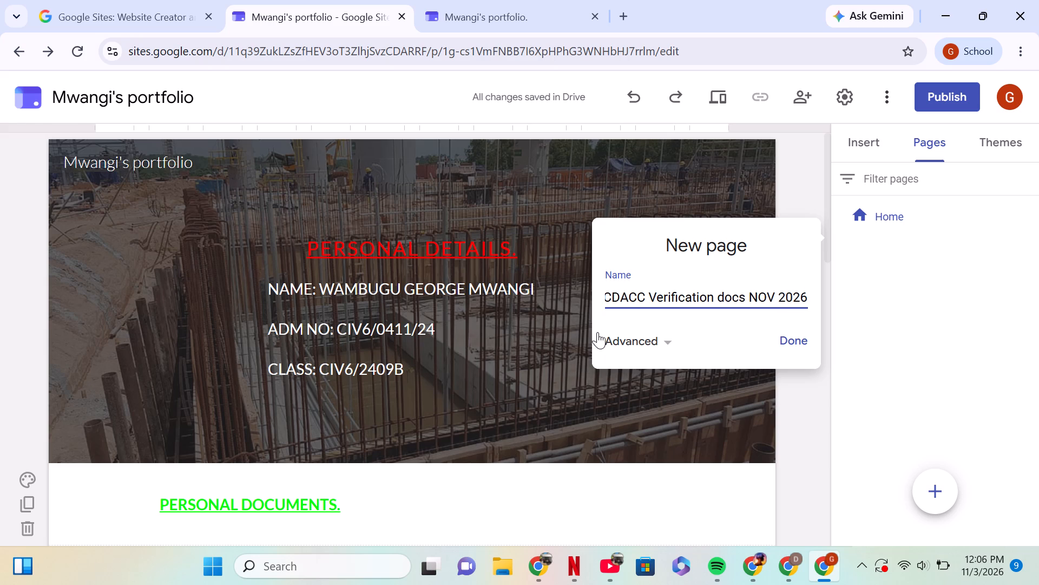
pyautogui.click(786, 339)
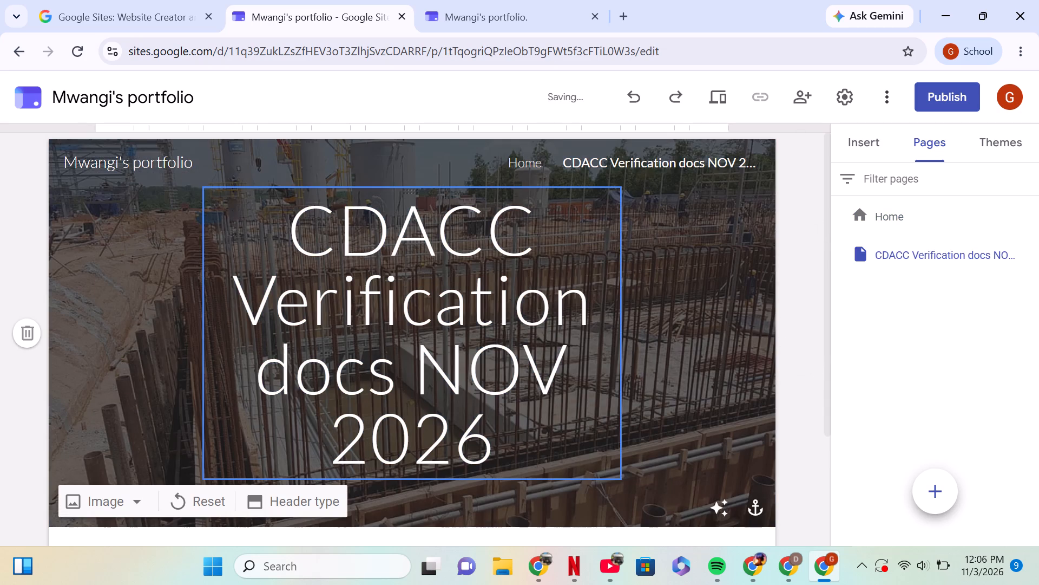
# Set the font size of the whole header title on the CDACC Verification docs page to 24.
pyautogui.moveTo(528, 425); pyautogui.dragTo(265, 287)
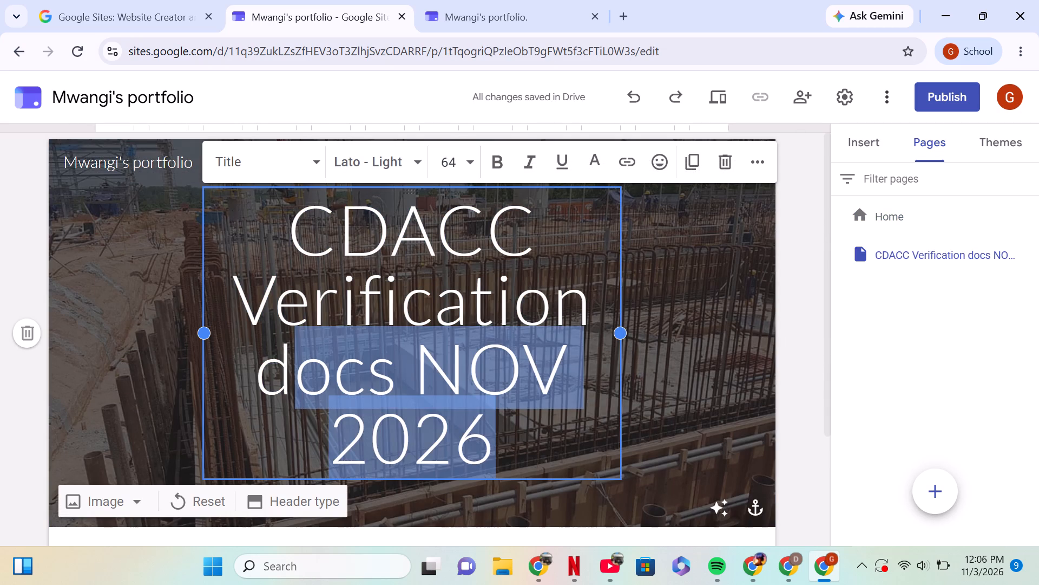
pyautogui.moveTo(265, 287); pyautogui.dragTo(251, 236)
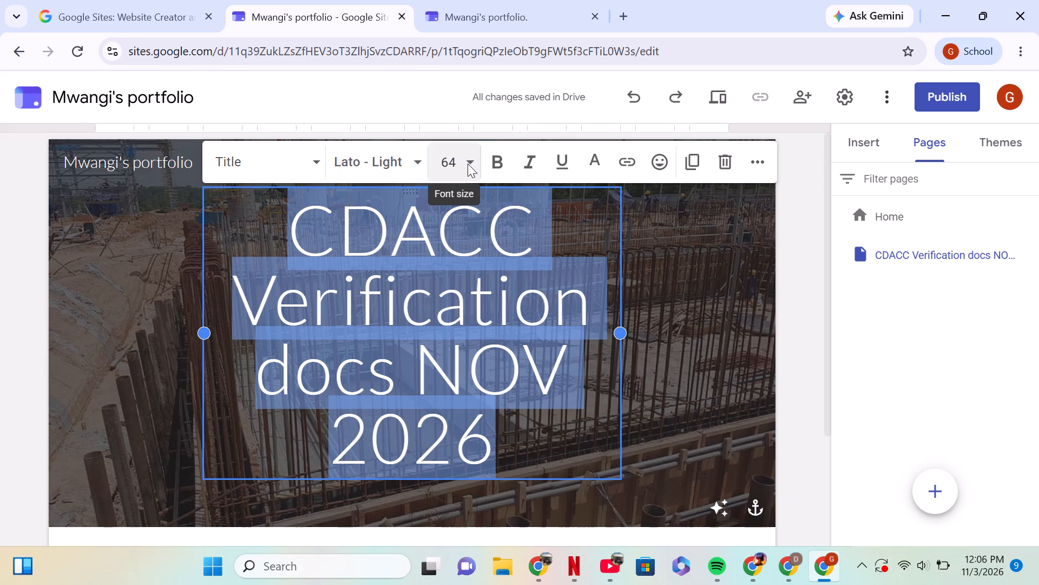
pyautogui.click(468, 164)
pyautogui.click(455, 467)
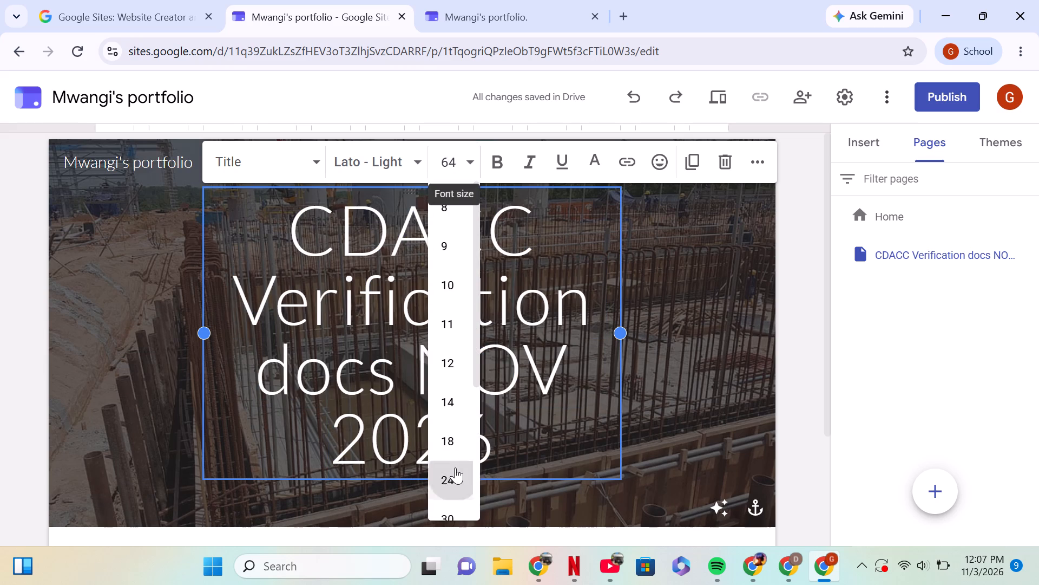
# Colour the entire "CDACC Verification docs NOV 2026" header title bright green and make it bold.
pyautogui.moveTo(492, 331); pyautogui.dragTo(258, 251)
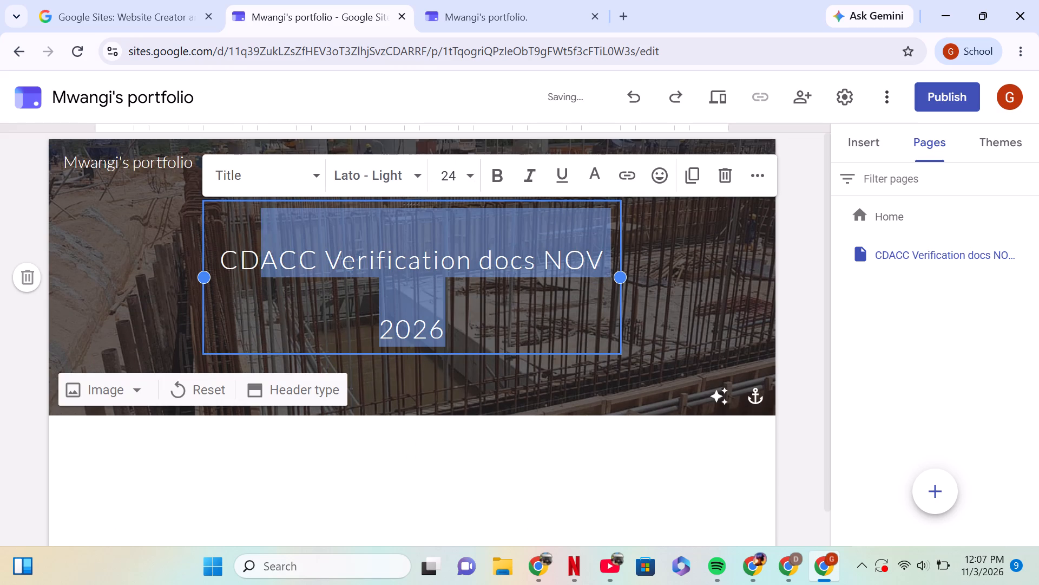
pyautogui.moveTo(258, 251); pyautogui.dragTo(228, 242)
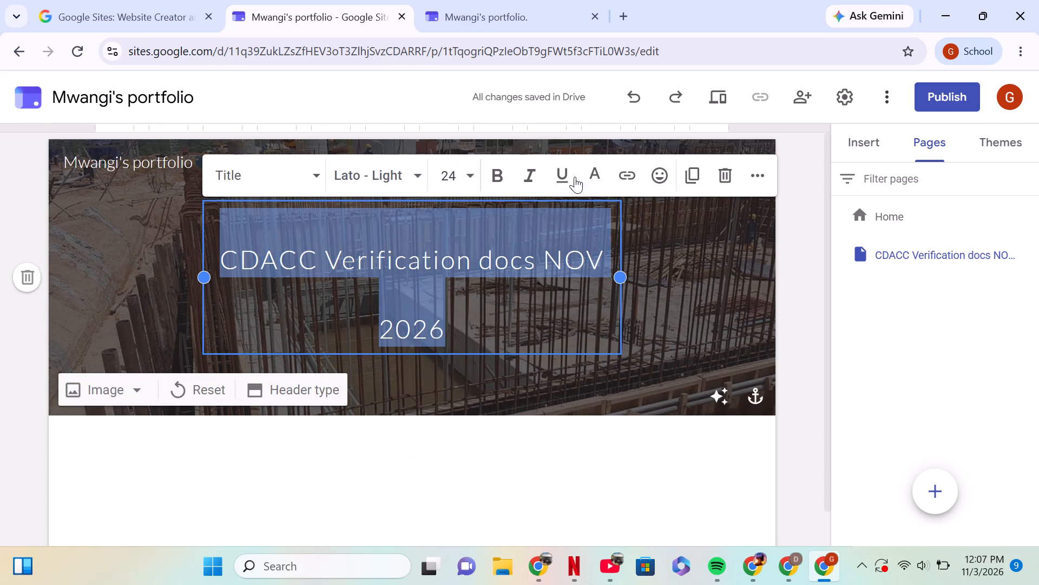
pyautogui.click(595, 173)
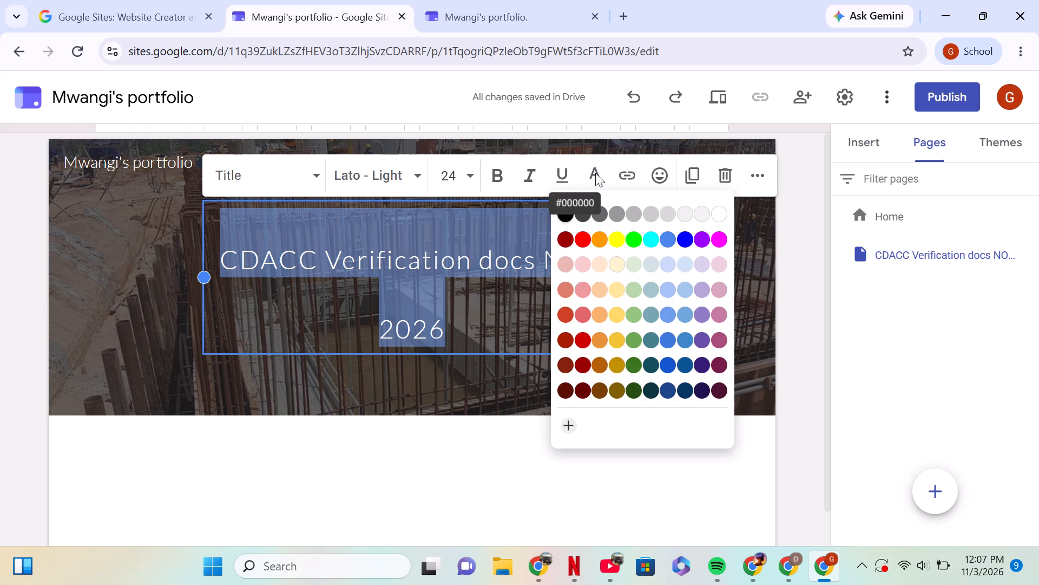
pyautogui.click(630, 239)
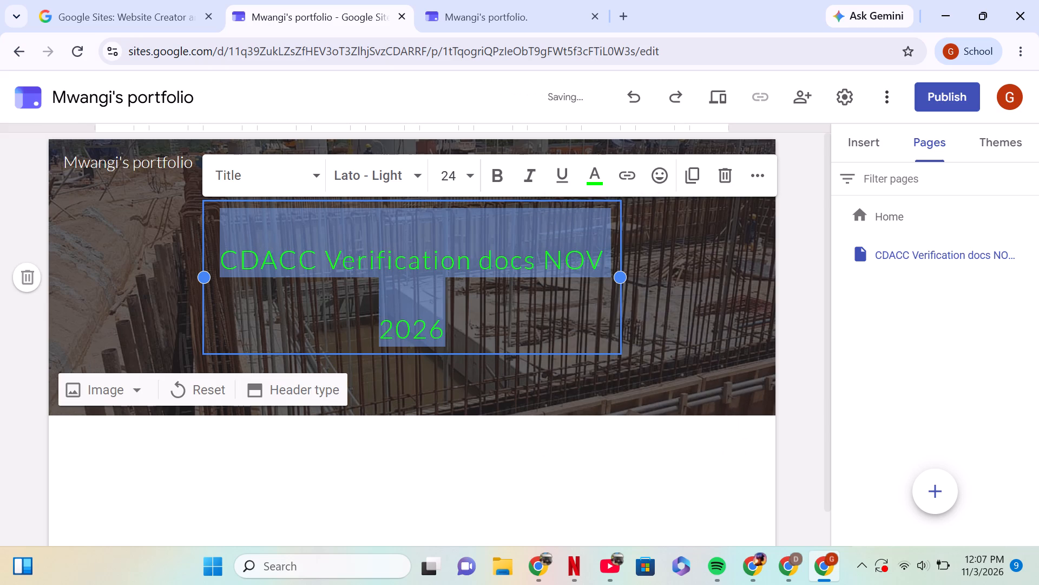
pyautogui.click(499, 171)
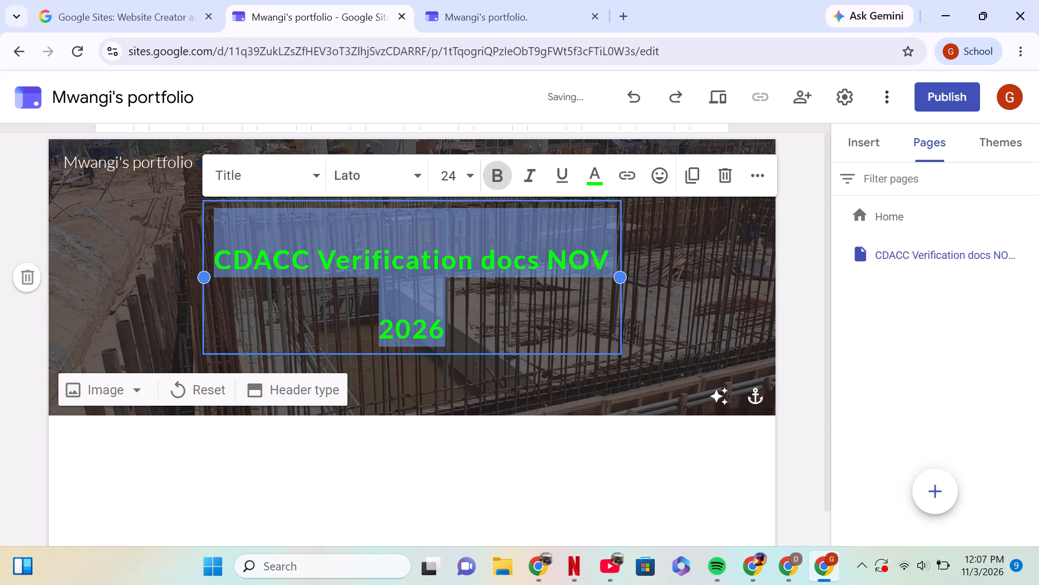
pyautogui.click(534, 324)
pyautogui.click(786, 311)
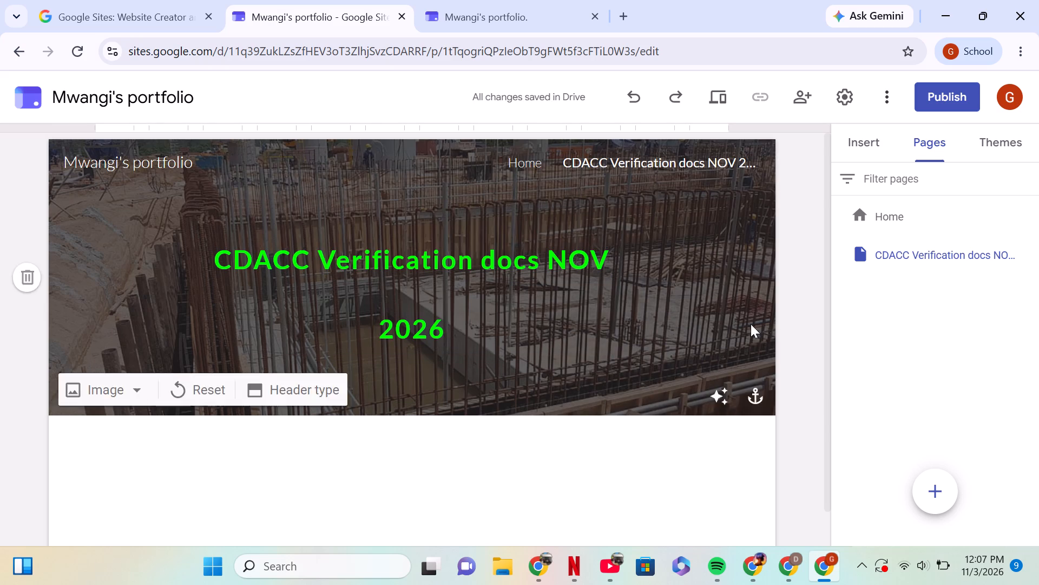
# Insert a text box below the page header and start a numbered list in it at "1.".
pyautogui.moveTo(832, 225); pyautogui.dragTo(822, 266)
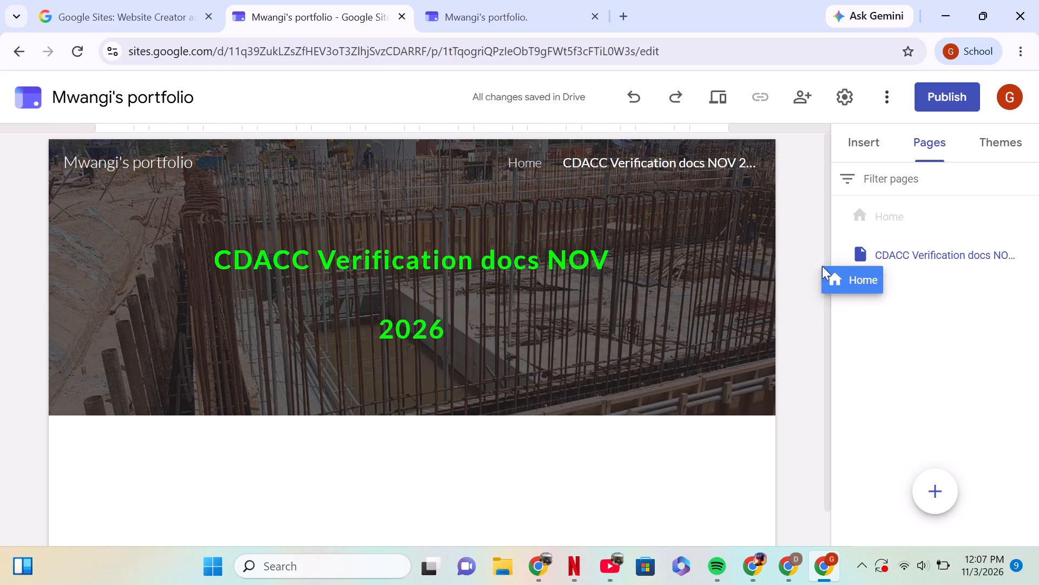
pyautogui.moveTo(822, 266); pyautogui.dragTo(851, 207)
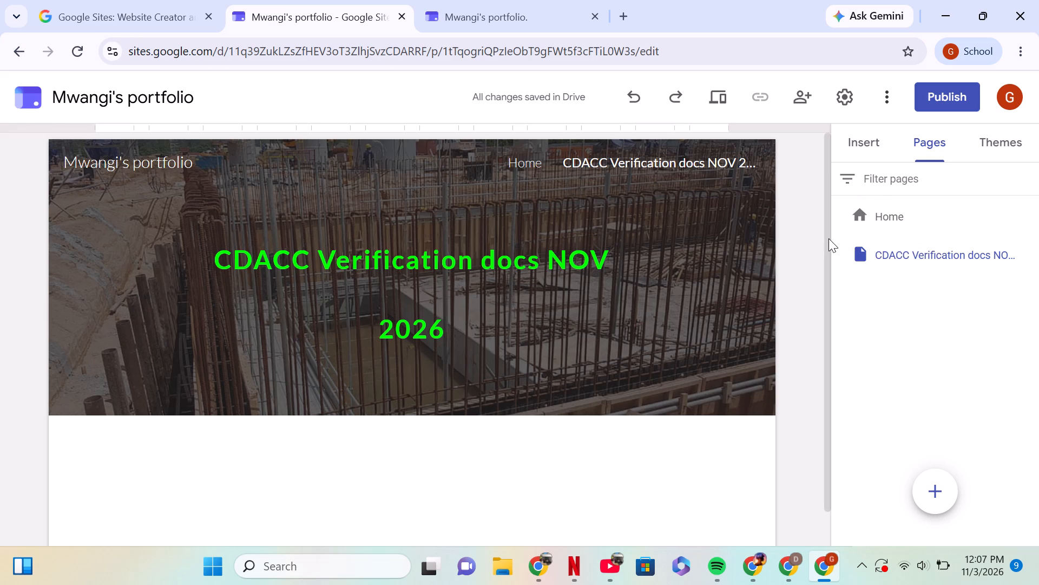
pyautogui.moveTo(828, 238); pyautogui.dragTo(828, 311)
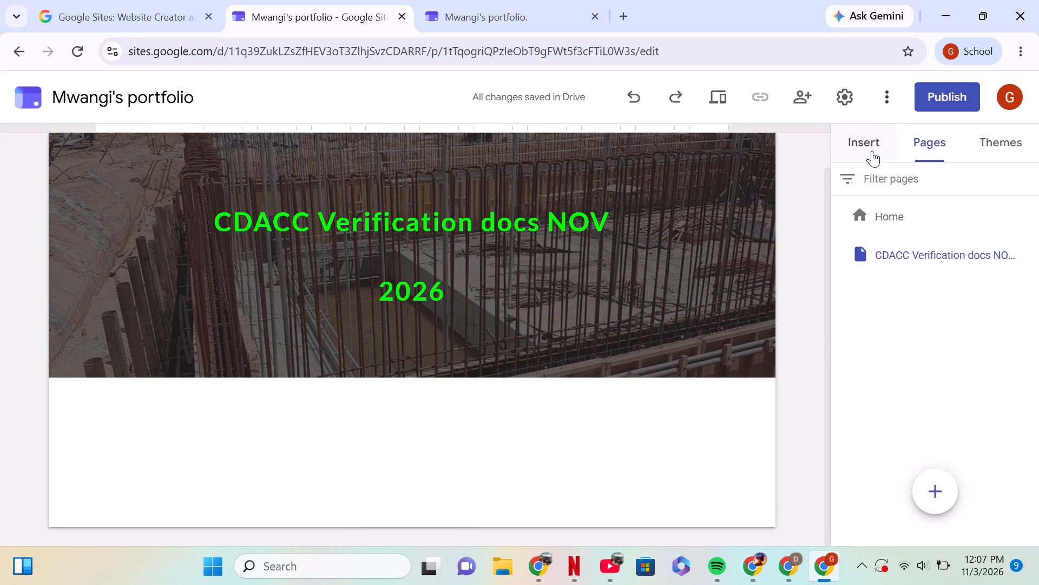
pyautogui.click(872, 151)
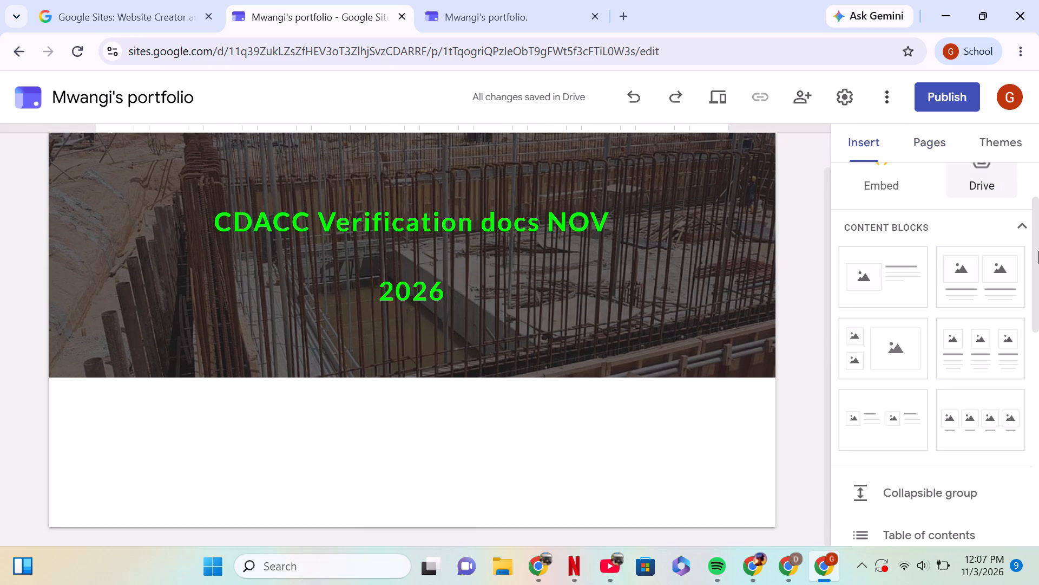
pyautogui.moveTo(1038, 251); pyautogui.dragTo(1031, 174)
pyautogui.click(890, 220)
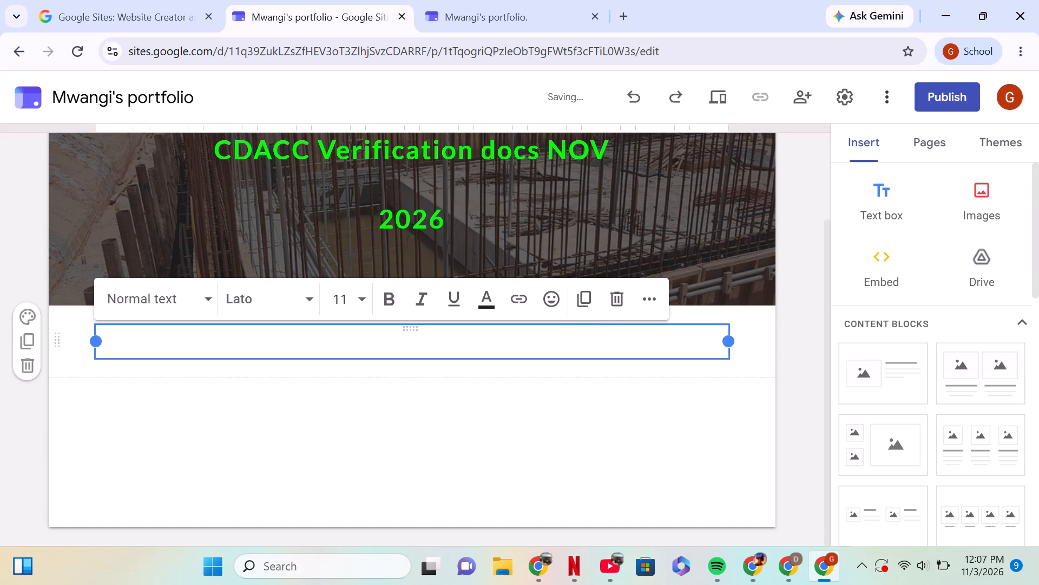
pyautogui.write('1.')
pyautogui.press('space')
pyautogui.press('BackSpace')
pyautogui.write('1.')
pyautogui.press('space')
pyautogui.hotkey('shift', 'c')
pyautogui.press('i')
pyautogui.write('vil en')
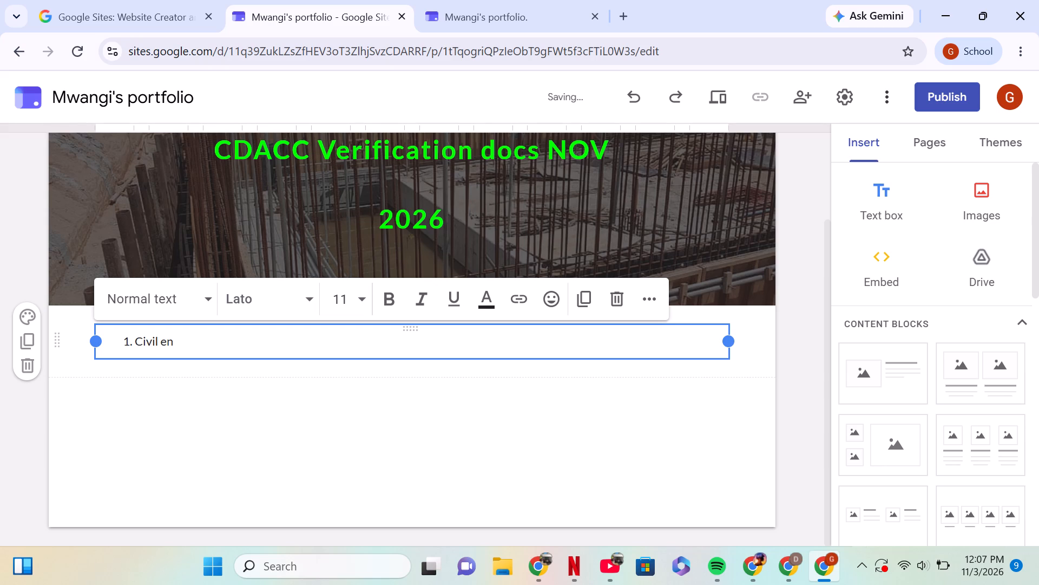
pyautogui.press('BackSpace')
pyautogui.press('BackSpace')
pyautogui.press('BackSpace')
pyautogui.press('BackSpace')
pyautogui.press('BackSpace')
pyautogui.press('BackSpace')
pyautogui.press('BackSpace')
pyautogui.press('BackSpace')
# Write "Manage civil engineering projects." as item 1 of the numbered list.
pyautogui.write('Mana')
pyautogui.write('ge')
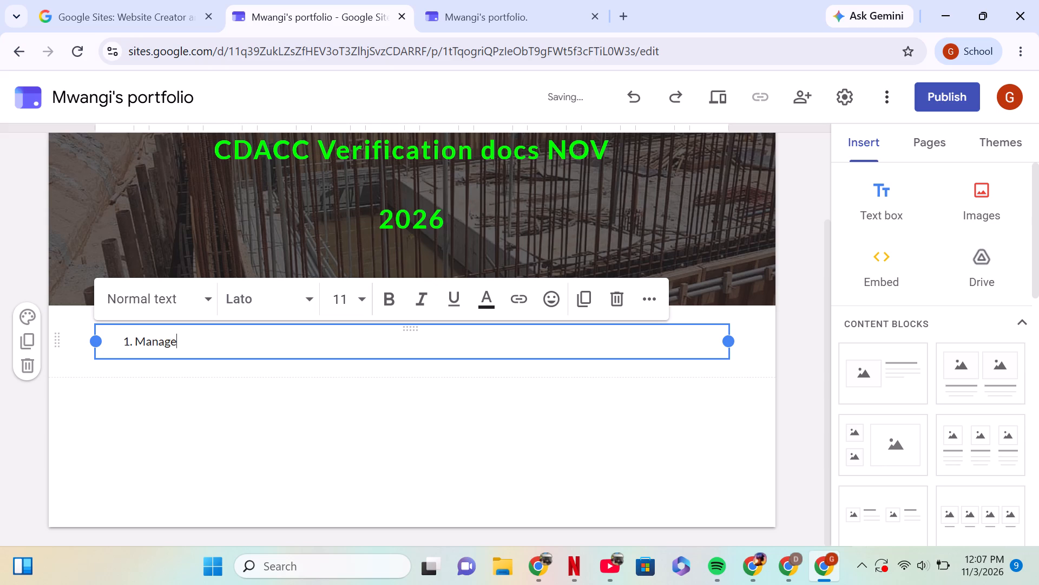
pyautogui.press('space')
pyautogui.write('cicil enfine')
pyautogui.press('BackSpace')
pyautogui.press('BackSpace')
pyautogui.press('BackSpace')
pyautogui.press('BackSpace')
pyautogui.press('BackSpace')
pyautogui.press('BackSpace')
pyautogui.press('BackSpace')
pyautogui.press('BackSpace')
pyautogui.press('BackSpace')
pyautogui.press('BackSpace')
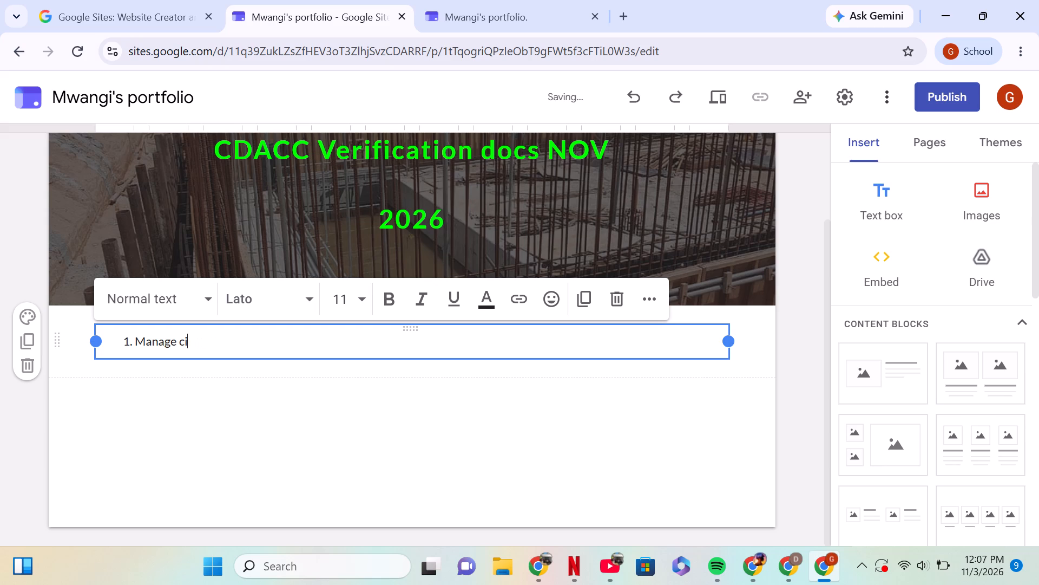
pyautogui.write('vil engineering')
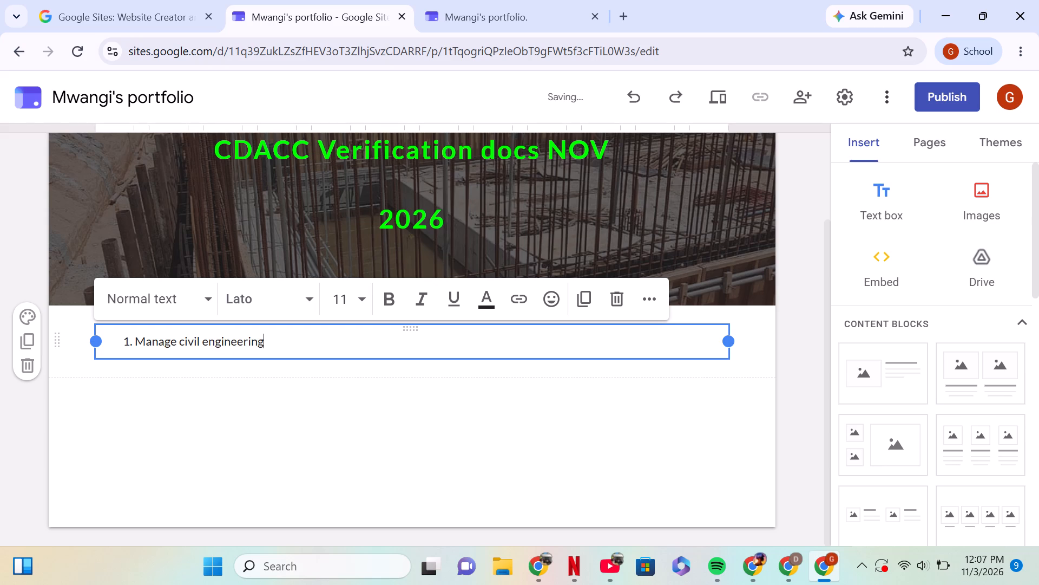
pyautogui.press('space')
pyautogui.write('projects')
pyautogui.press('.')
# Make the whole "Manage civil engineering projects." list item bold and bright green, with font size 12.
pyautogui.moveTo(330, 334); pyautogui.dragTo(138, 345)
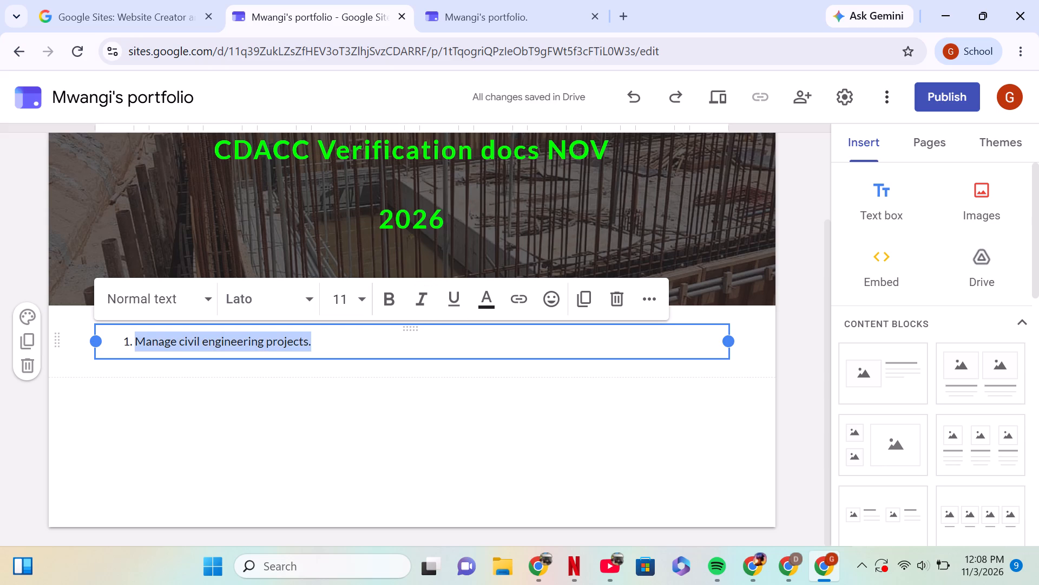
pyautogui.moveTo(138, 345); pyautogui.dragTo(132, 345)
pyautogui.click(390, 292)
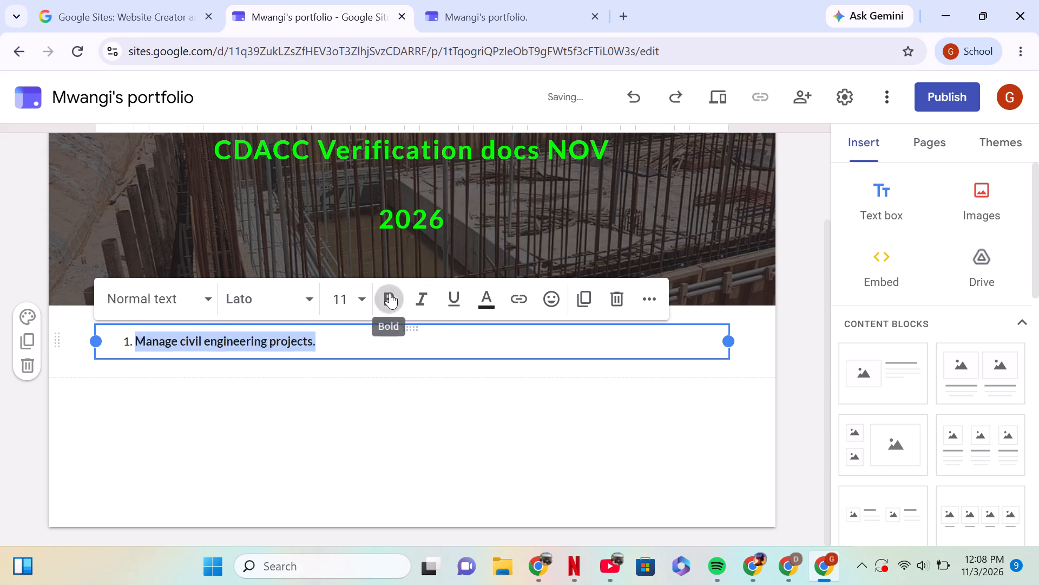
pyautogui.click(483, 297)
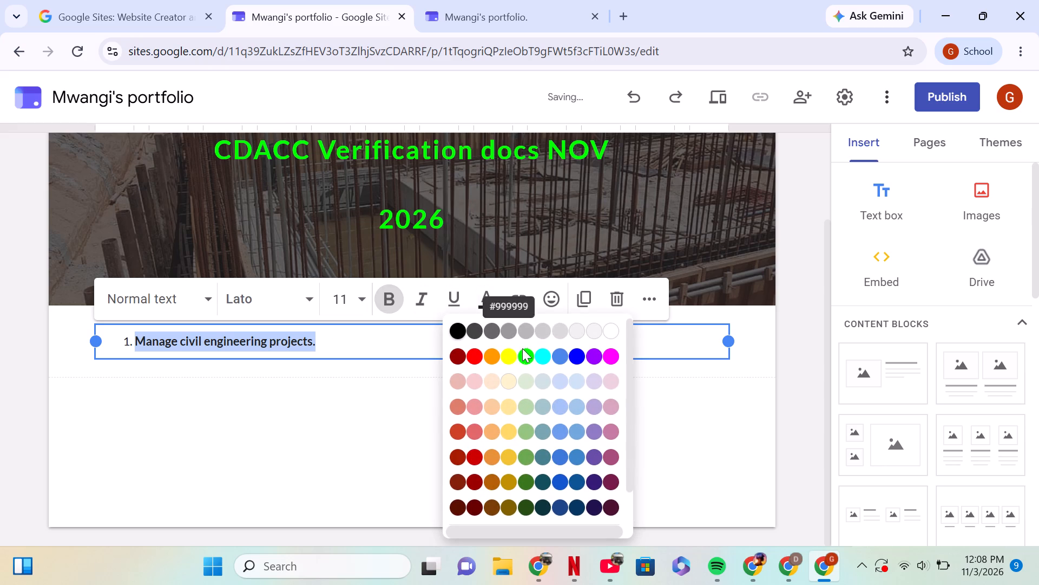
pyautogui.click(528, 350)
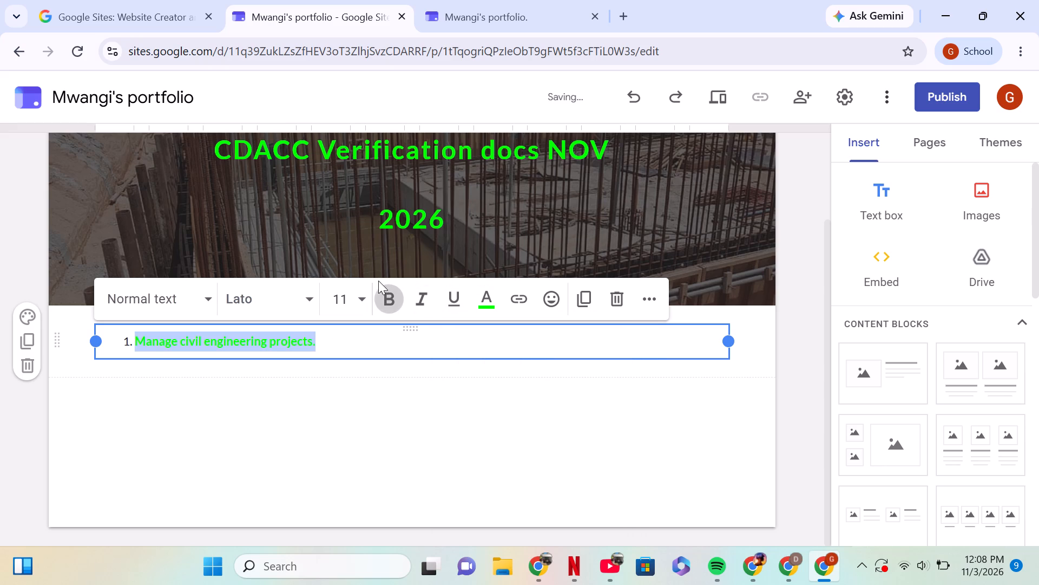
pyautogui.click(363, 296)
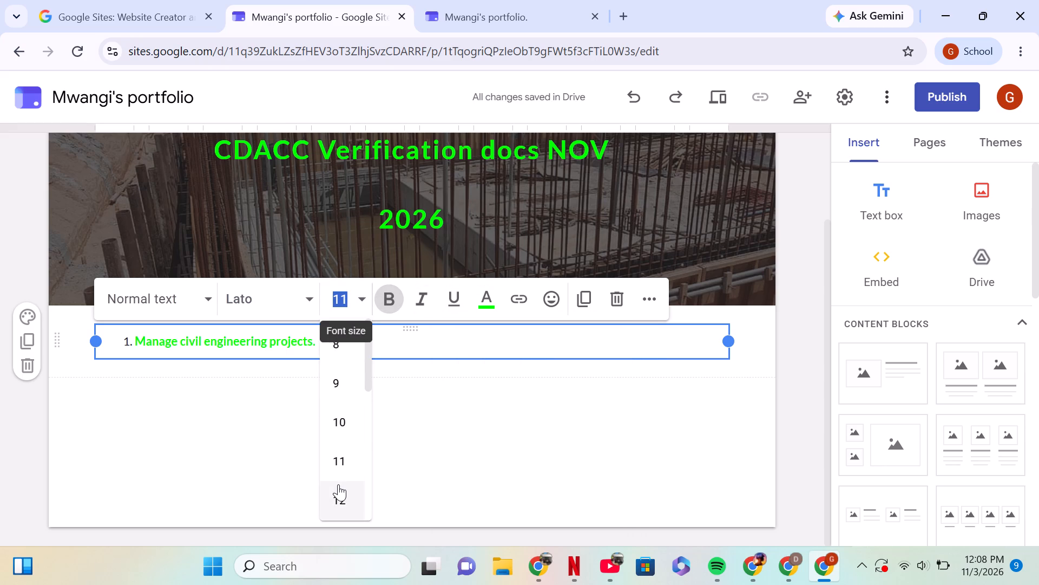
pyautogui.click(338, 484)
pyautogui.click(470, 432)
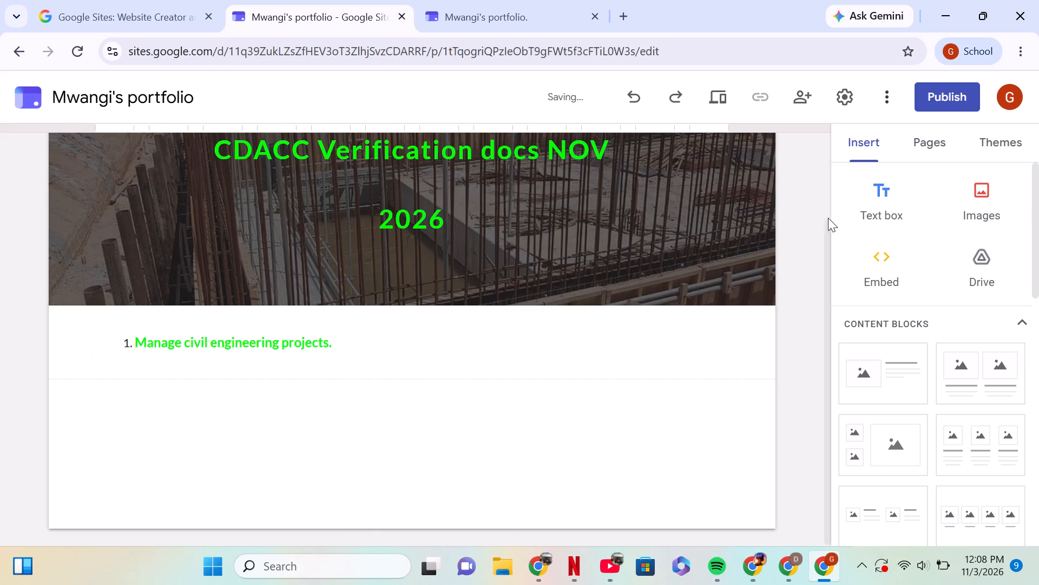
# Insert a new text box below the list item containing "CAT 1." in bold red (#ff0000).
pyautogui.click(889, 206)
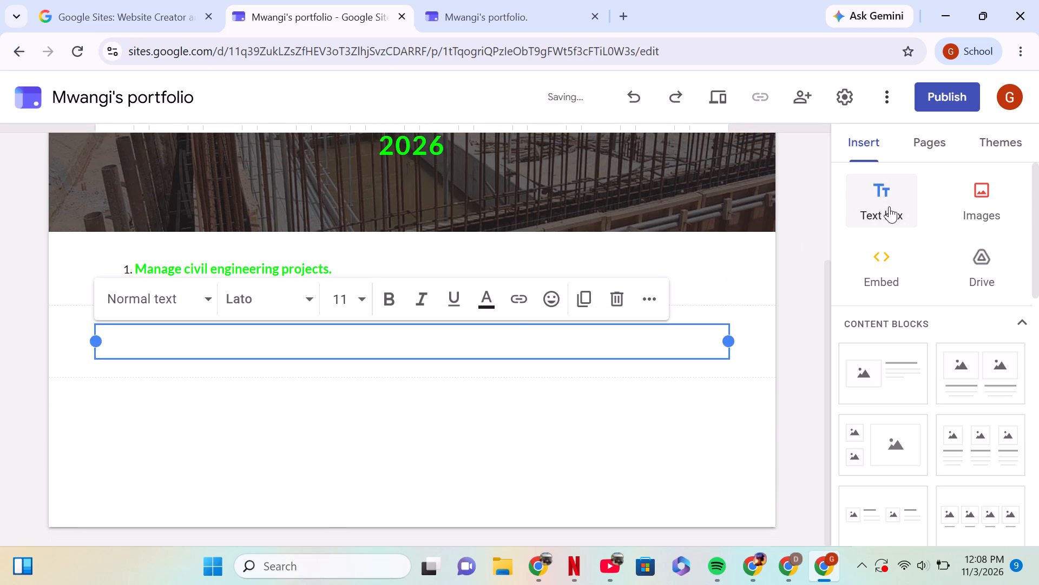
pyautogui.click(492, 308)
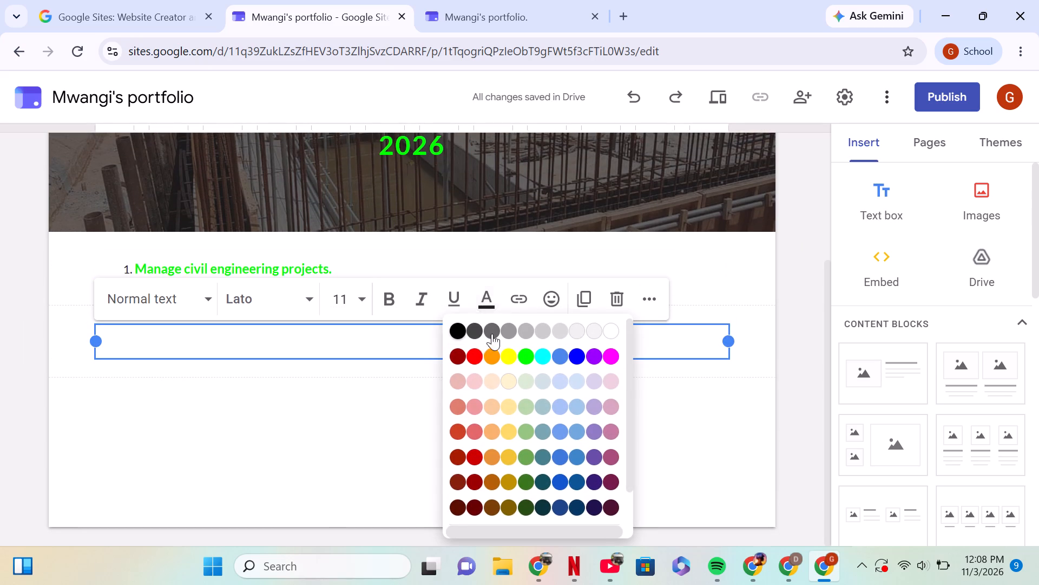
pyautogui.click(471, 357)
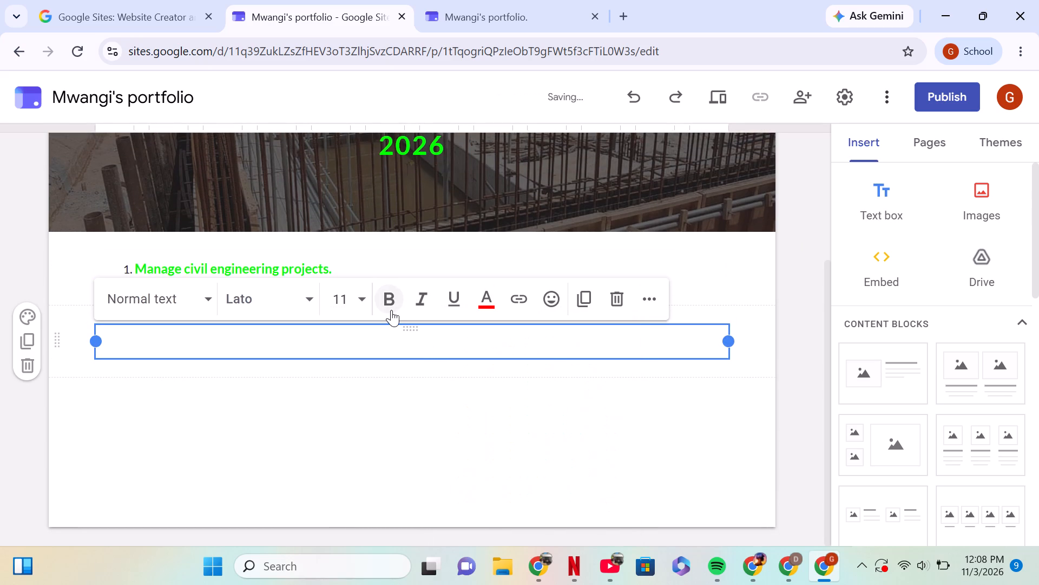
pyautogui.click(391, 310)
pyautogui.write('cat')
pyautogui.press('BackSpace')
pyautogui.press('BackSpace')
pyautogui.press('BackSpace')
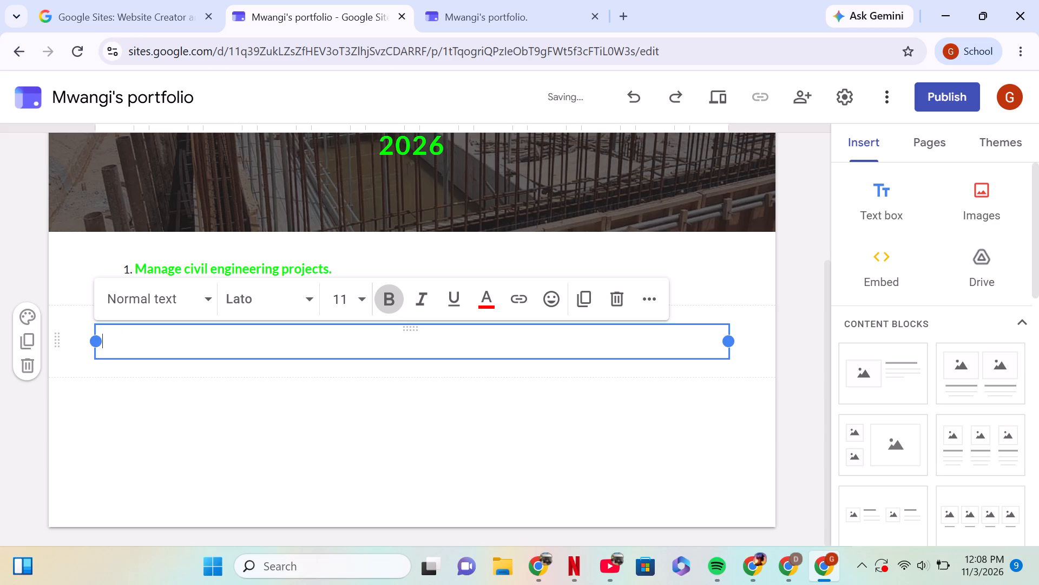
pyautogui.write('CAT 1')
pyautogui.press('.')
# Add another text box under CAT 1 containing "CAT 2." in bold red (#ff0000).
pyautogui.click(863, 194)
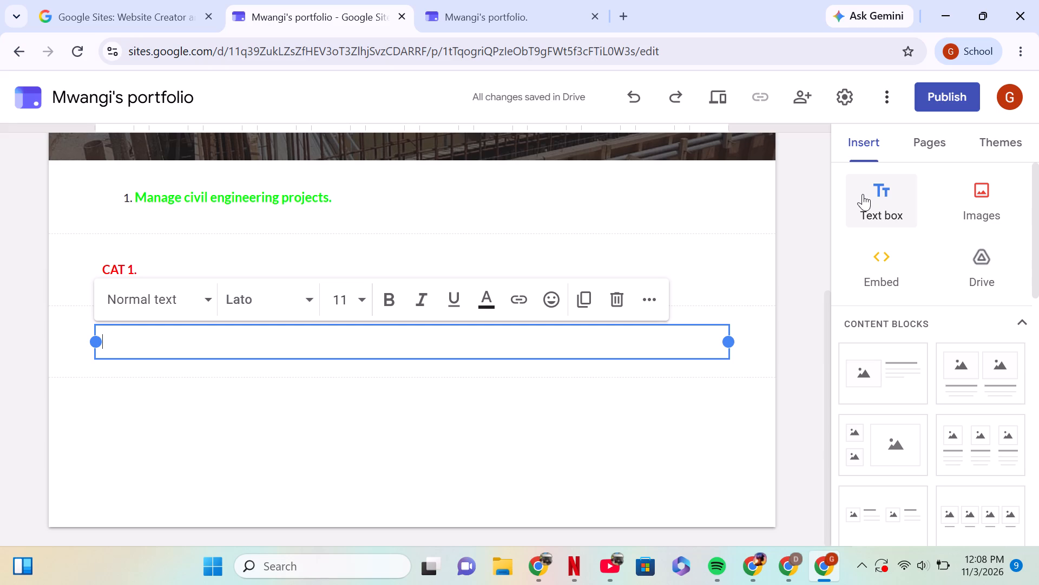
pyautogui.click(383, 303)
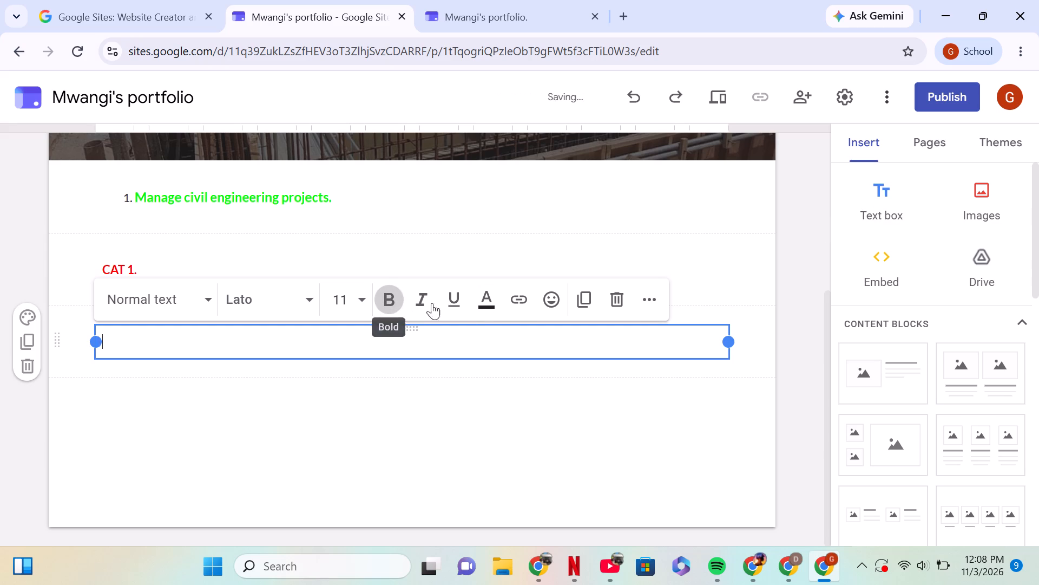
pyautogui.click(497, 307)
pyautogui.click(470, 356)
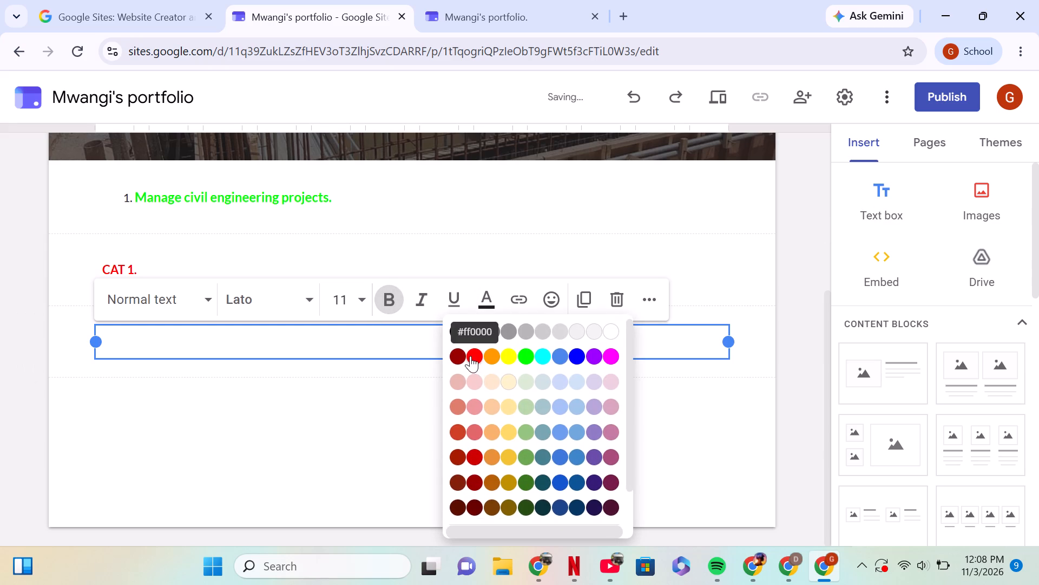
pyautogui.write('CA')
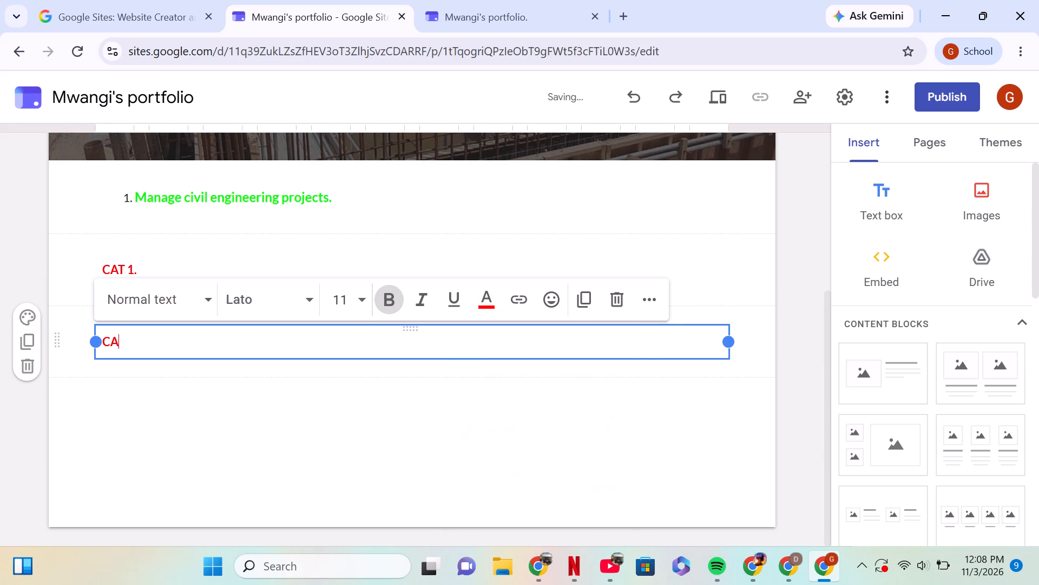
pyautogui.press('t')
pyautogui.press('space')
pyautogui.write('2')
pyautogui.press('.')
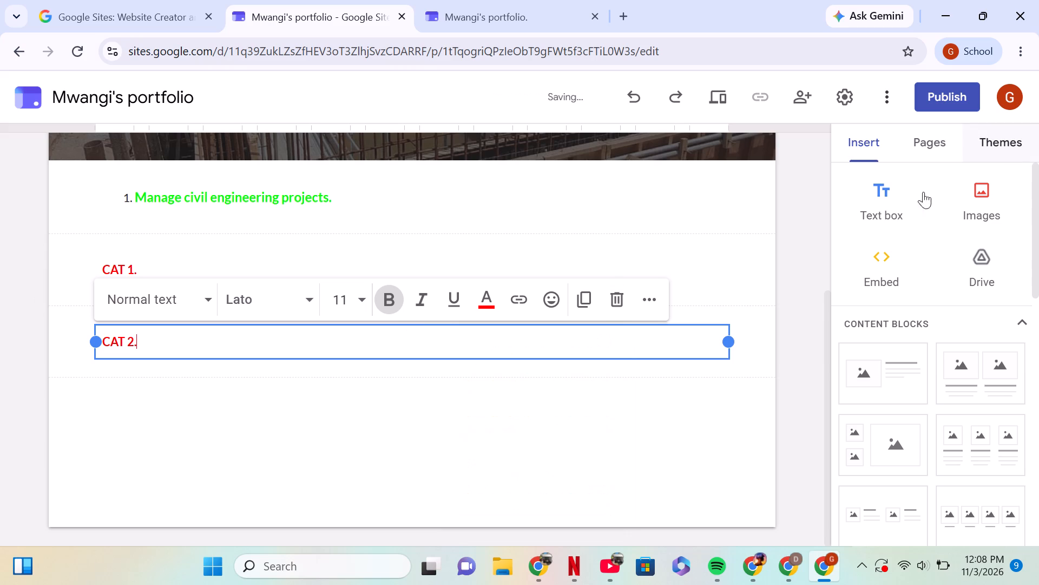
# Add a third text box under CAT 2 containing "CAT 3." in bold red.
pyautogui.click(889, 187)
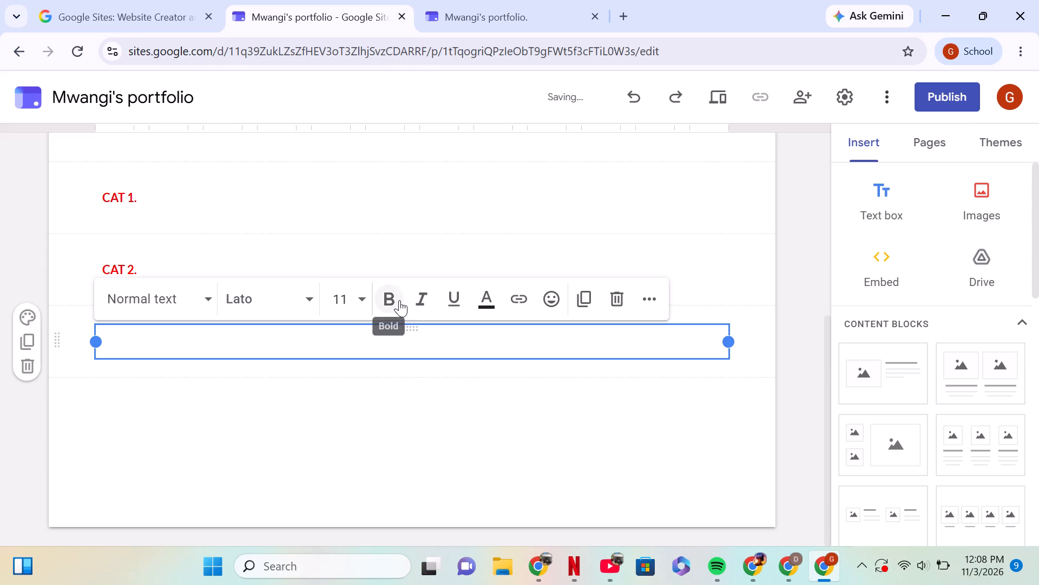
pyautogui.click(399, 300)
pyautogui.click(496, 296)
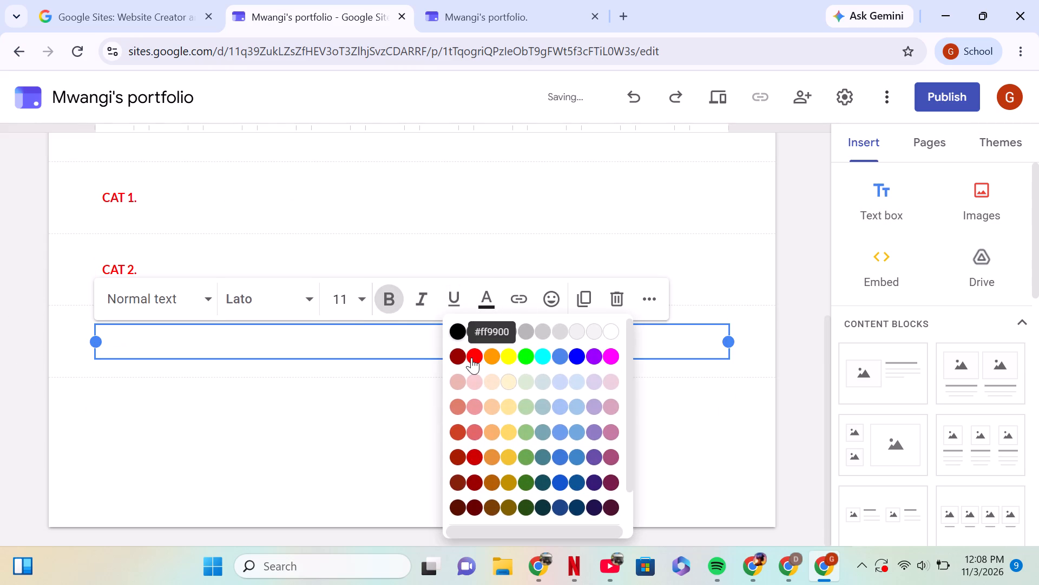
pyautogui.click(471, 357)
pyautogui.click(305, 342)
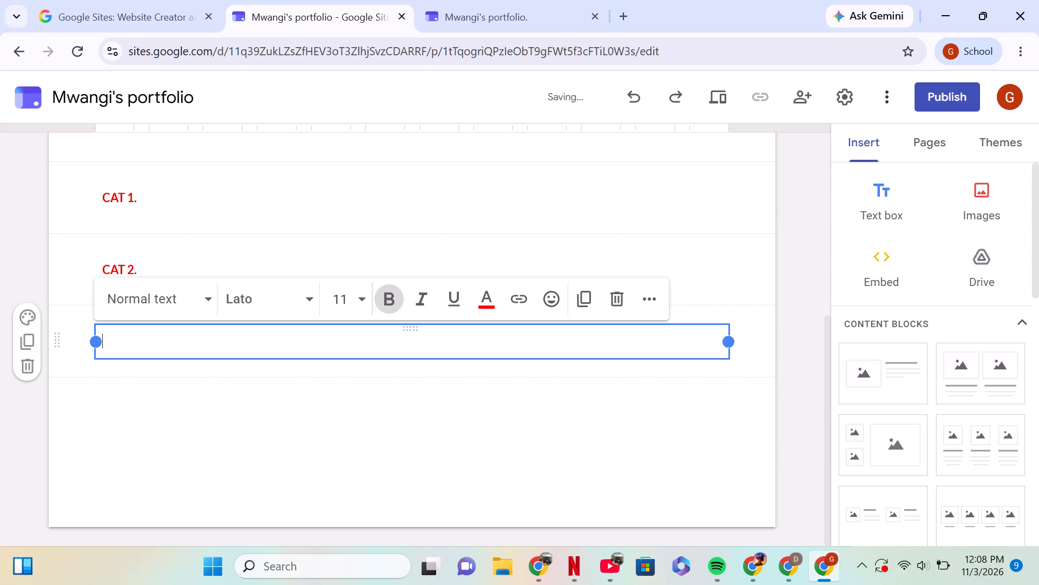
pyautogui.write('CAT 3')
pyautogui.press('.')
# Narrow the CAT 3, CAT 2 and CAT 1 text boxes from their right edges to the same short width, just wider than their labels.
pyautogui.moveTo(729, 344); pyautogui.dragTo(463, 347)
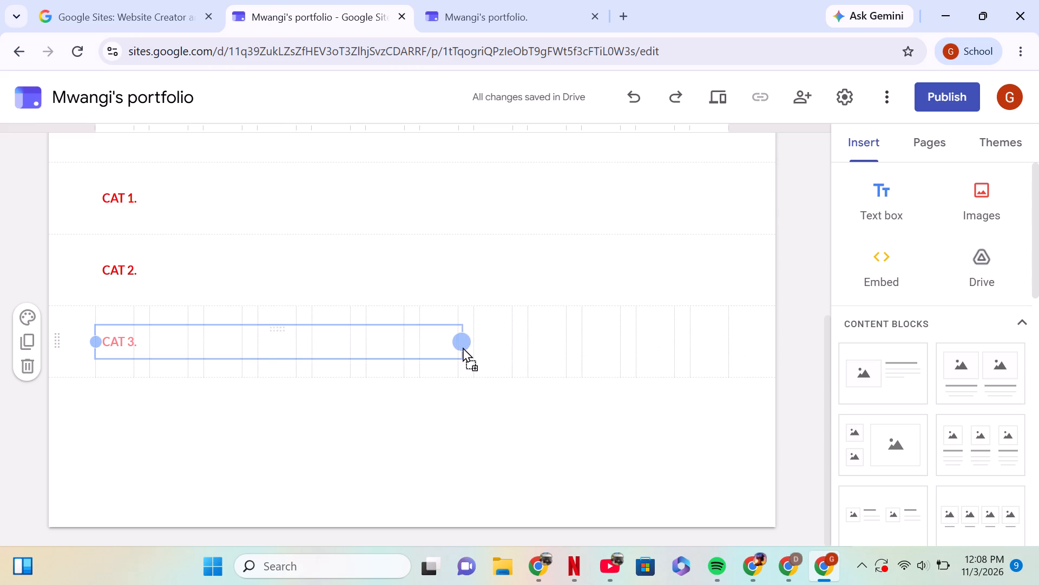
pyautogui.moveTo(463, 347); pyautogui.dragTo(188, 344)
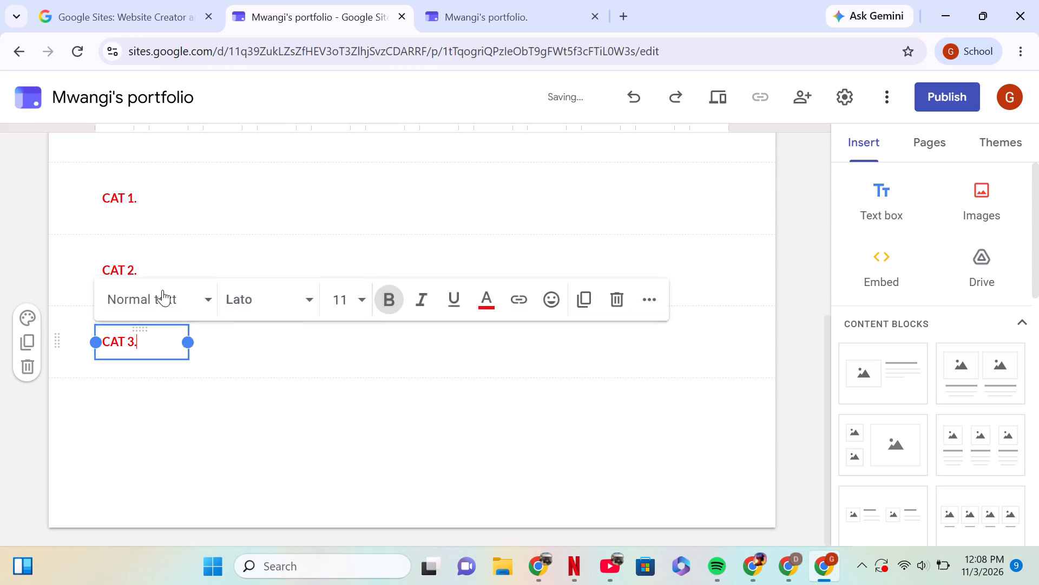
pyautogui.click(157, 262)
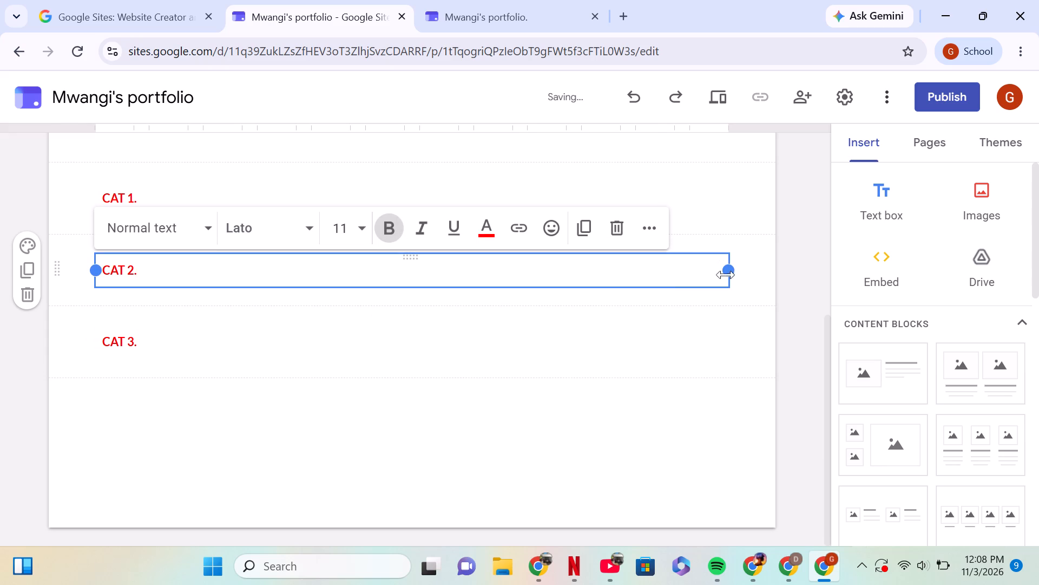
pyautogui.moveTo(728, 269); pyautogui.dragTo(186, 277)
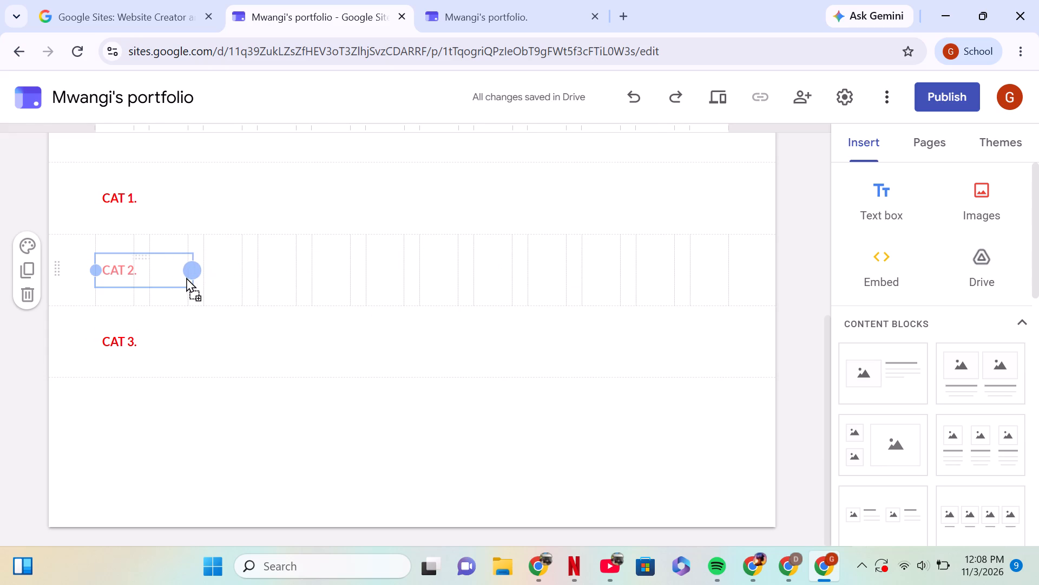
pyautogui.moveTo(186, 277); pyautogui.dragTo(190, 278)
pyautogui.click(308, 298)
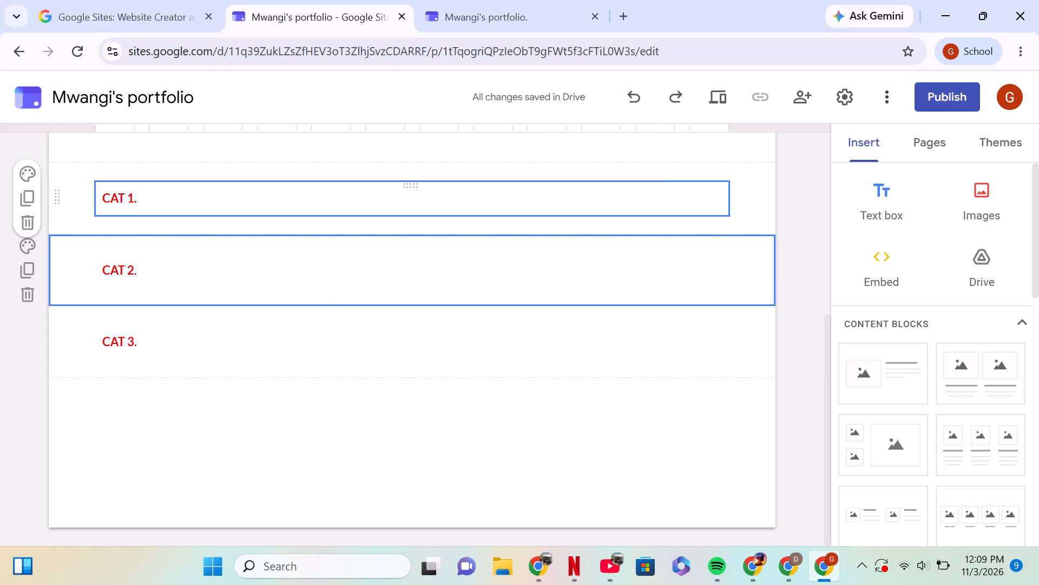
pyautogui.click(694, 205)
pyautogui.moveTo(726, 198); pyautogui.dragTo(233, 197)
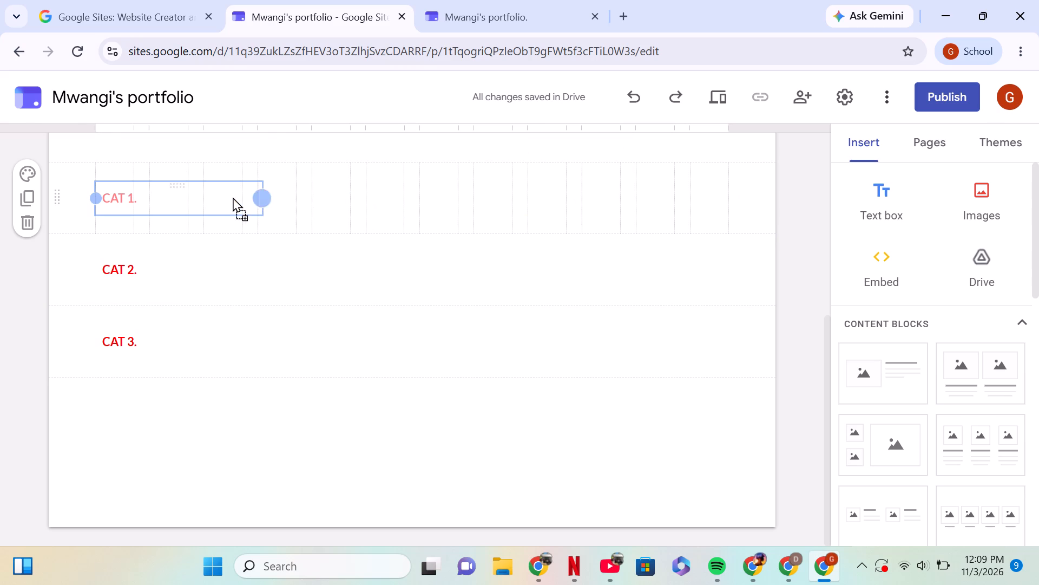
pyautogui.moveTo(233, 197); pyautogui.dragTo(185, 203)
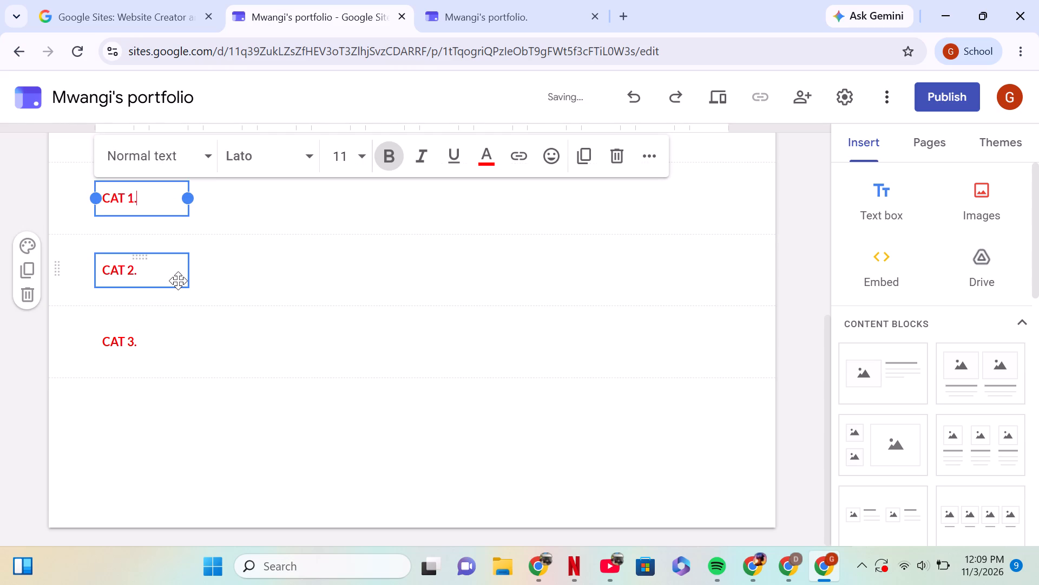
# Move the CAT 2 and CAT 3 text boxes into the CAT 1 row, spacing the three labels evenly across the page.
pyautogui.moveTo(178, 281); pyautogui.dragTo(262, 260)
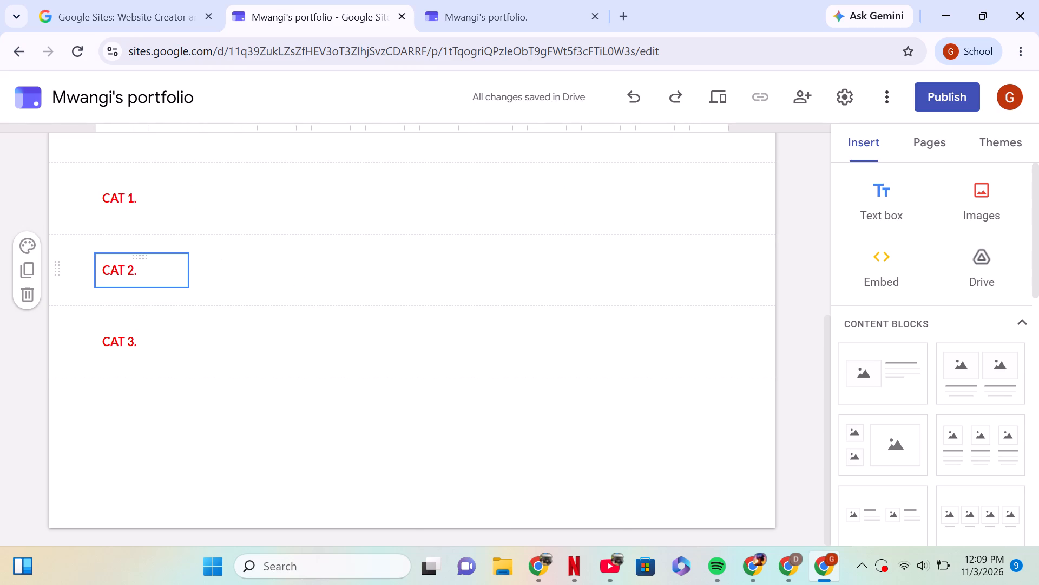
pyautogui.click(153, 275)
pyautogui.moveTo(160, 282); pyautogui.dragTo(318, 191)
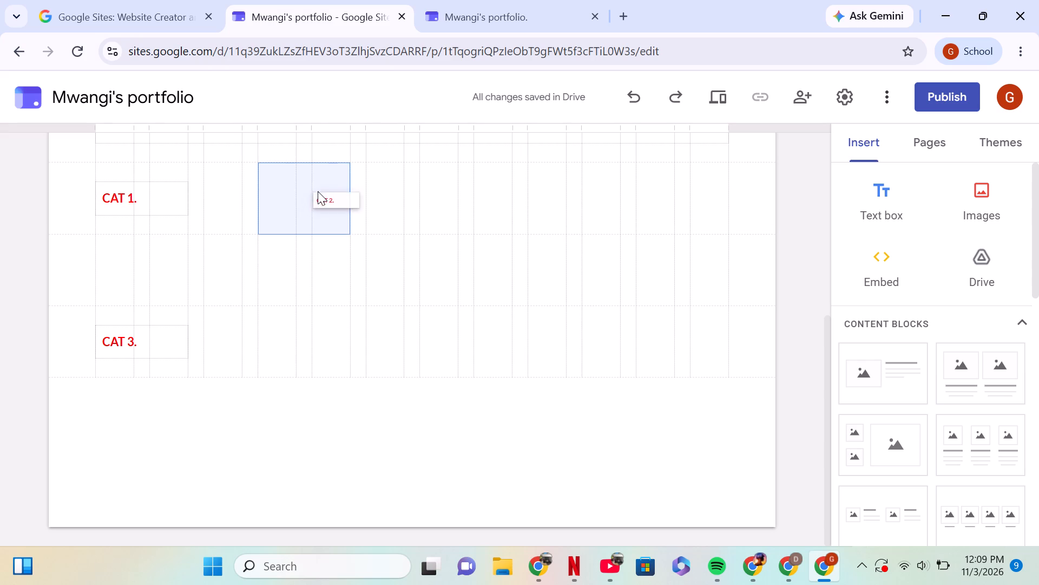
pyautogui.moveTo(318, 191); pyautogui.dragTo(364, 202)
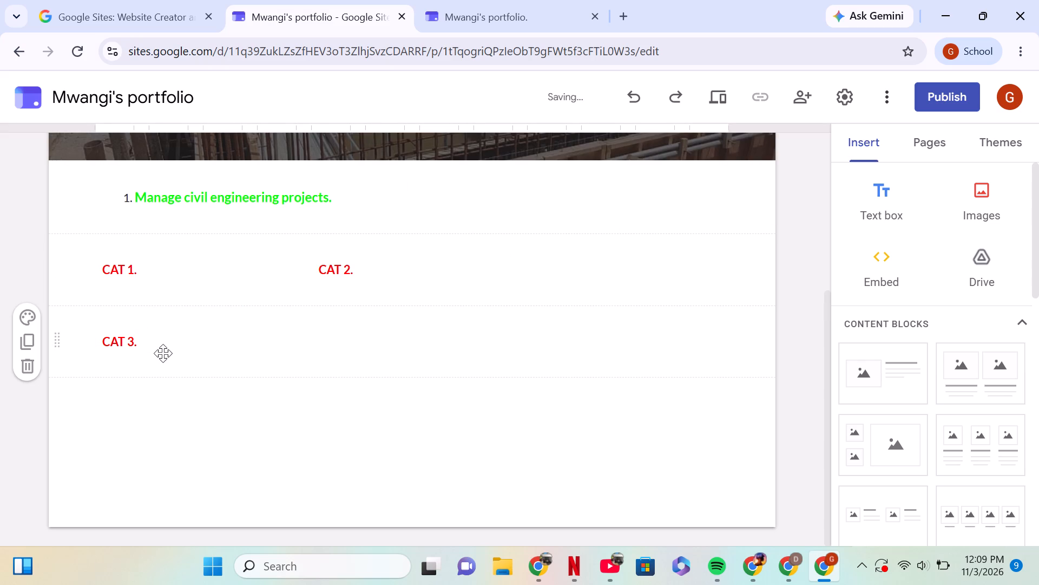
pyautogui.moveTo(163, 353); pyautogui.dragTo(601, 258)
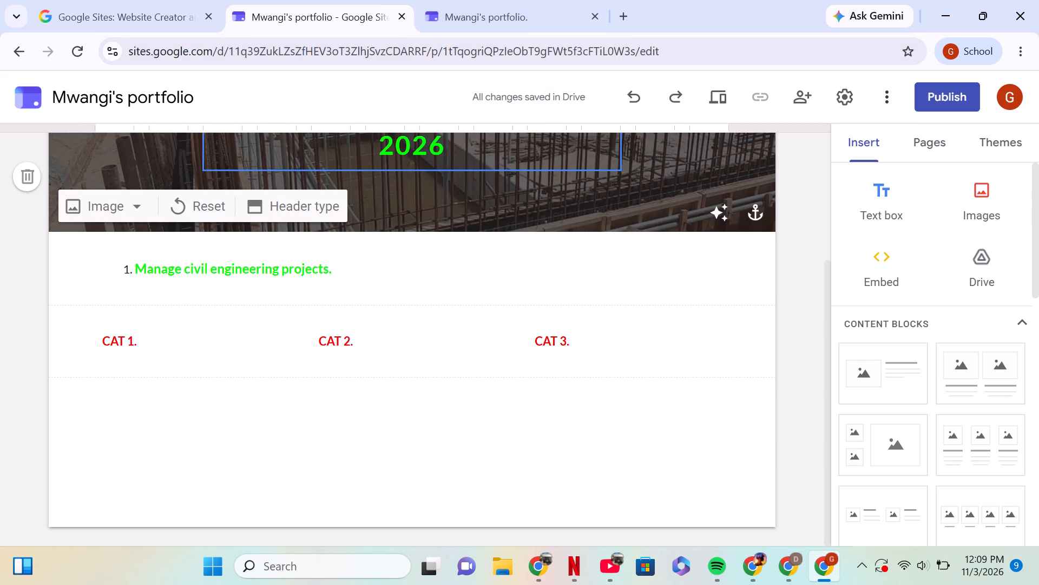
# Switch to the published portfolio and examine the layout of its CDACC MAR/APR 2026 verification documents page from top to bottom.
pyautogui.click(512, 12)
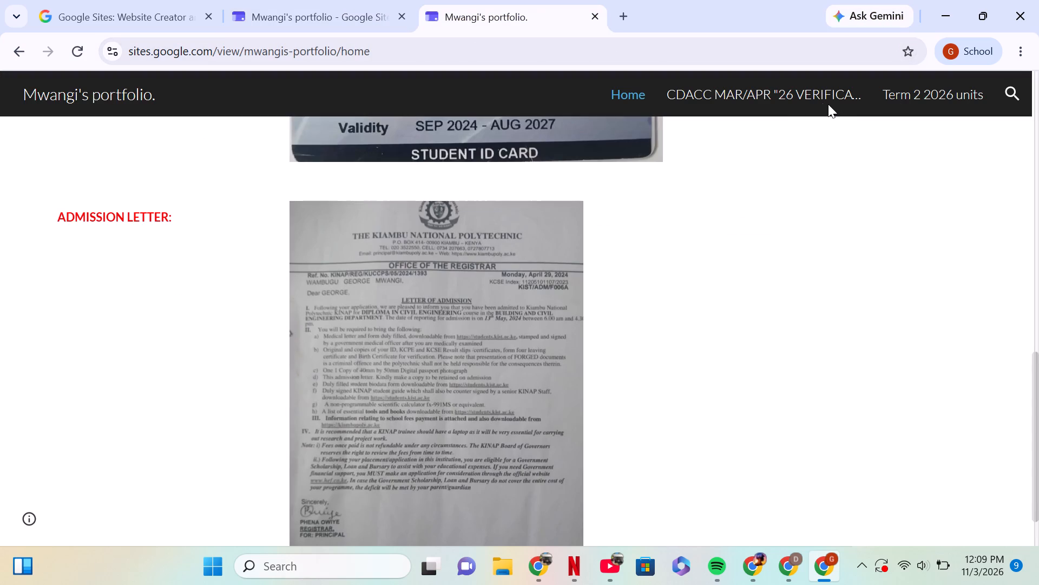
pyautogui.click(808, 95)
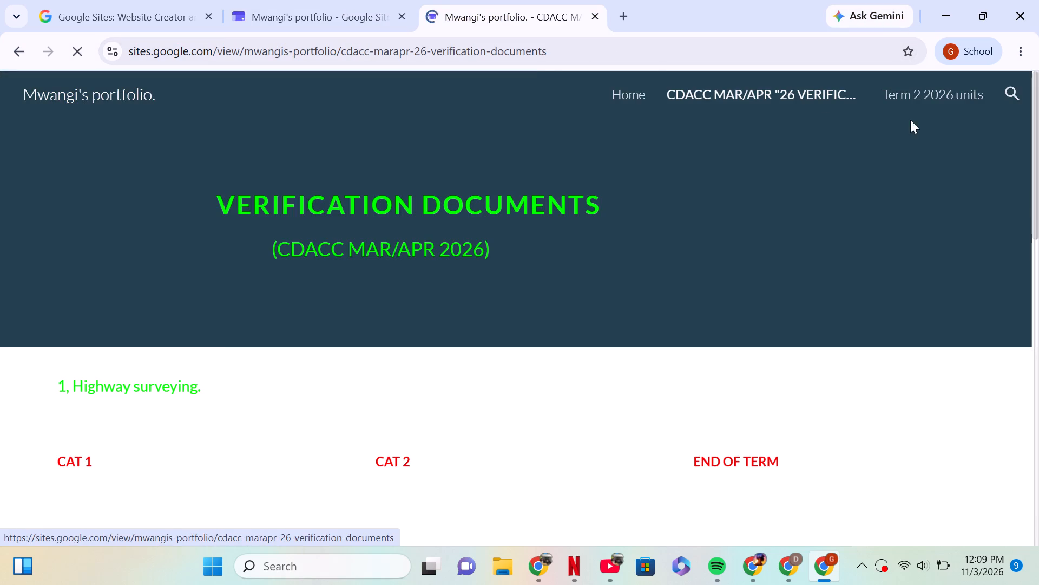
pyautogui.moveTo(1038, 107); pyautogui.dragTo(1038, 119)
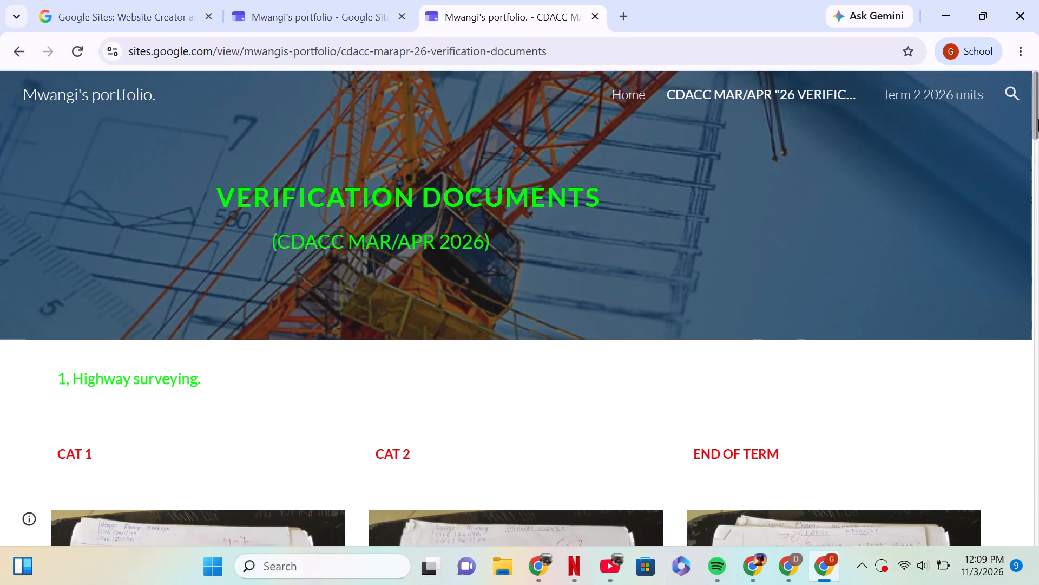
pyautogui.moveTo(1038, 119); pyautogui.dragTo(1014, 354)
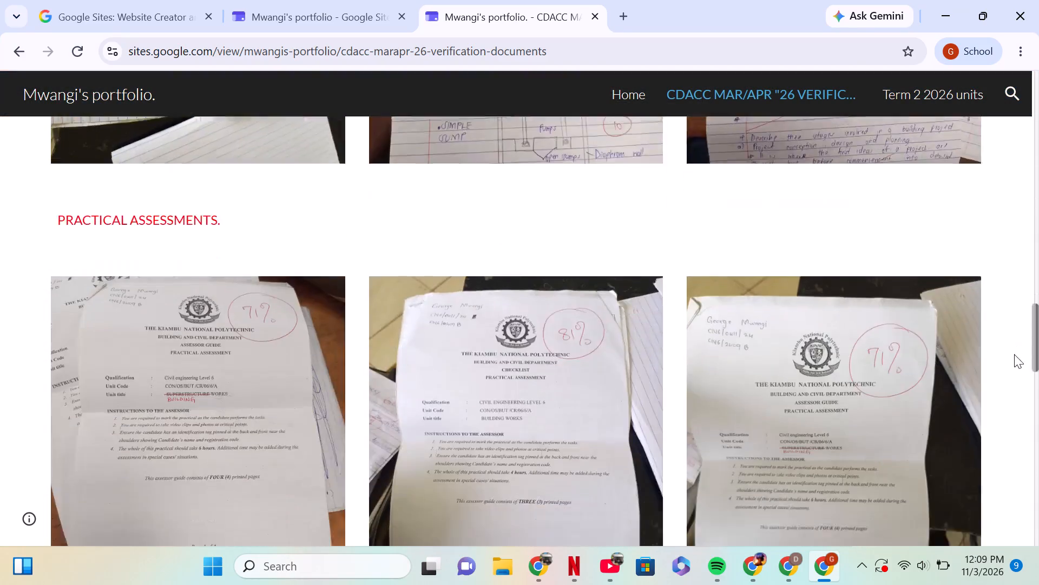
pyautogui.moveTo(1014, 354); pyautogui.dragTo(1005, 540)
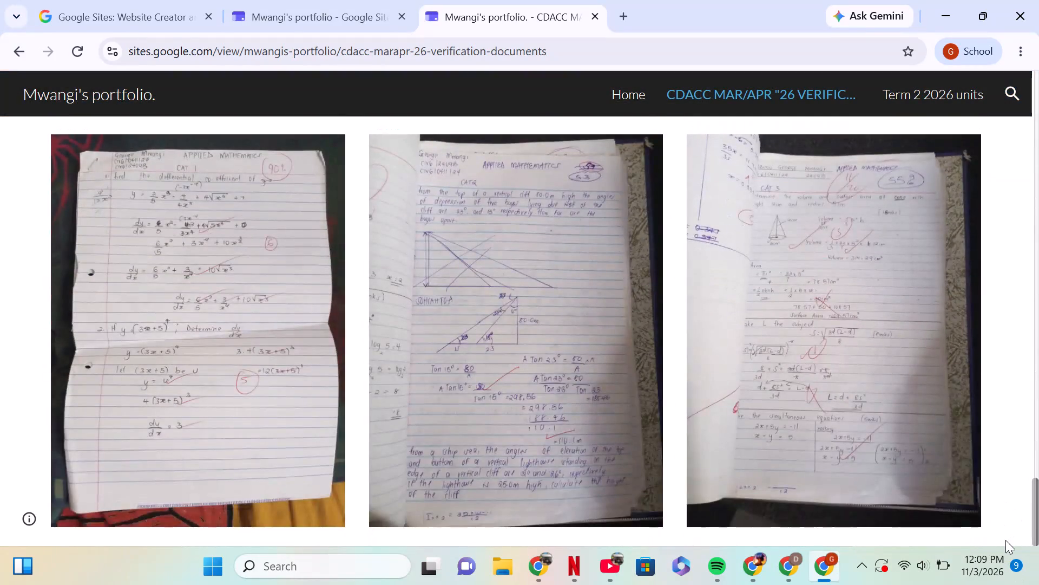
pyautogui.moveTo(1005, 540); pyautogui.dragTo(1029, 102)
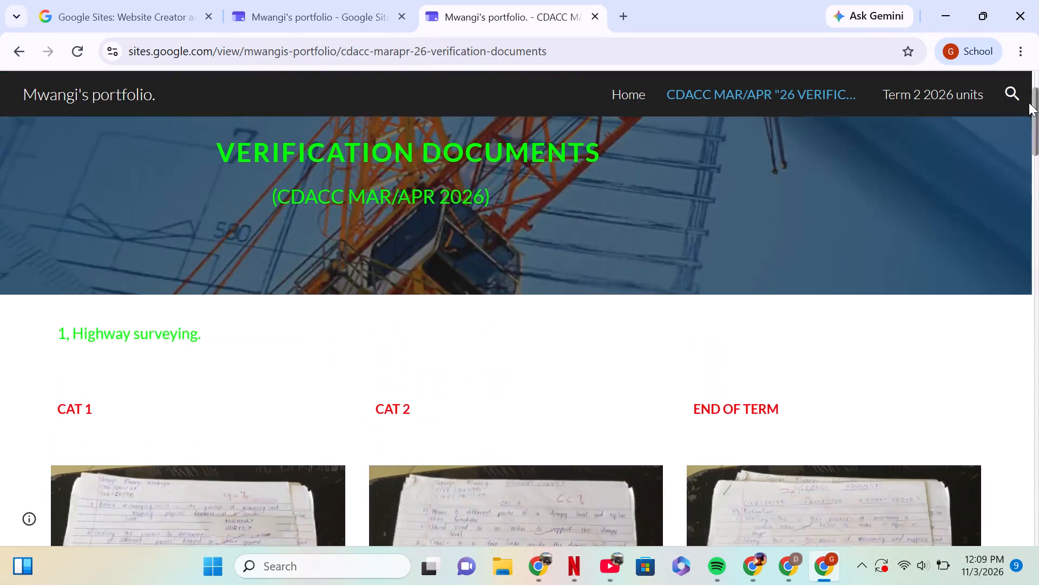
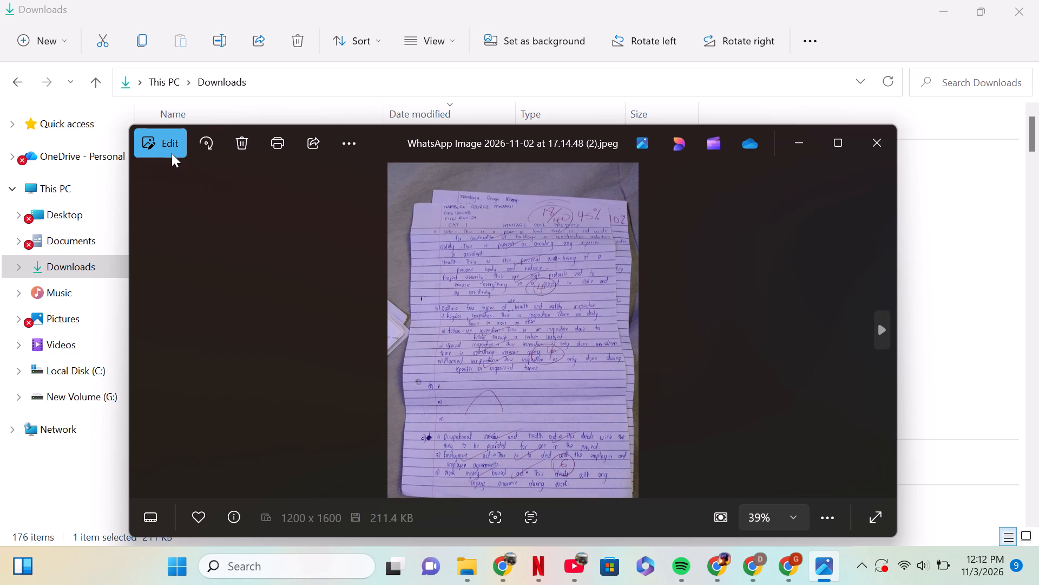
# Crop the background above and beside the page in image 17.14.48 (2) to about 1101 x 1500 and save over the original.
pyautogui.click(172, 153)
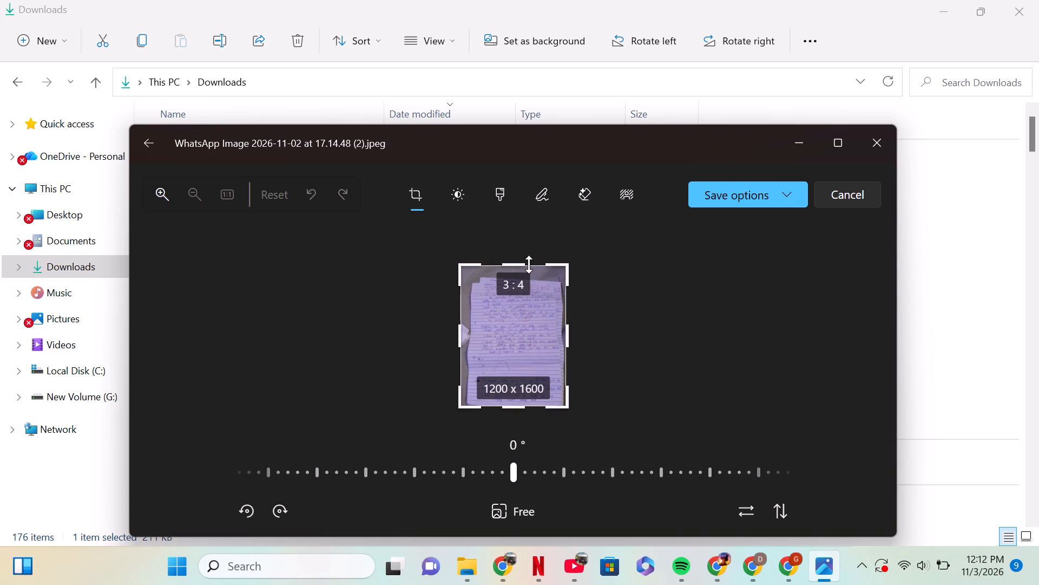
pyautogui.moveTo(527, 264); pyautogui.dragTo(528, 274)
pyautogui.moveTo(456, 327); pyautogui.dragTo(465, 328)
pyautogui.click(744, 192)
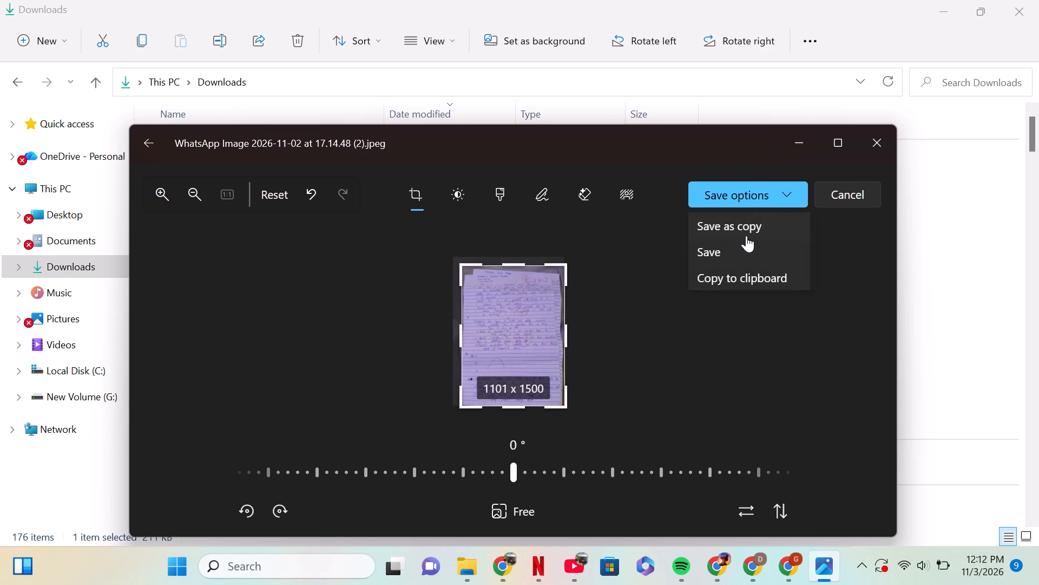
pyautogui.click(740, 245)
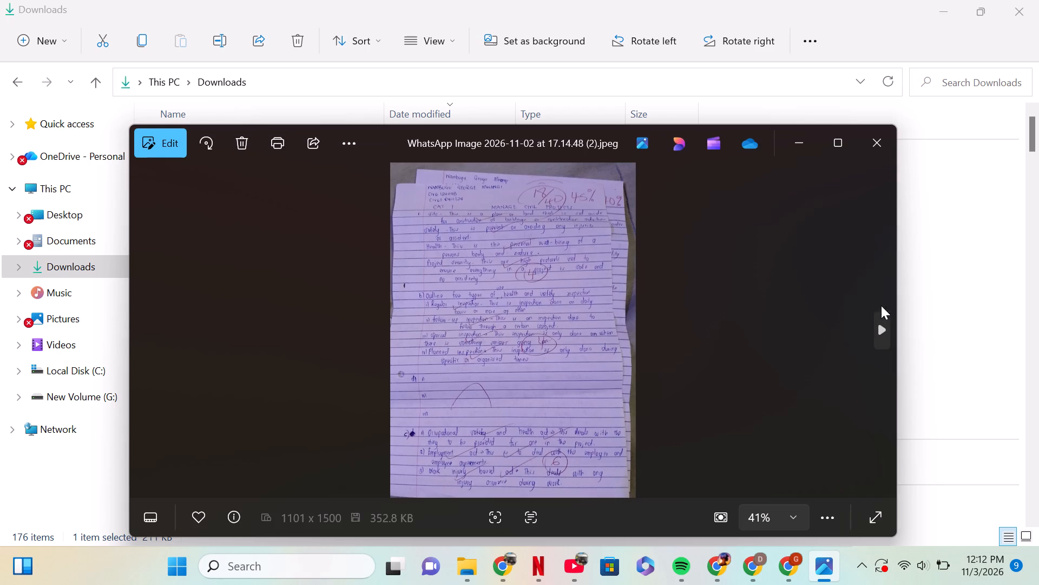
# Crop image 17.14.48 (1) on all four sides to about 1124 x 1443 and save over the original.
pyautogui.click(881, 326)
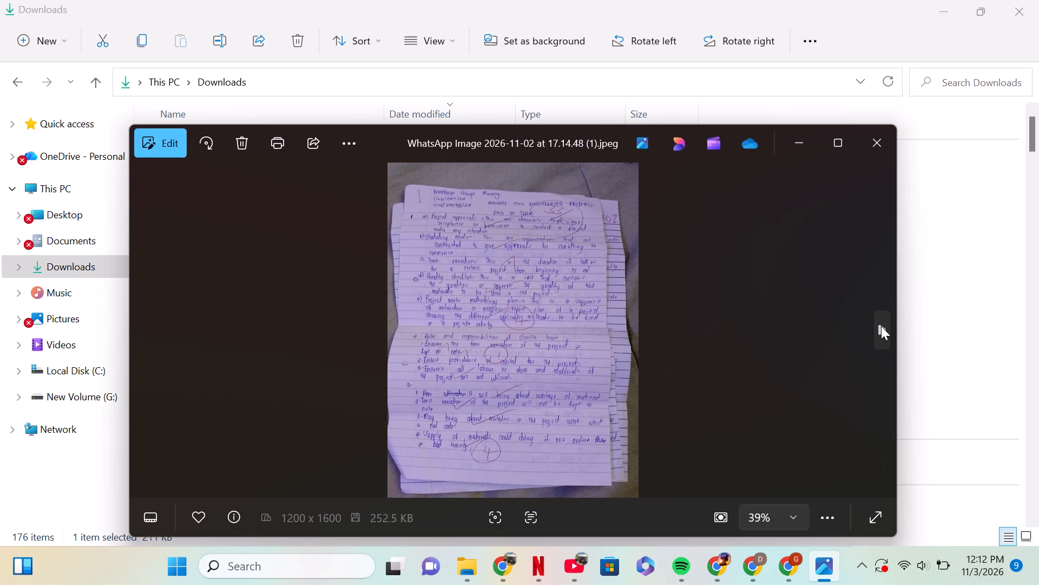
pyautogui.click(167, 142)
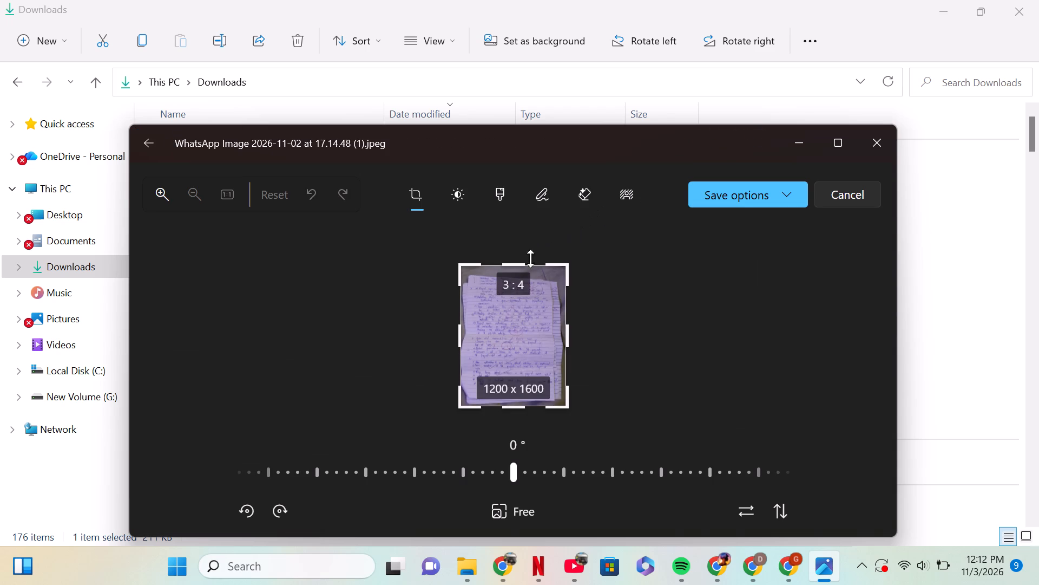
pyautogui.moveTo(511, 268); pyautogui.dragTo(516, 275)
pyautogui.moveTo(575, 330); pyautogui.dragTo(569, 339)
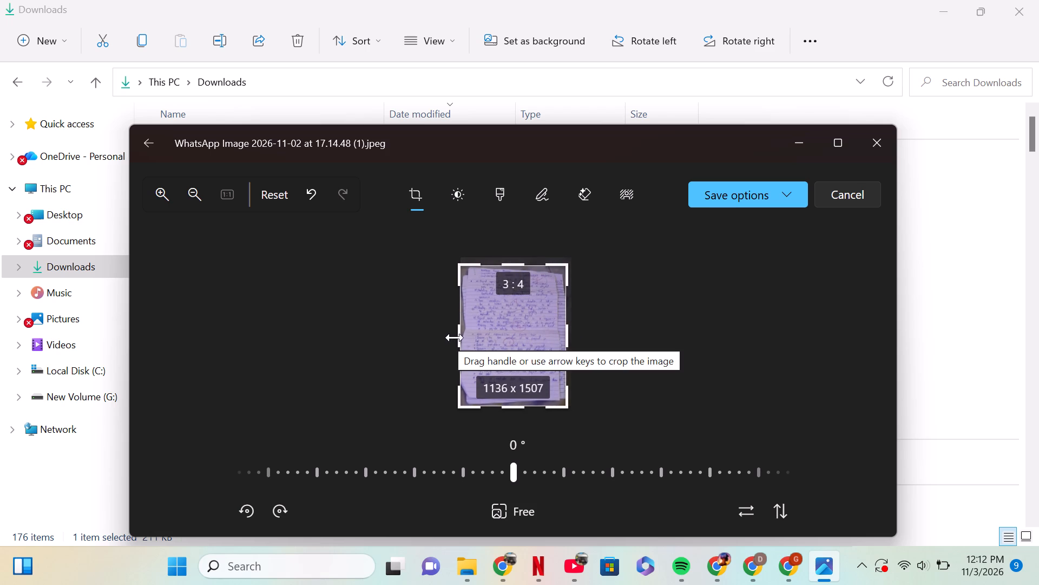
pyautogui.click(458, 336)
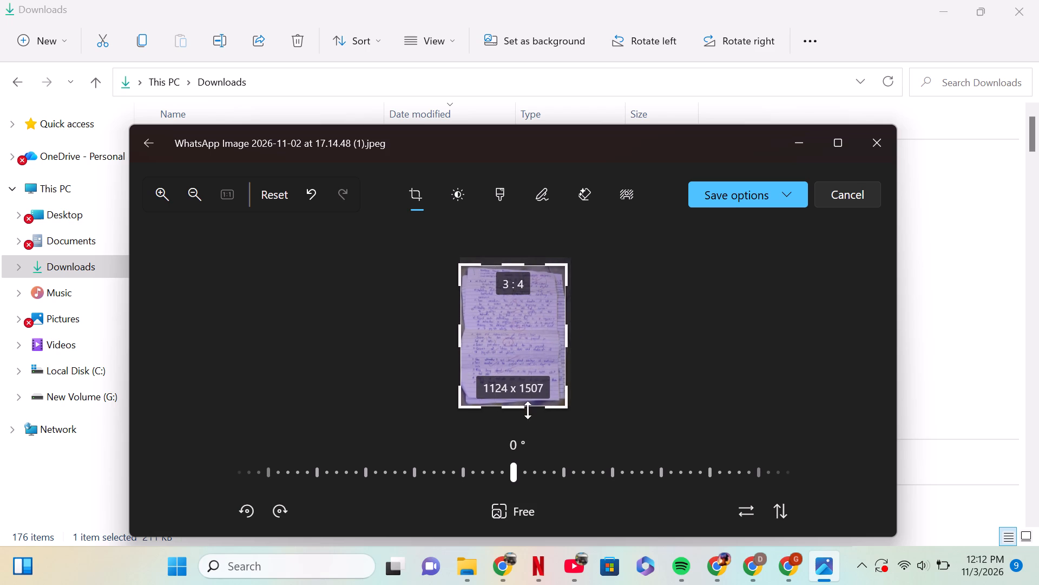
pyautogui.moveTo(515, 403); pyautogui.dragTo(512, 397)
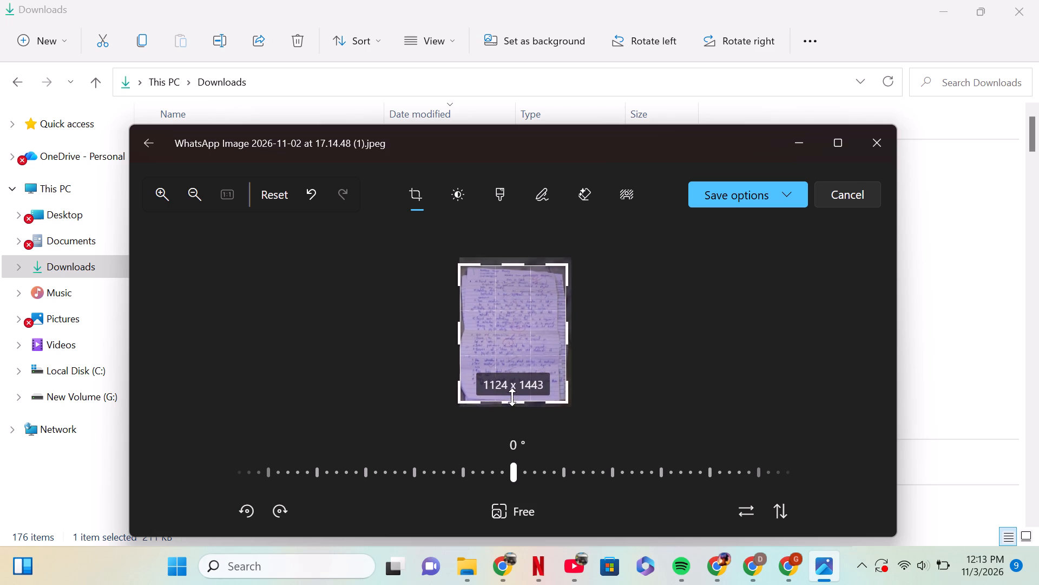
pyautogui.click(737, 190)
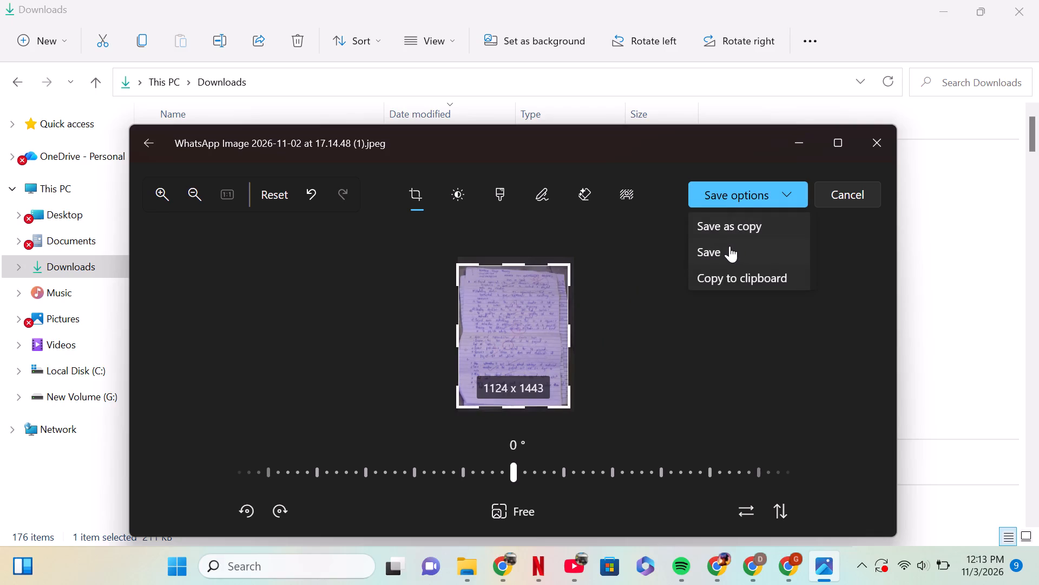
pyautogui.click(729, 246)
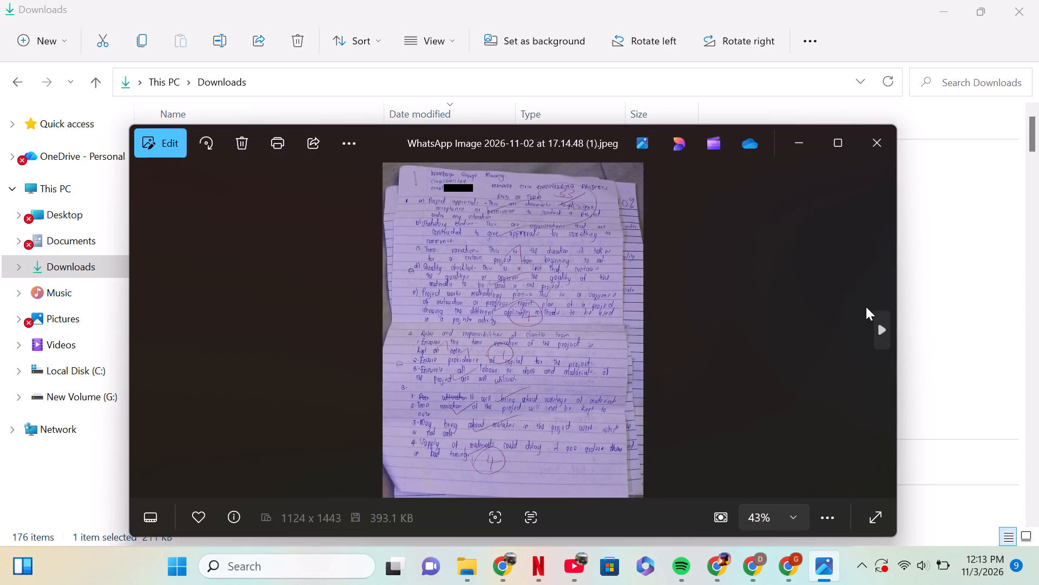
# Crop the top and both sides of image 17.14.48, the one without a number suffix, to about 1081 x 1467.
pyautogui.click(877, 320)
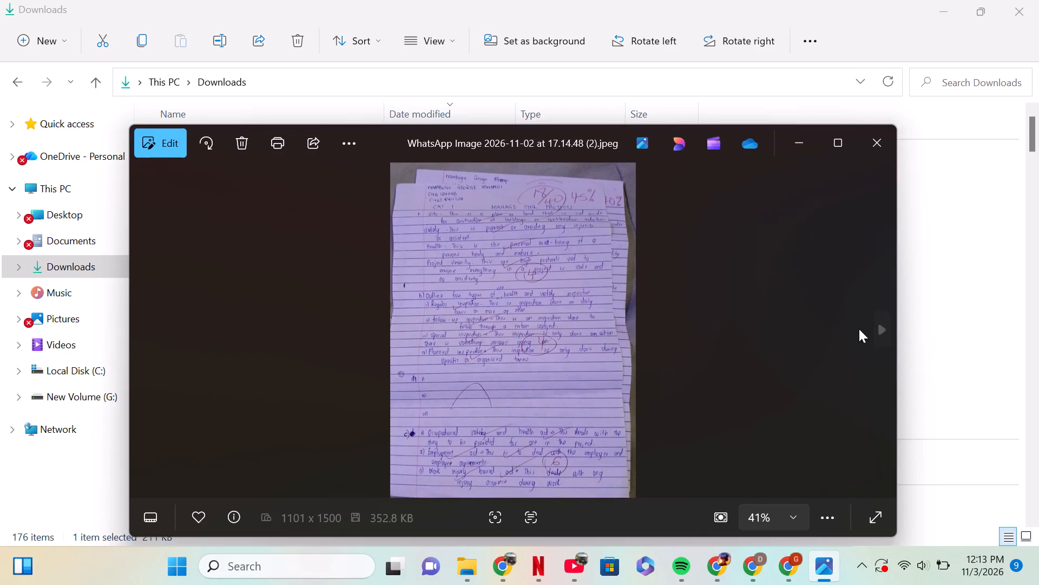
pyautogui.click(883, 334)
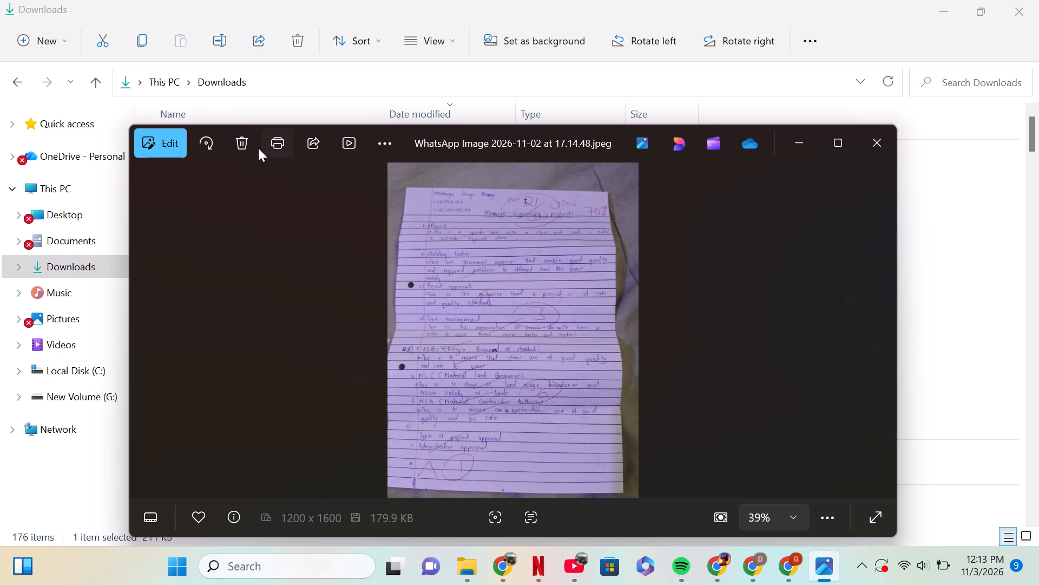
pyautogui.click(169, 151)
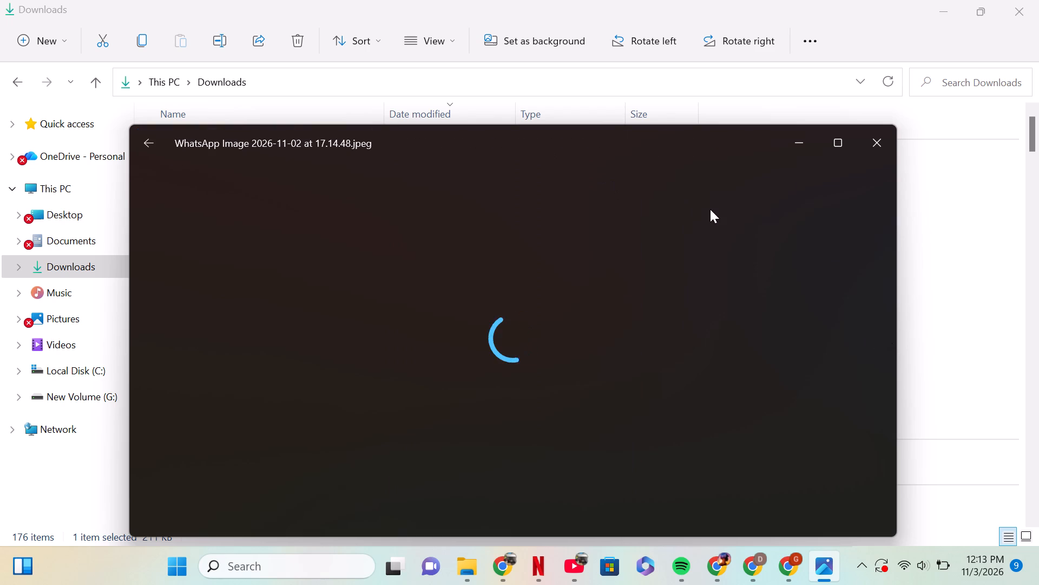
pyautogui.click(718, 200)
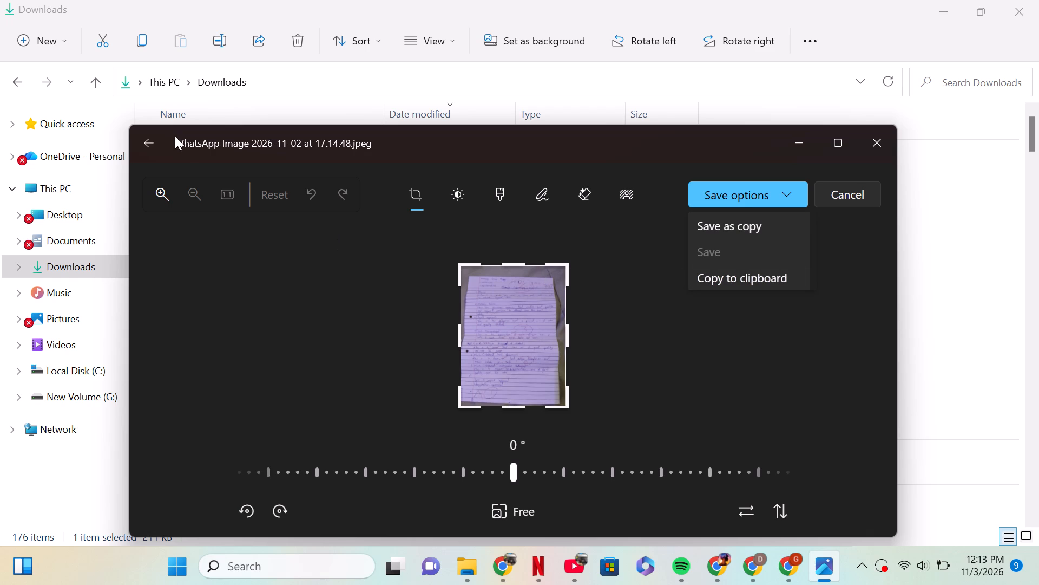
pyautogui.click(268, 288)
pyautogui.moveTo(510, 265); pyautogui.dragTo(511, 270)
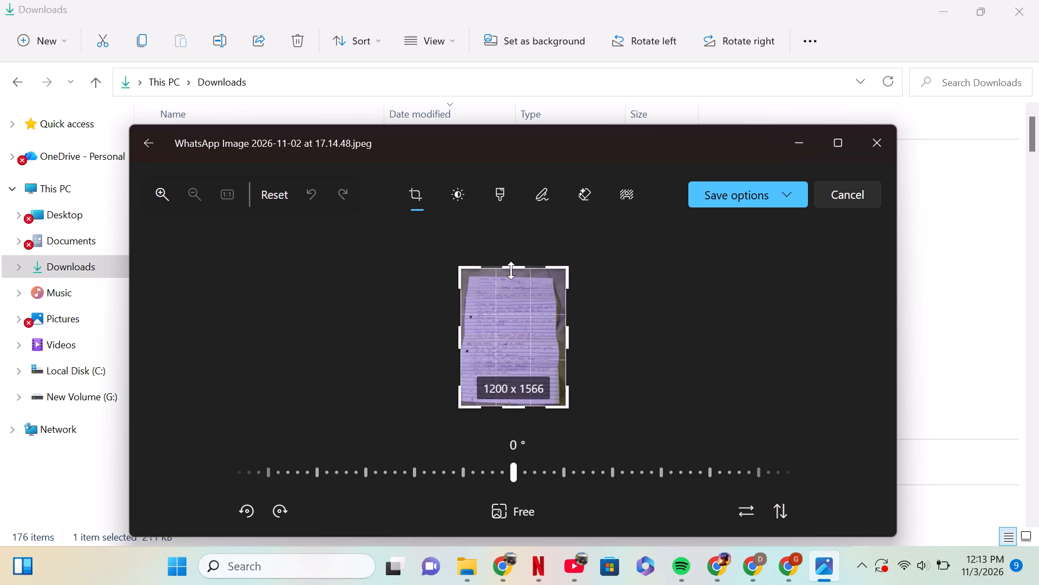
pyautogui.moveTo(511, 270); pyautogui.dragTo(510, 277)
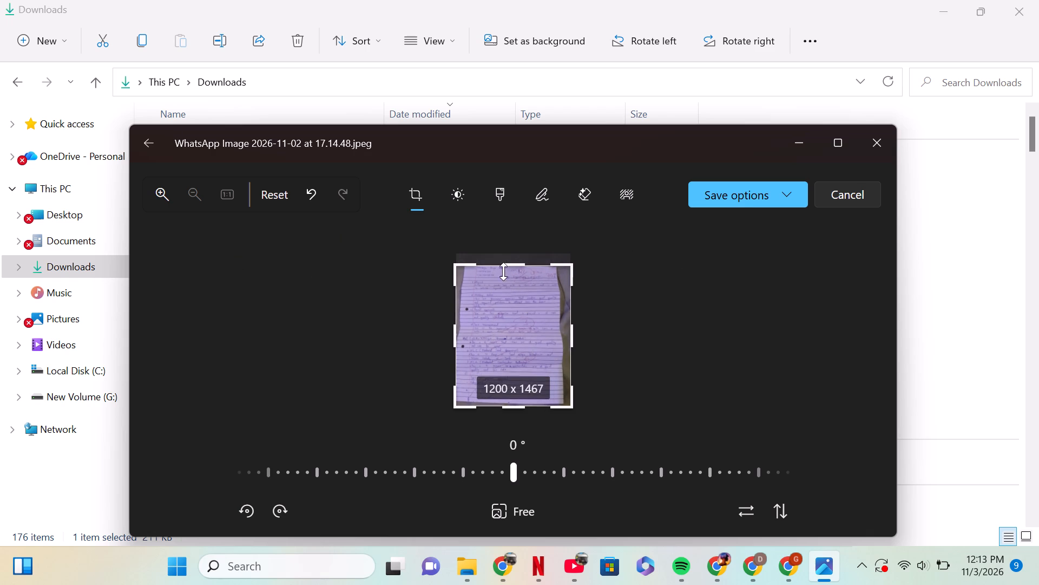
pyautogui.moveTo(455, 326); pyautogui.dragTo(460, 325)
pyautogui.moveTo(570, 333); pyautogui.dragTo(550, 333)
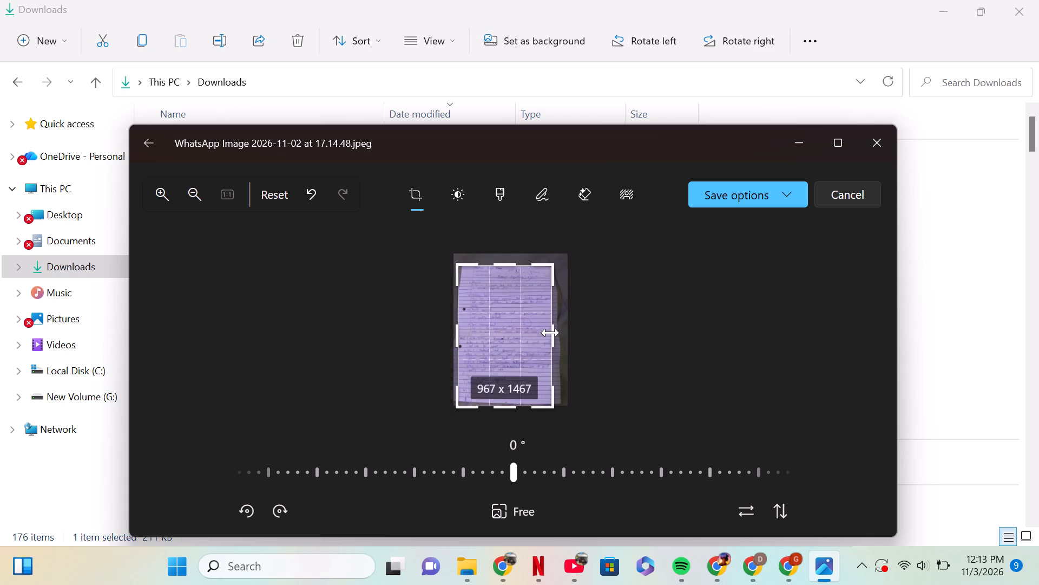
pyautogui.moveTo(550, 333); pyautogui.dragTo(563, 333)
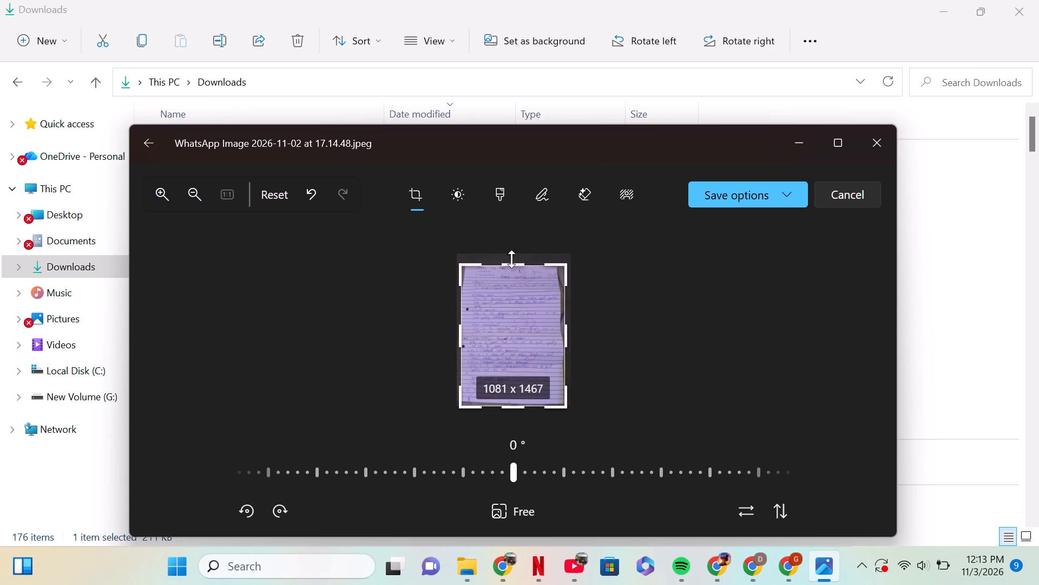
# Crop the photo WhatsApp Image 2026-11-02 at 17.14.48 to about 1081 × 1500 with 0° straightening, save it and close it.
pyautogui.click(511, 270)
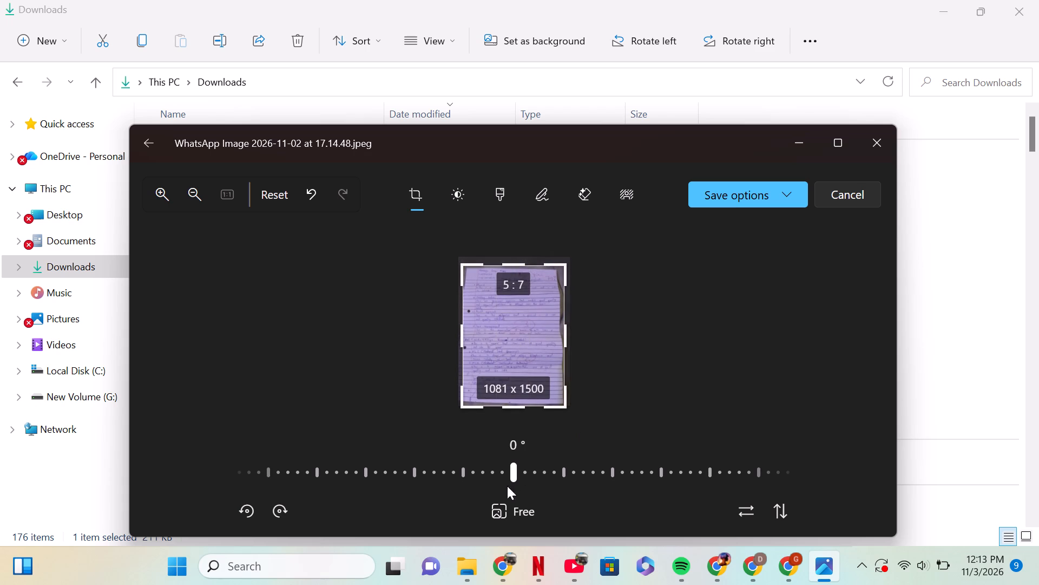
pyautogui.moveTo(512, 469); pyautogui.dragTo(530, 469)
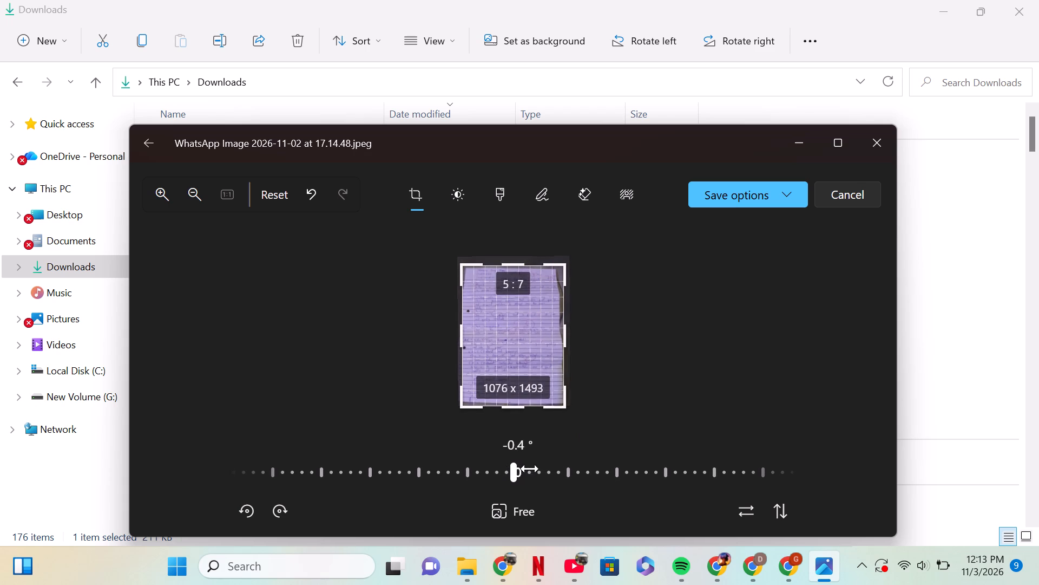
pyautogui.moveTo(530, 469); pyautogui.dragTo(517, 469)
pyautogui.click(657, 375)
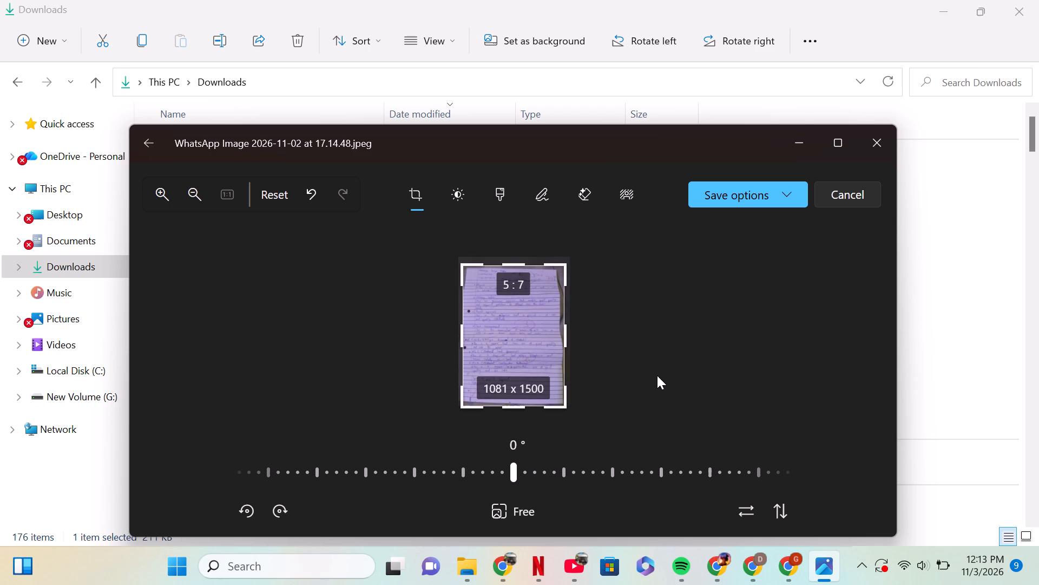
pyautogui.click(746, 192)
pyautogui.click(720, 255)
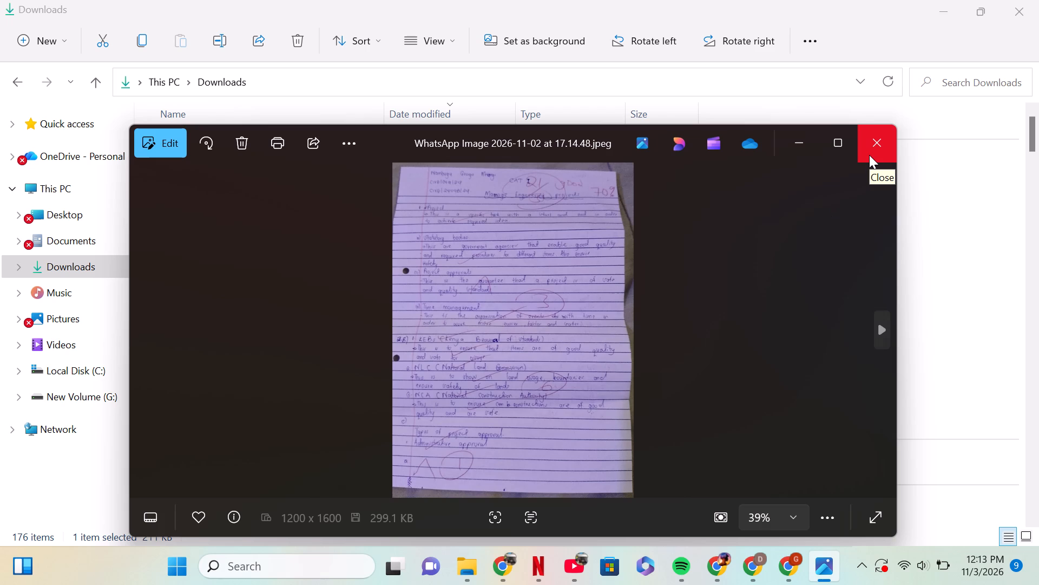
pyautogui.click(869, 155)
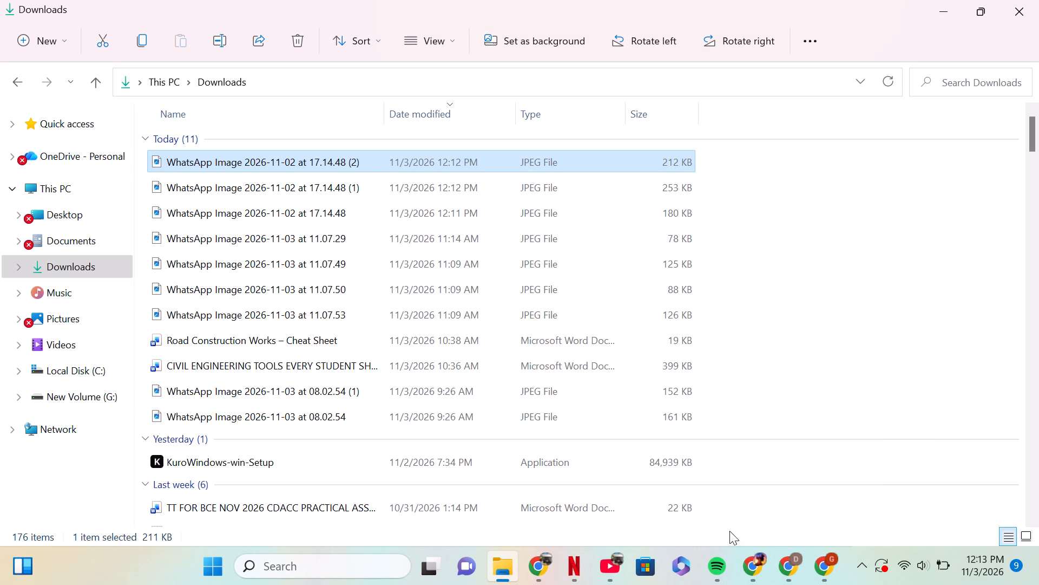
# Switch to the portfolio site editor and upload WhatsApp Image 2026-11-02 at 17.14.48 from Downloads, placing it below the CAT 1 label.
pyautogui.click(815, 569)
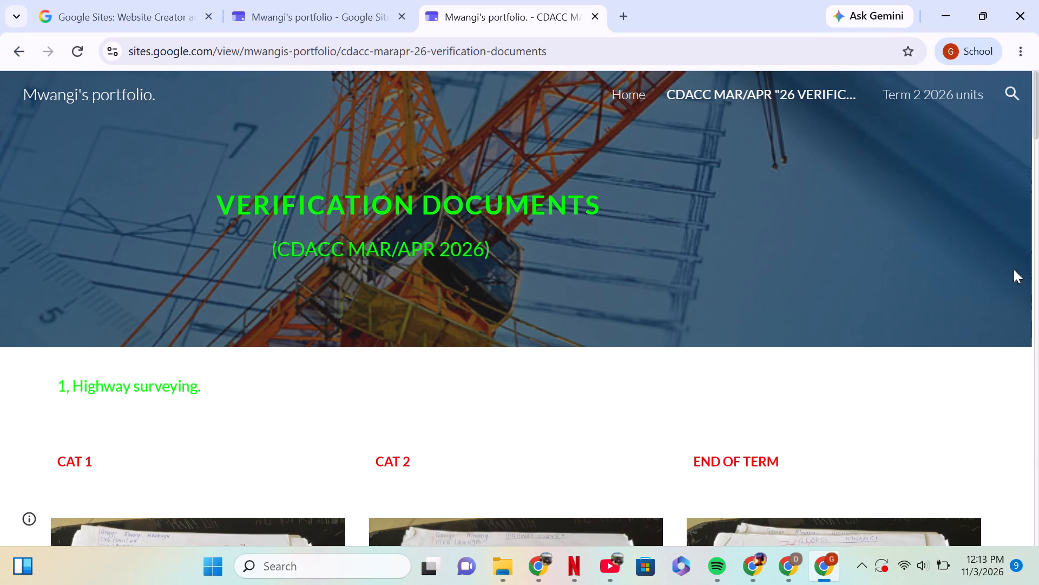
pyautogui.click(364, 28)
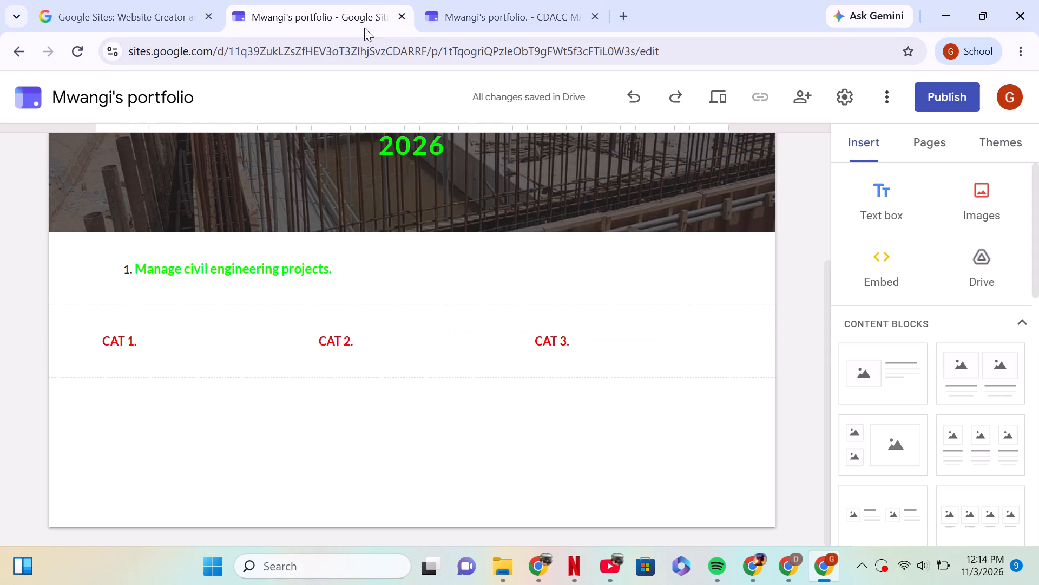
pyautogui.click(752, 318)
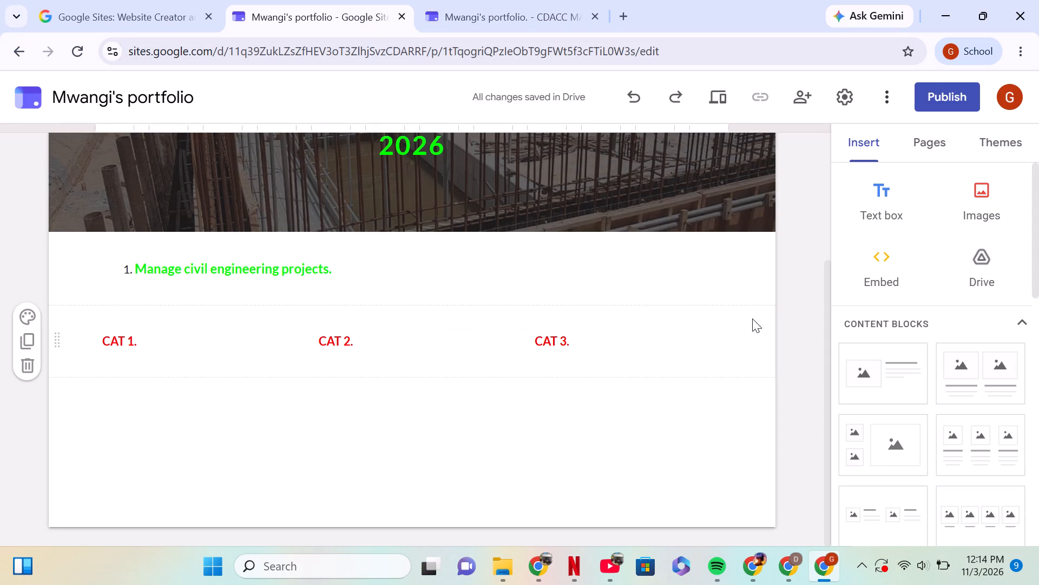
pyautogui.click(1001, 177)
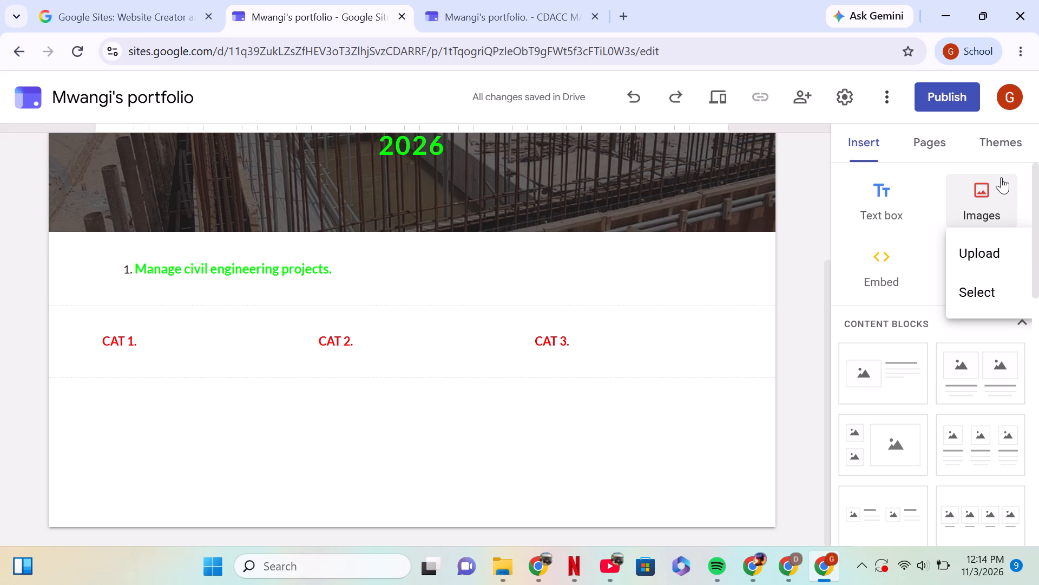
pyautogui.click(981, 237)
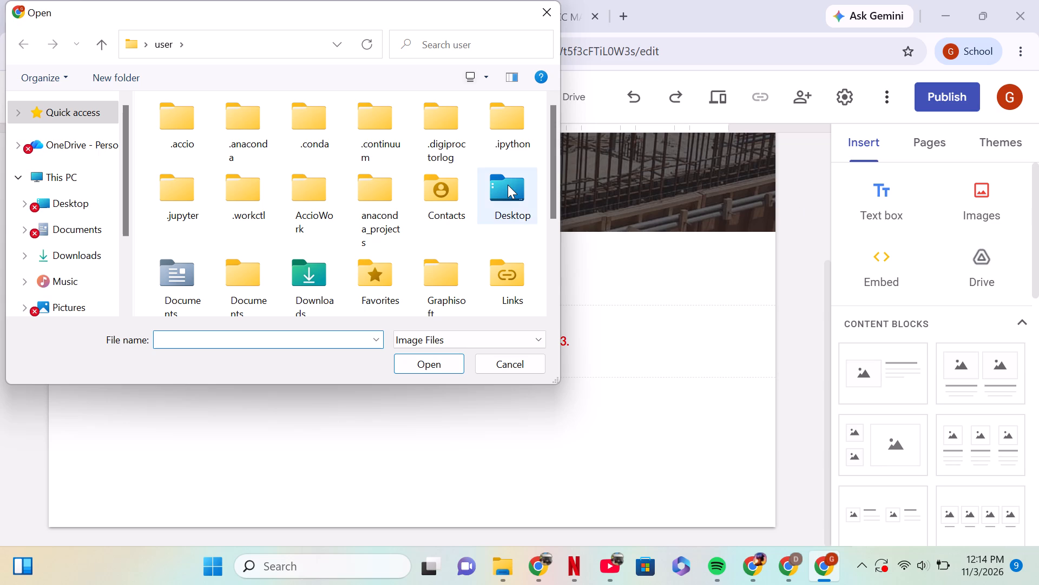
pyautogui.click(251, 239)
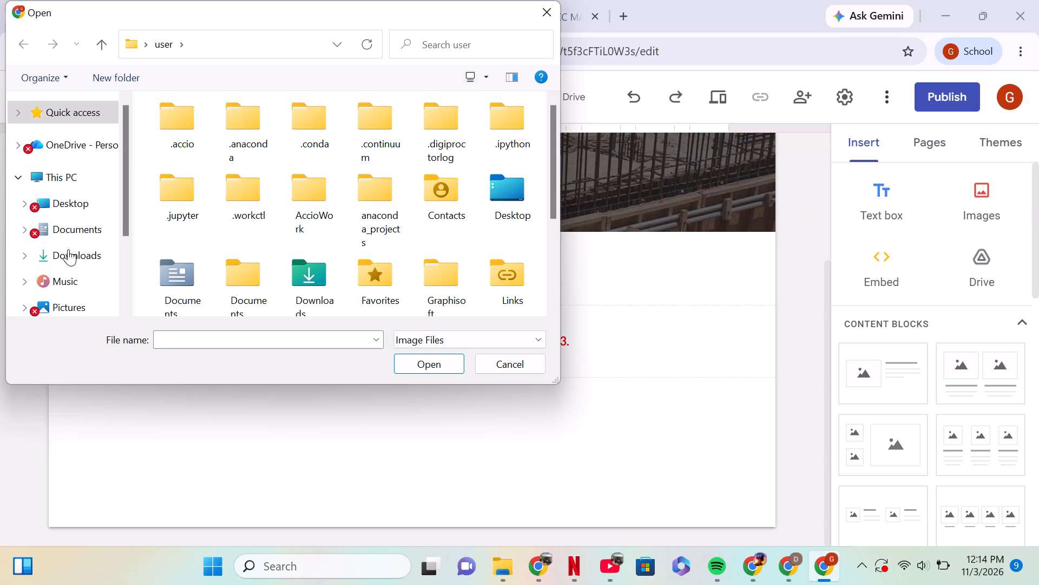
pyautogui.click(68, 250)
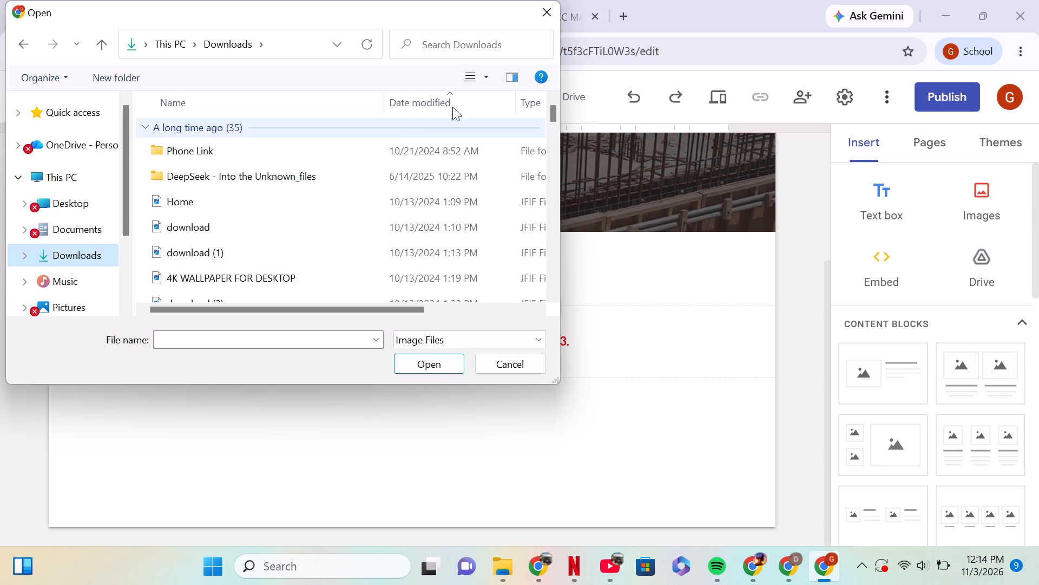
pyautogui.moveTo(548, 108); pyautogui.dragTo(554, 302)
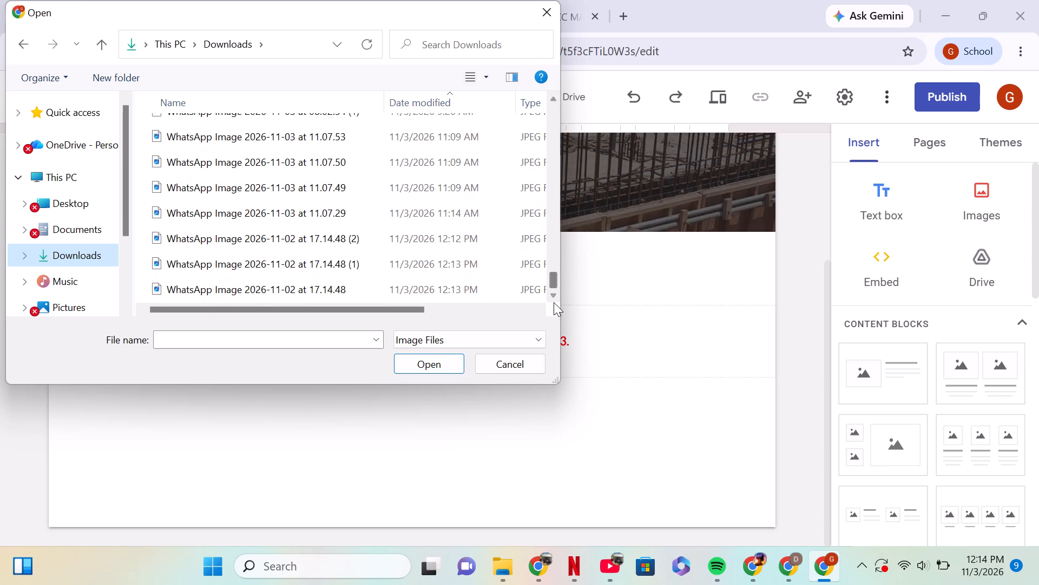
pyautogui.doubleClick(297, 281)
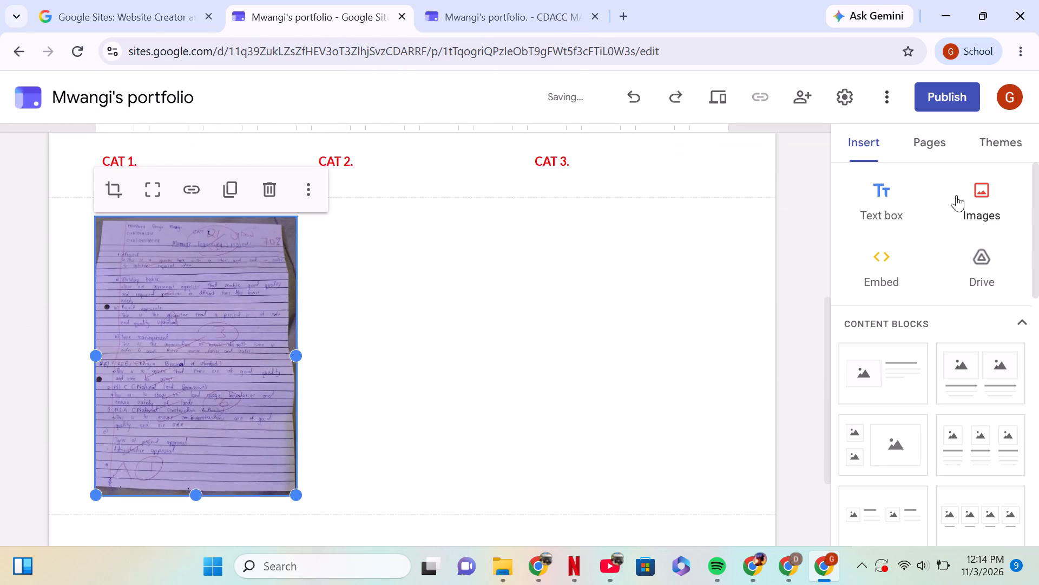
# Upload a second cropped script photo from the Downloads folder to the portfolio page.
pyautogui.click(987, 196)
pyautogui.click(978, 250)
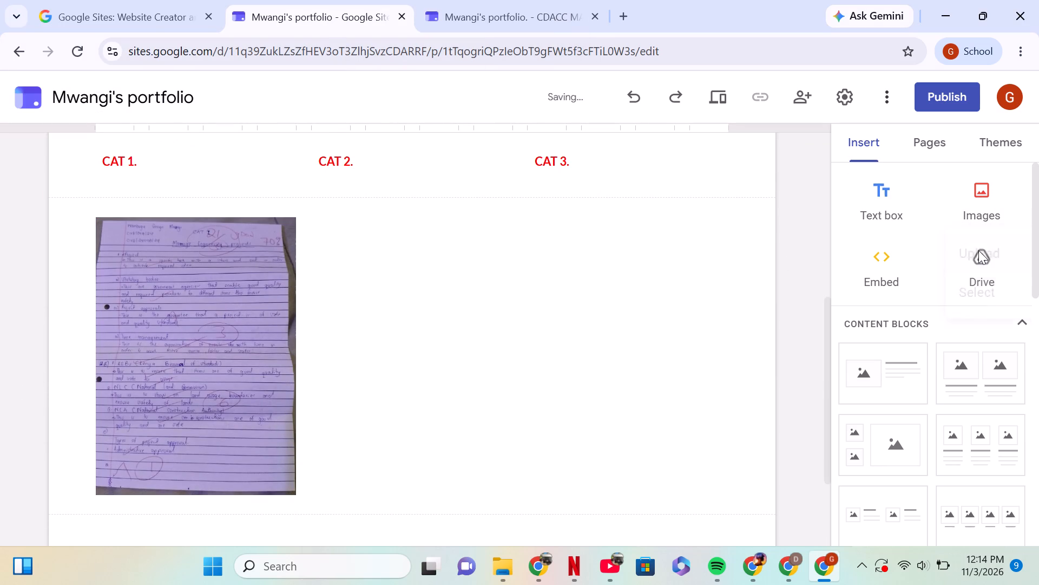
pyautogui.moveTo(552, 114); pyautogui.dragTo(539, 297)
pyautogui.doubleClick(441, 271)
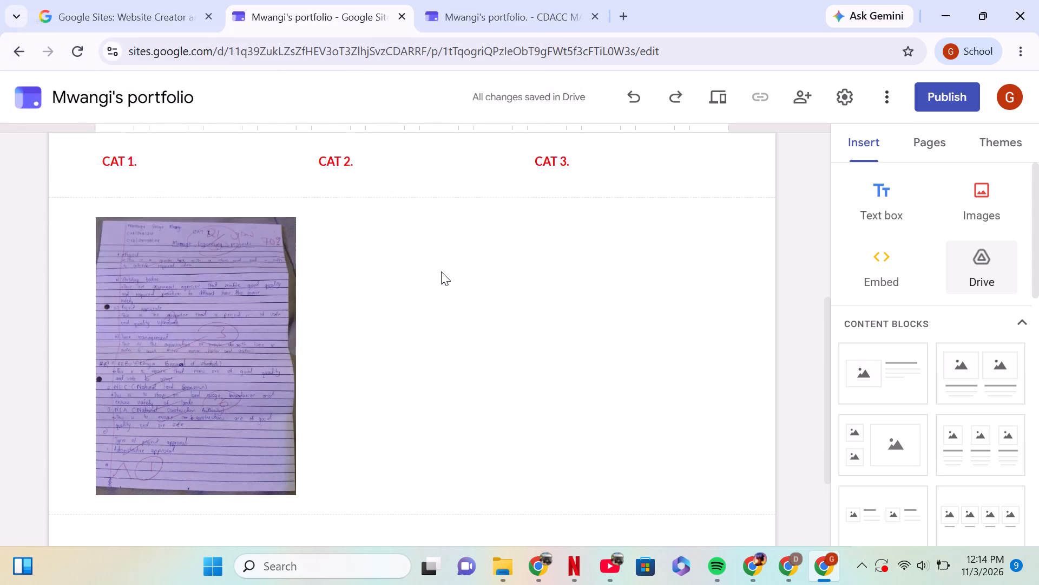
# Place the second answer-sheet photo in the same row as the first one, aligned under the CAT 3 label.
pyautogui.moveTo(218, 322); pyautogui.dragTo(562, 172)
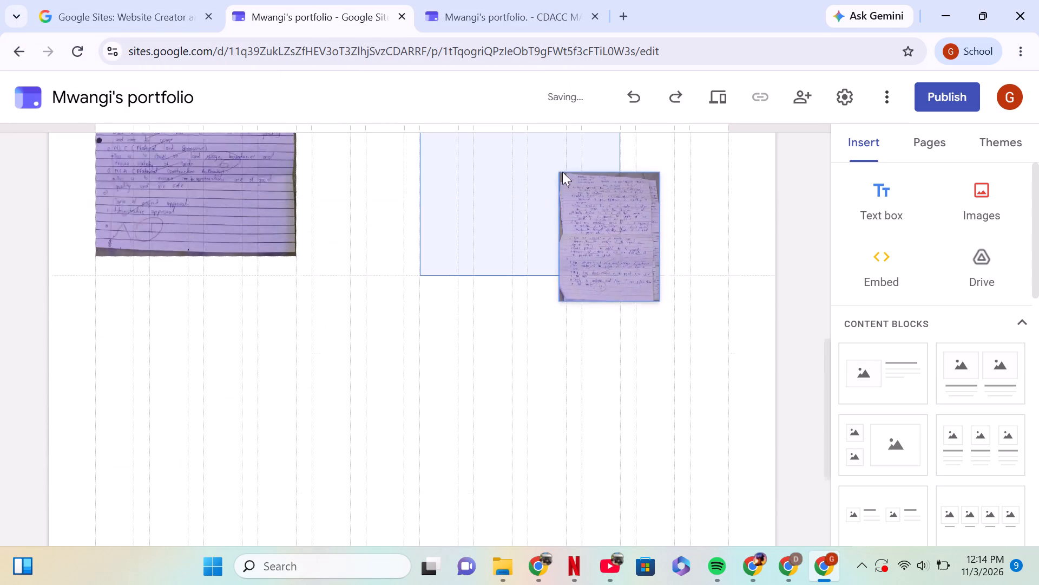
pyautogui.moveTo(562, 172); pyautogui.dragTo(641, 222)
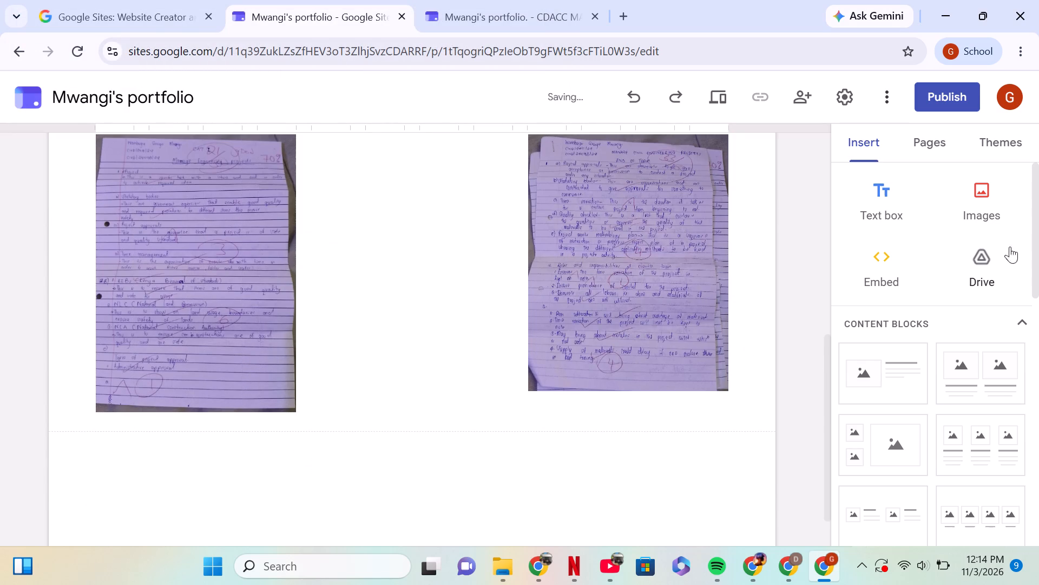
# Upload WhatsApp Image 2026-11-02 at 17.14.48 (2) from Downloads and place it between the two photos, under the CAT 2 label.
pyautogui.click(982, 209)
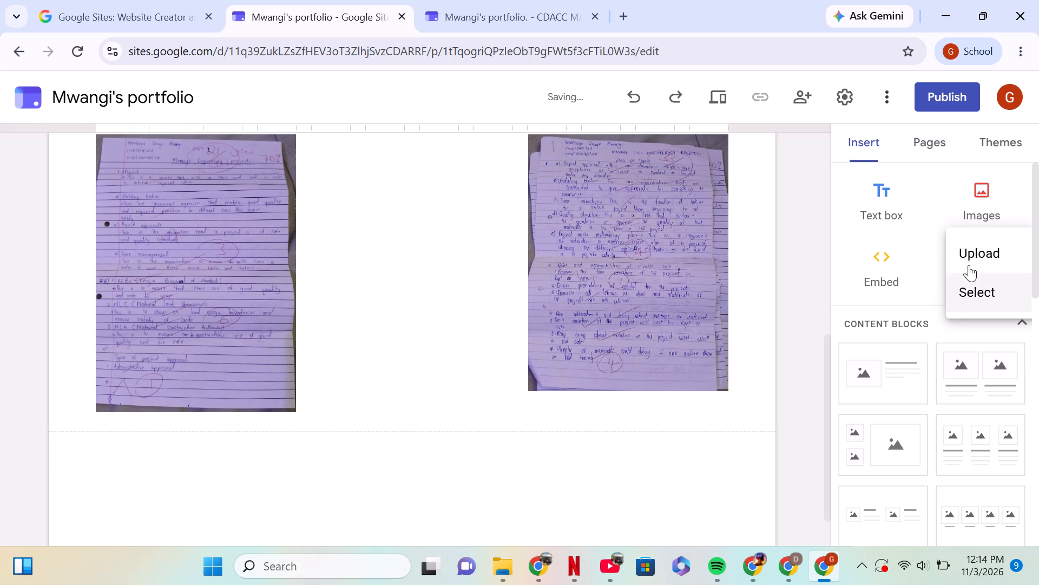
pyautogui.click(969, 264)
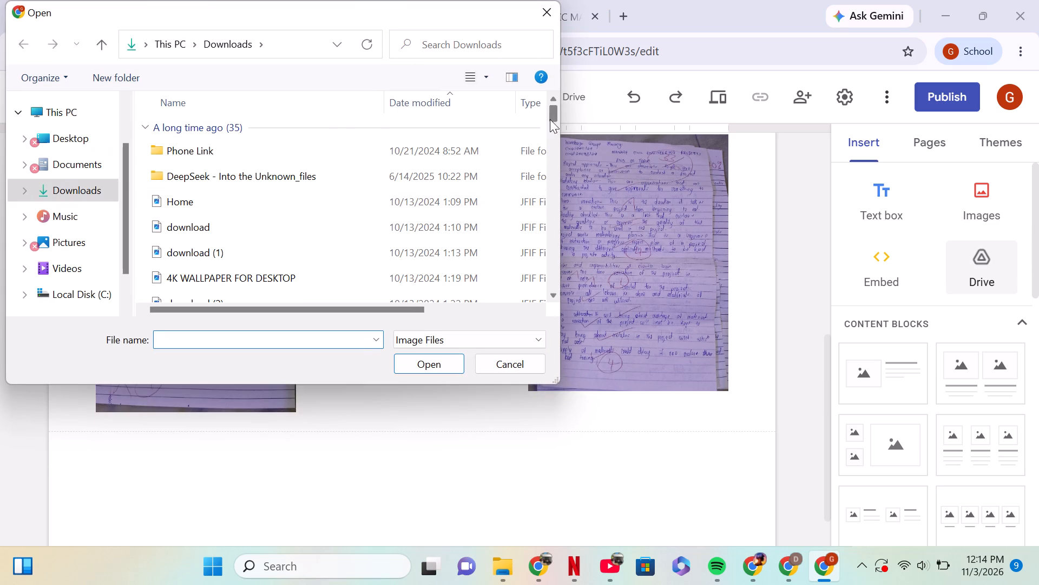
pyautogui.moveTo(559, 112); pyautogui.dragTo(557, 302)
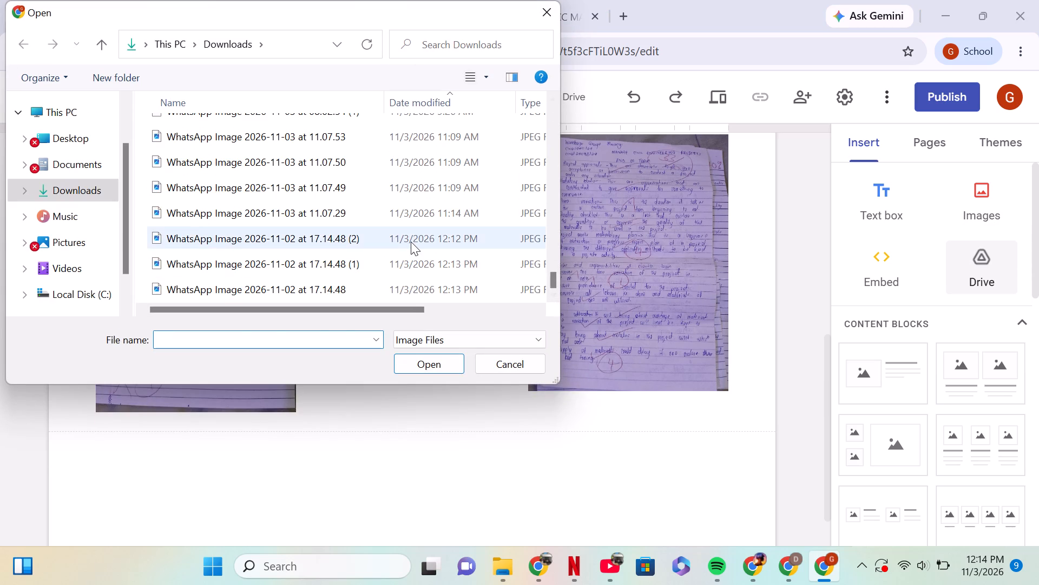
pyautogui.doubleClick(411, 241)
pyautogui.moveTo(233, 387); pyautogui.dragTo(386, 328)
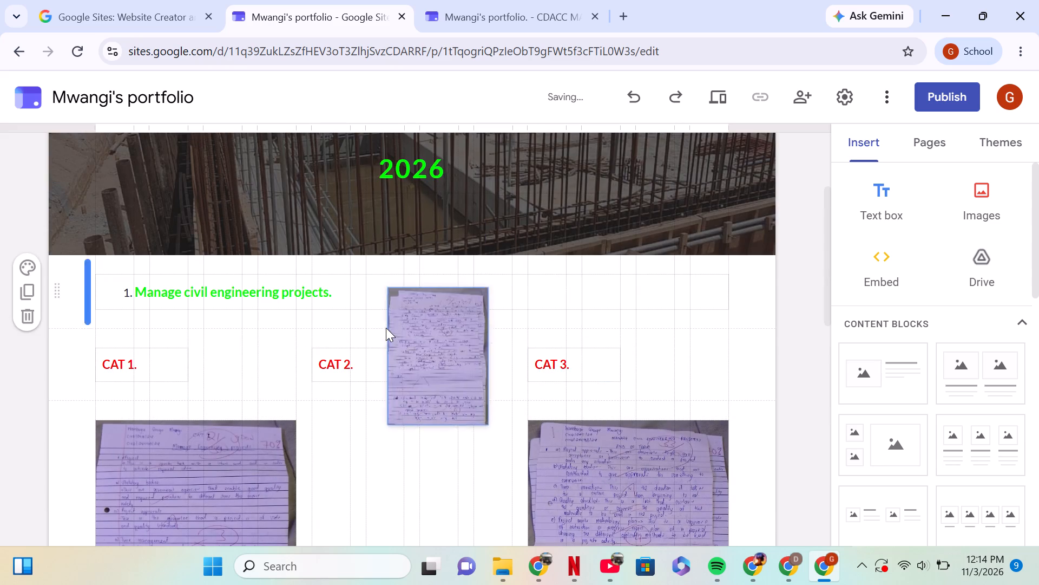
pyautogui.moveTo(386, 328); pyautogui.dragTo(379, 434)
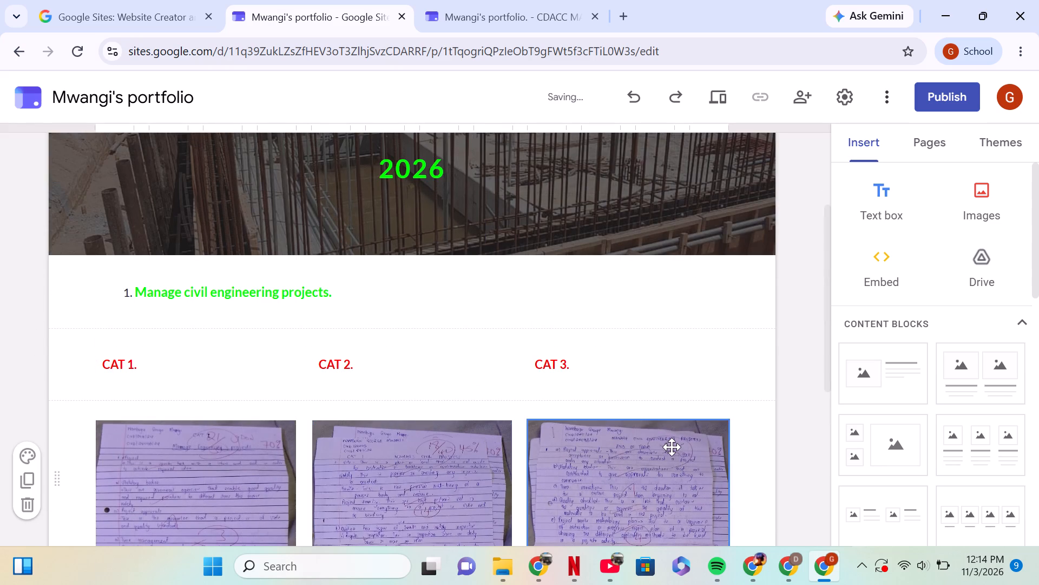
# Extend the CAT 3 photo's lower edge so its height matches the CAT 2 photo.
pyautogui.moveTo(828, 294); pyautogui.dragTo(829, 305)
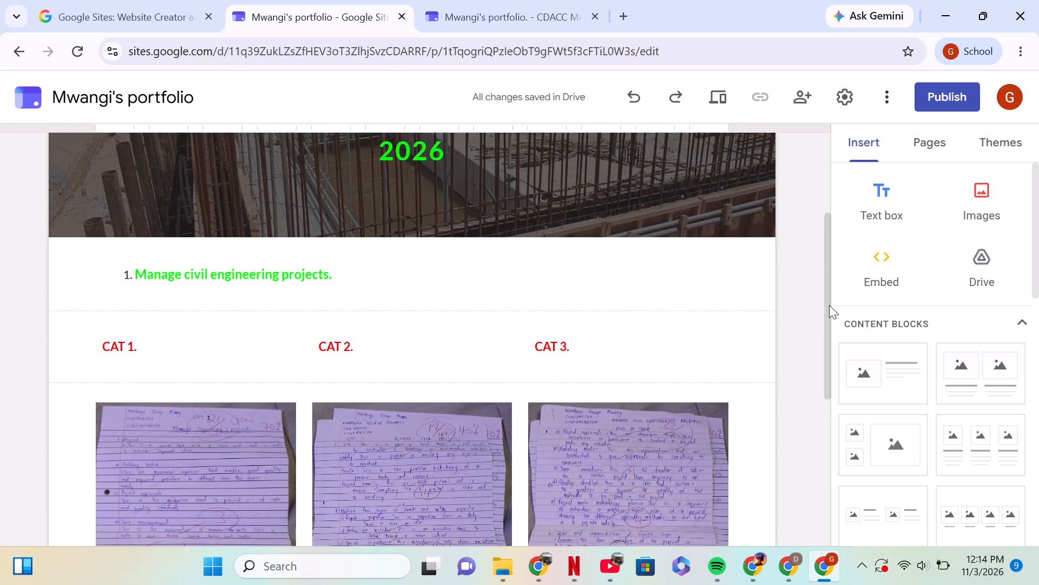
pyautogui.moveTo(829, 305); pyautogui.dragTo(836, 326)
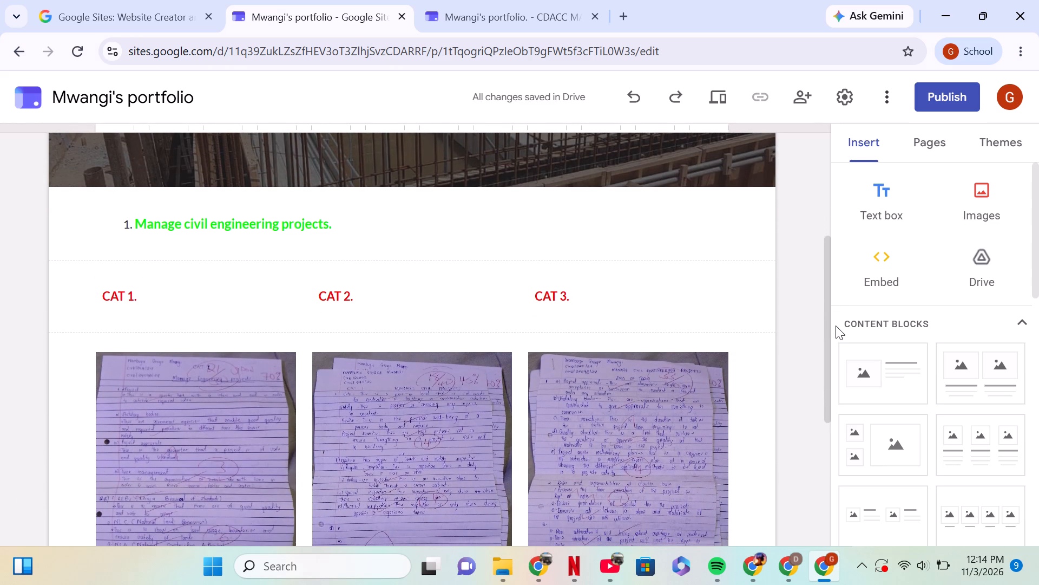
pyautogui.moveTo(836, 326); pyautogui.dragTo(846, 380)
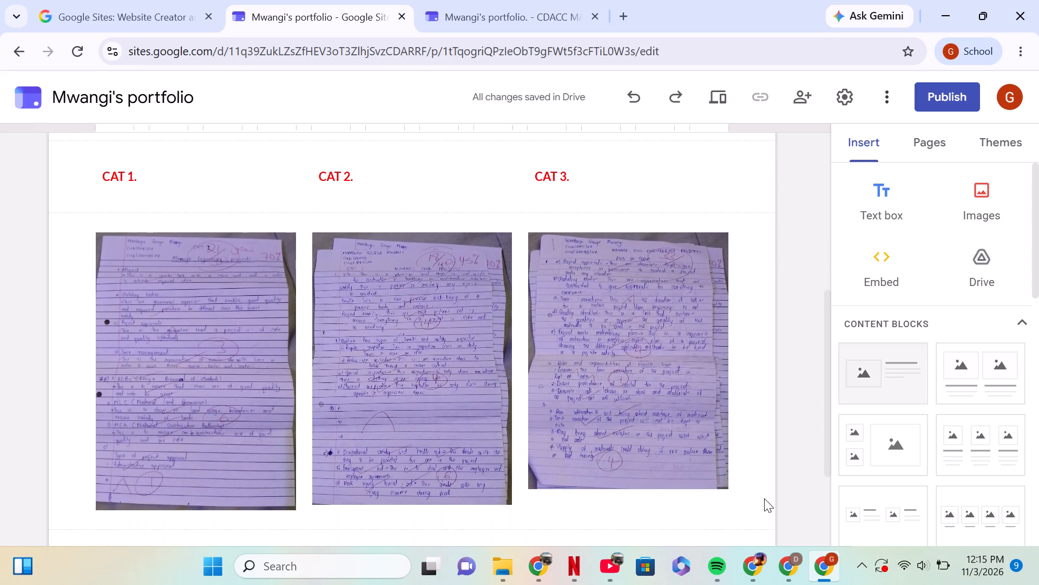
pyautogui.click(645, 387)
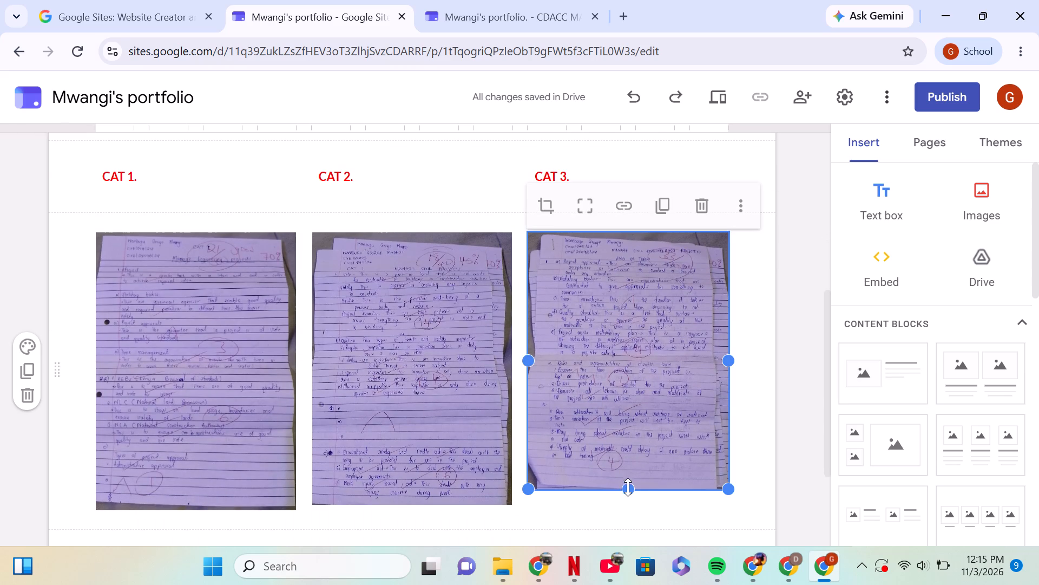
pyautogui.moveTo(628, 484); pyautogui.dragTo(628, 500)
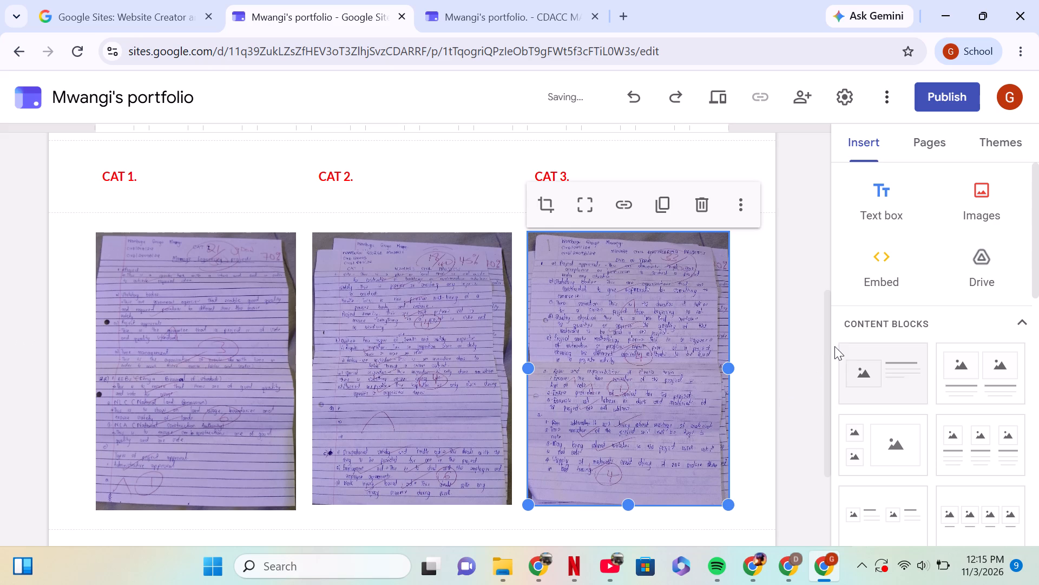
pyautogui.click(826, 353)
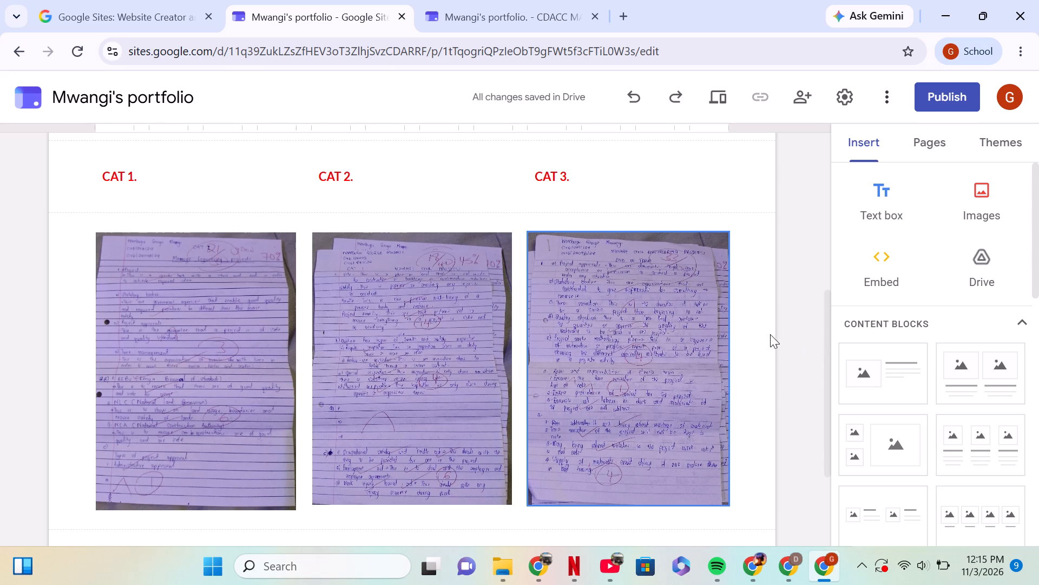
pyautogui.click(810, 342)
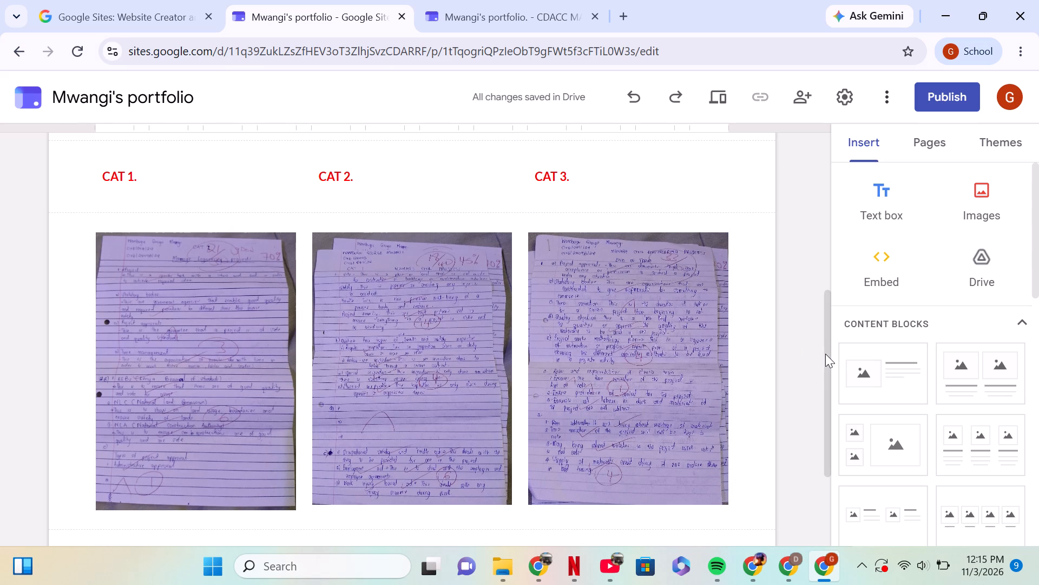
# Add a text box below the photo row, start it with "2." and set the text after it to bold, size 12, bright green.
pyautogui.moveTo(825, 354); pyautogui.dragTo(830, 408)
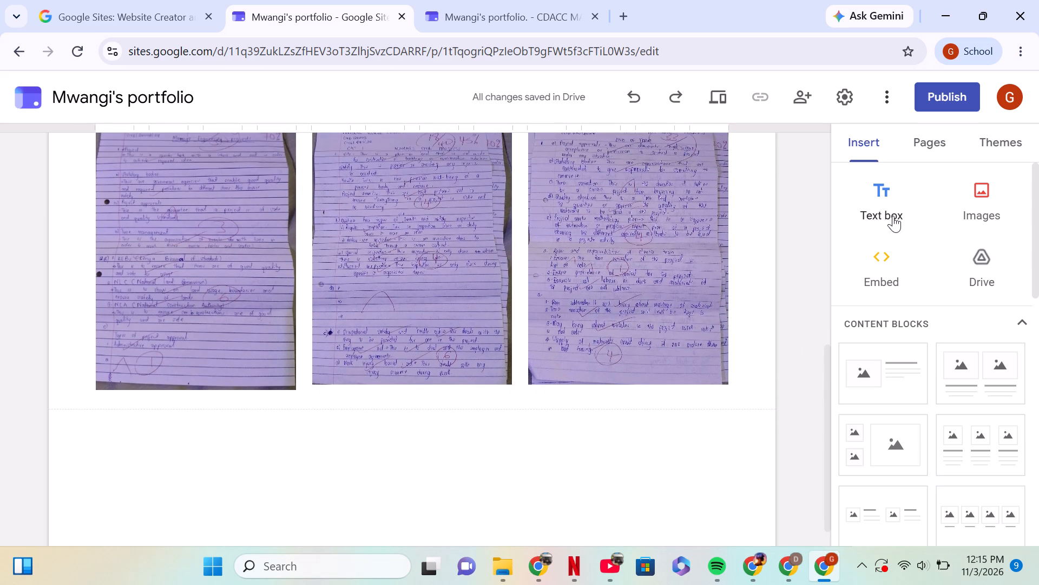
pyautogui.click(893, 216)
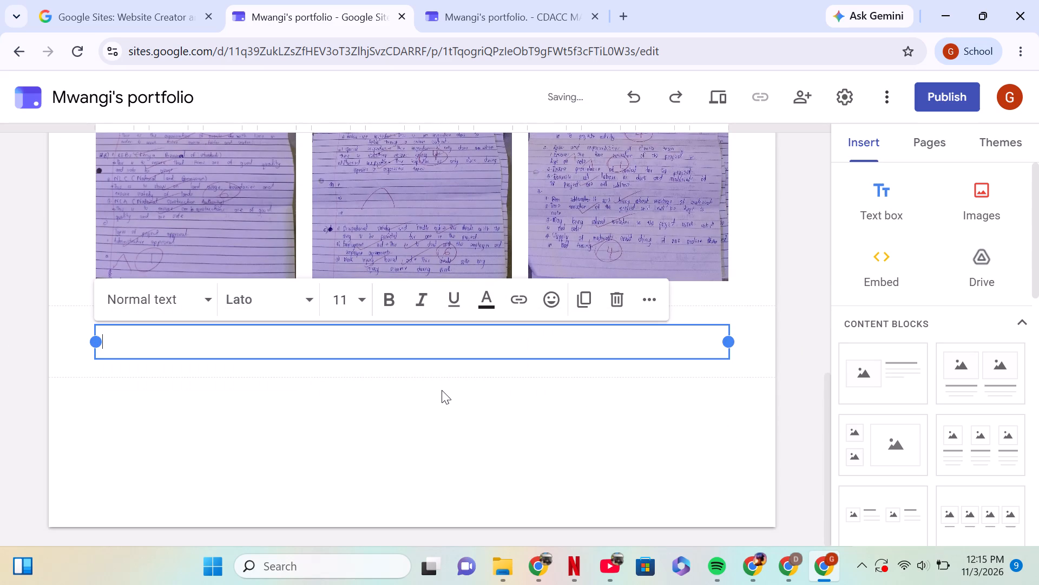
pyautogui.press('2')
pyautogui.write('.')
pyautogui.press('space')
pyautogui.click(389, 298)
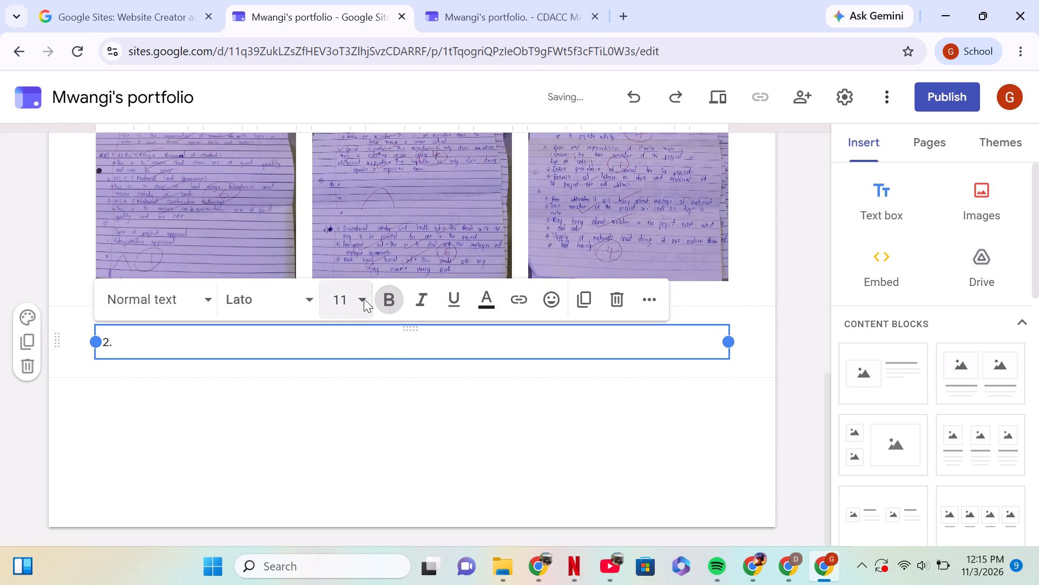
pyautogui.click(364, 298)
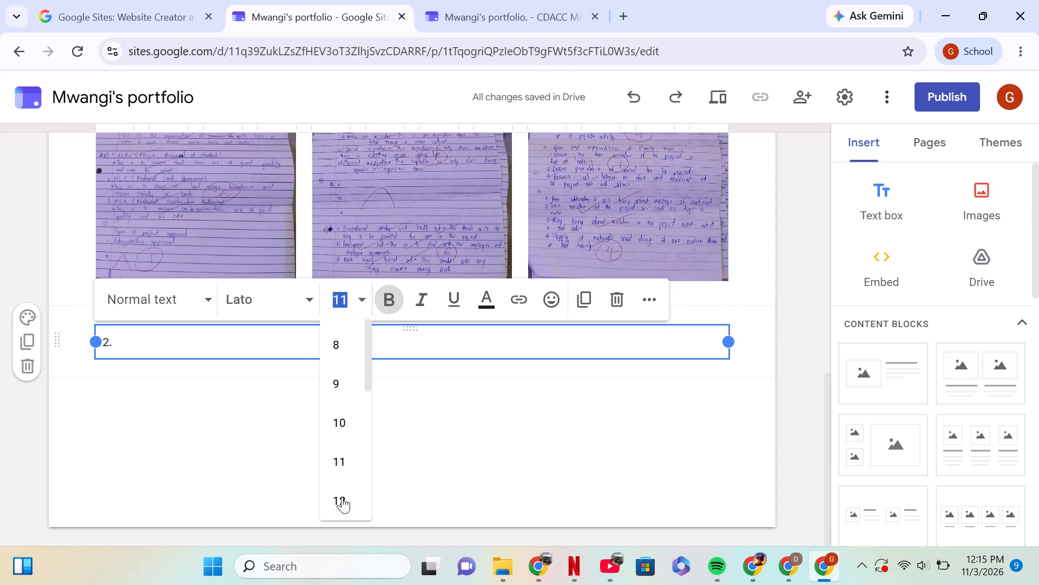
pyautogui.click(344, 499)
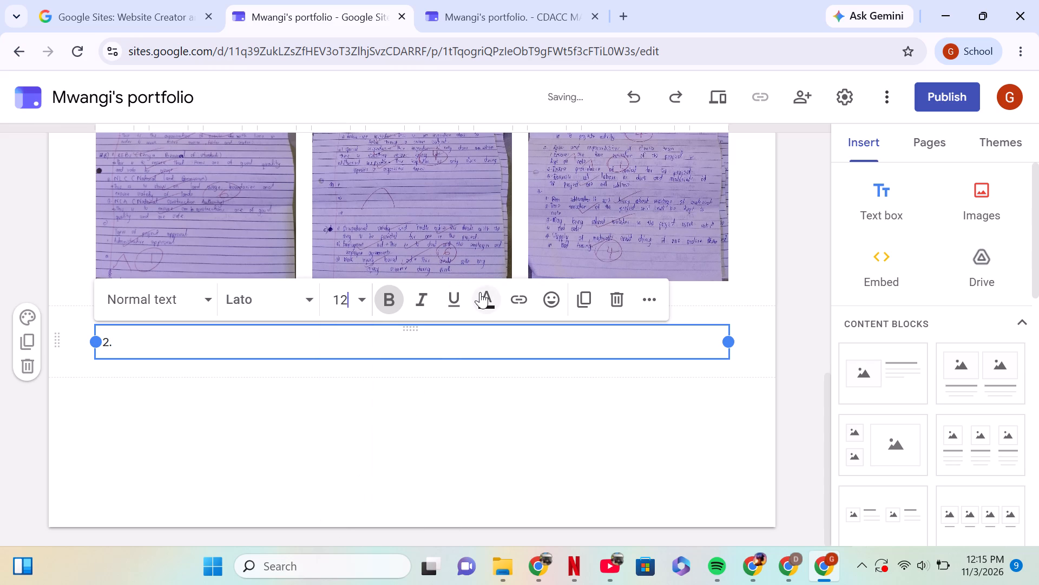
pyautogui.click(480, 292)
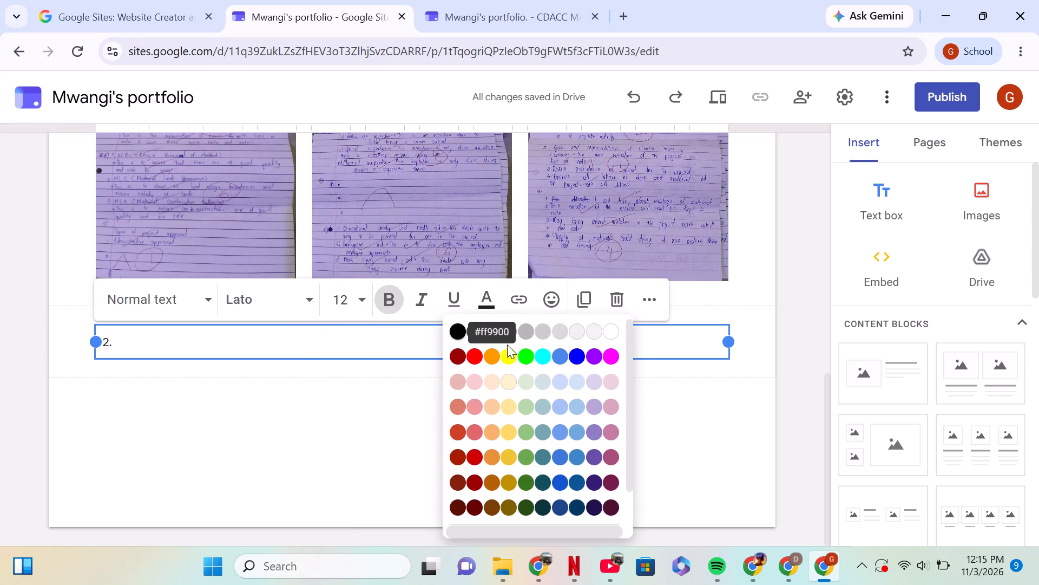
pyautogui.click(528, 350)
# Enter the unit heading "Dsign basic pavement." after the number 2 in the new text box.
pyautogui.click(290, 336)
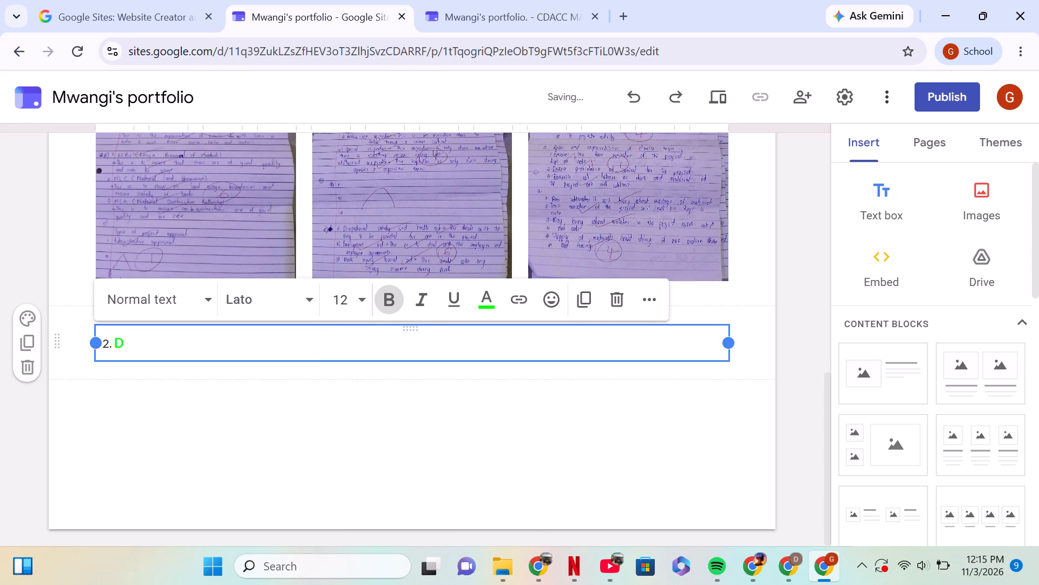
pyautogui.write('ESI')
pyautogui.write('GN')
pyautogui.press('space')
pyautogui.press('BackSpace')
pyautogui.press('BackSpace')
pyautogui.press('BackSpace')
pyautogui.press('BackSpace')
pyautogui.press('BackSpace')
pyautogui.press('BackSpace')
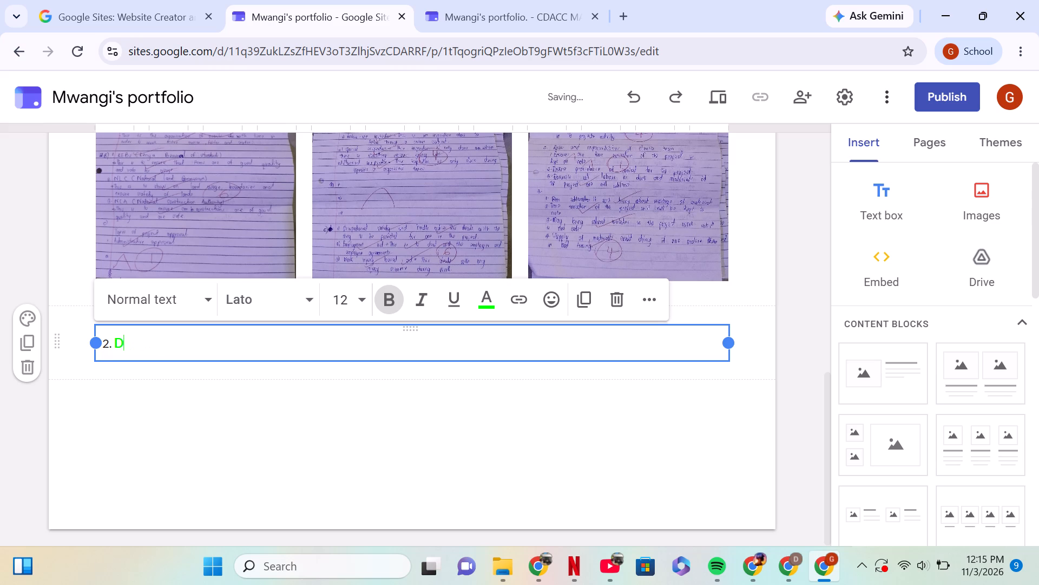
pyautogui.write('sign basic paveme')
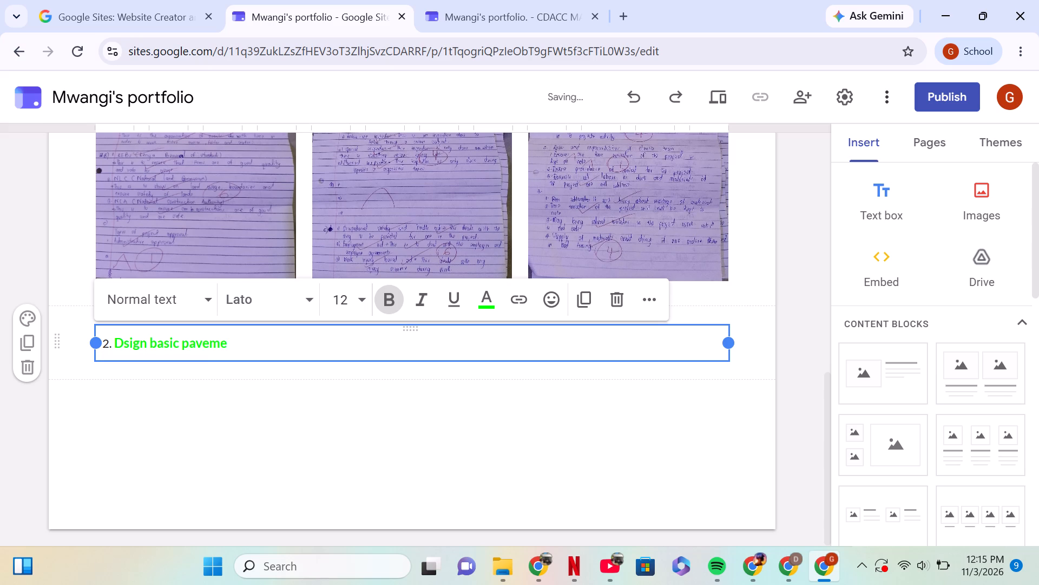
pyautogui.write('nt')
pyautogui.press('.')
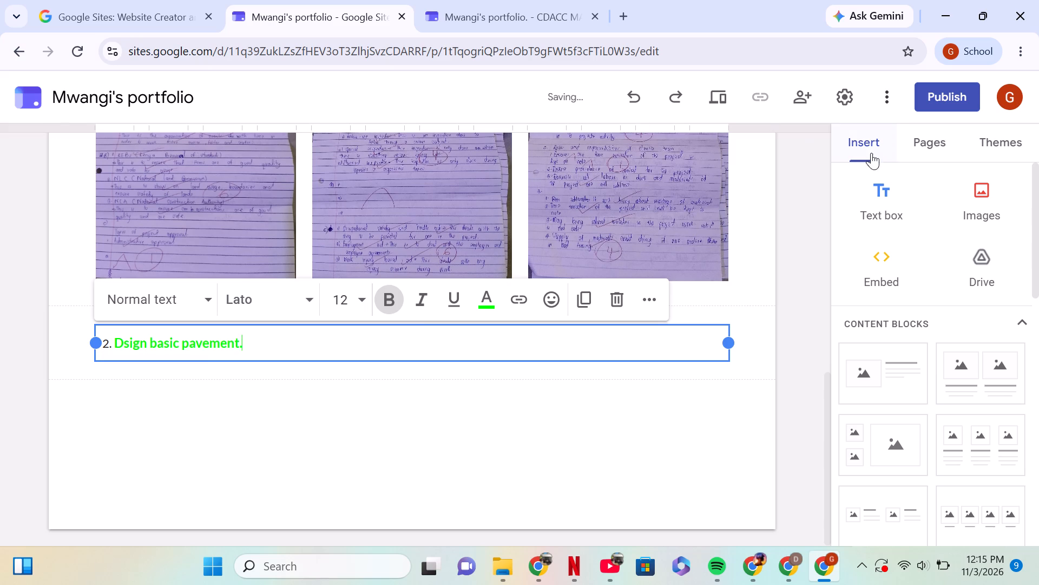
# Add a text box below the "Dsign basic pavement." heading with the bold red (#ff0000) label "CAT 1.".
pyautogui.click(878, 202)
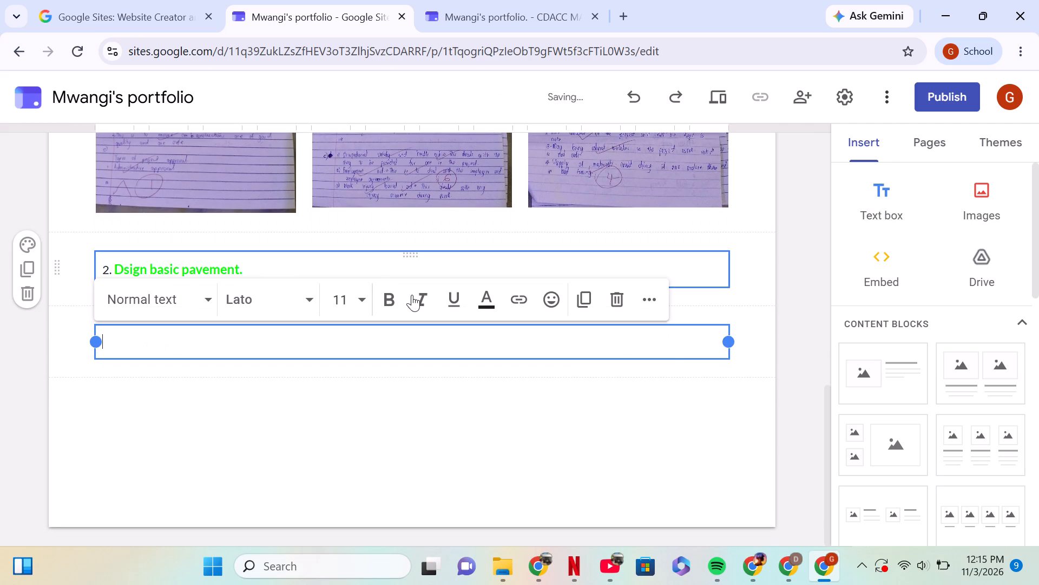
pyautogui.click(394, 298)
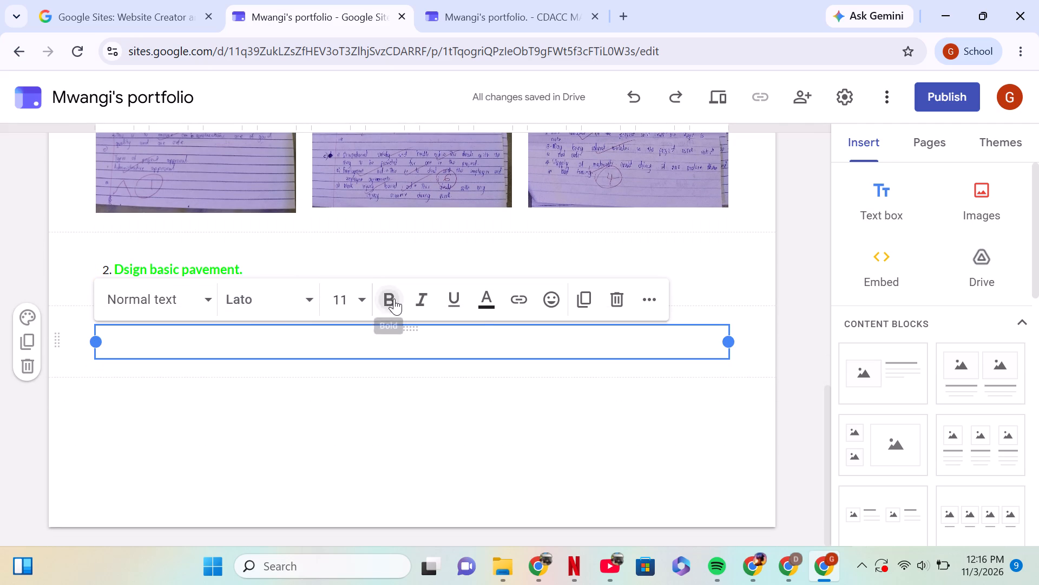
pyautogui.click(481, 305)
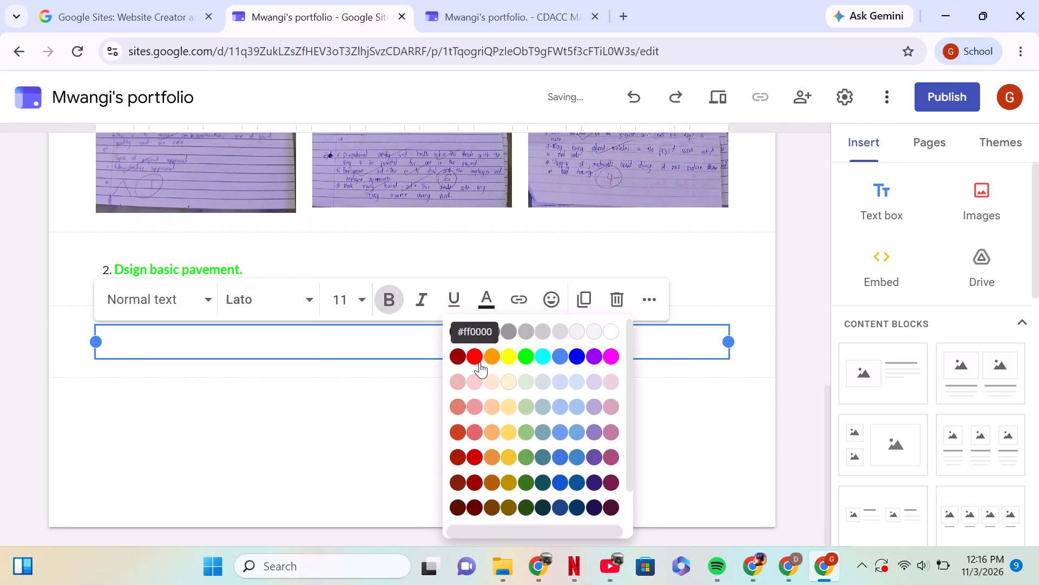
pyautogui.click(479, 362)
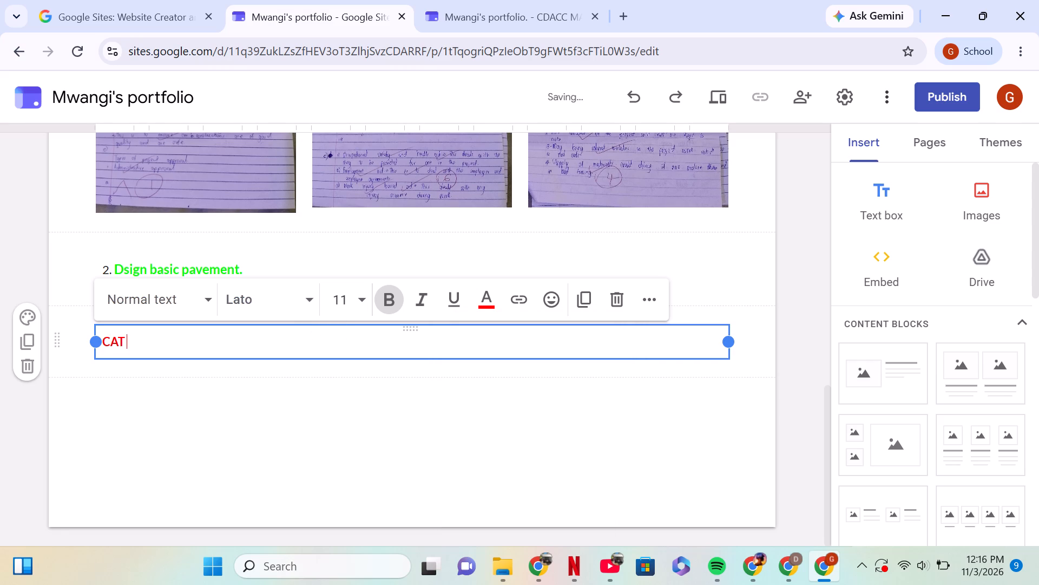
pyautogui.write('1.')
# Add another text box below CAT 1 with the bold bright green (#00ff00) label "CAT 2.".
pyautogui.click(880, 193)
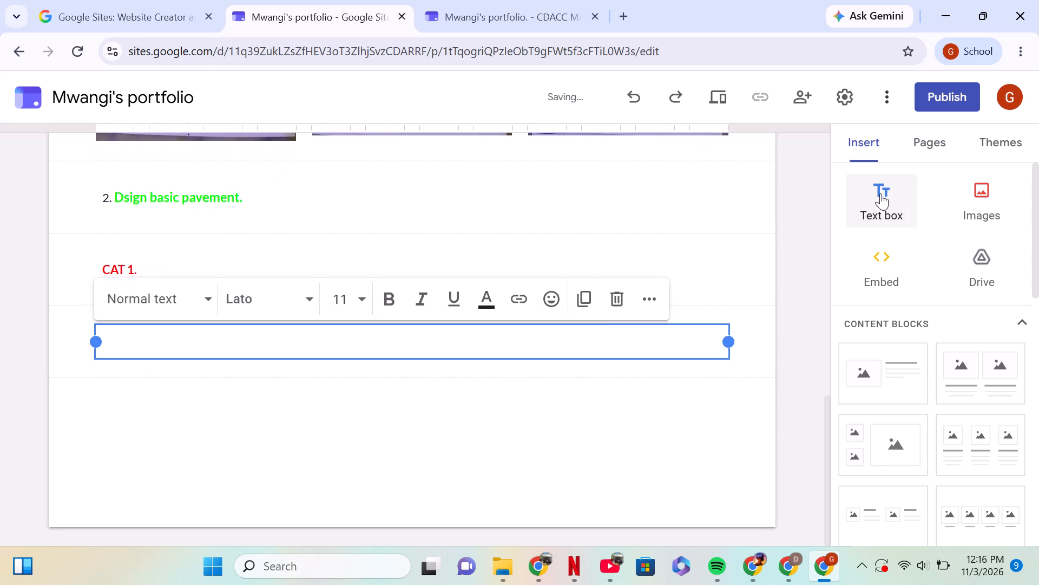
pyautogui.click(491, 301)
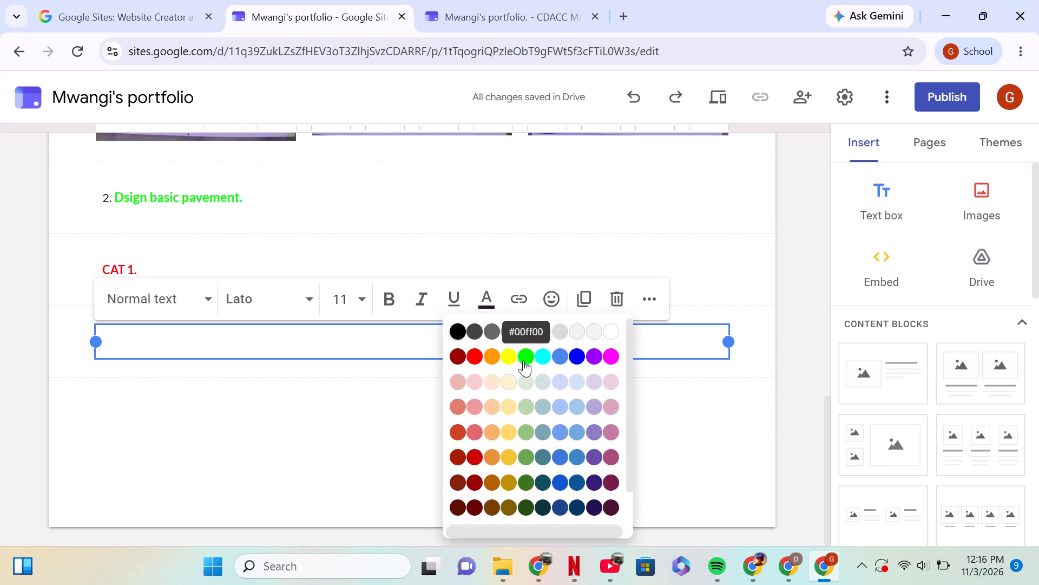
pyautogui.click(523, 360)
pyautogui.click(387, 296)
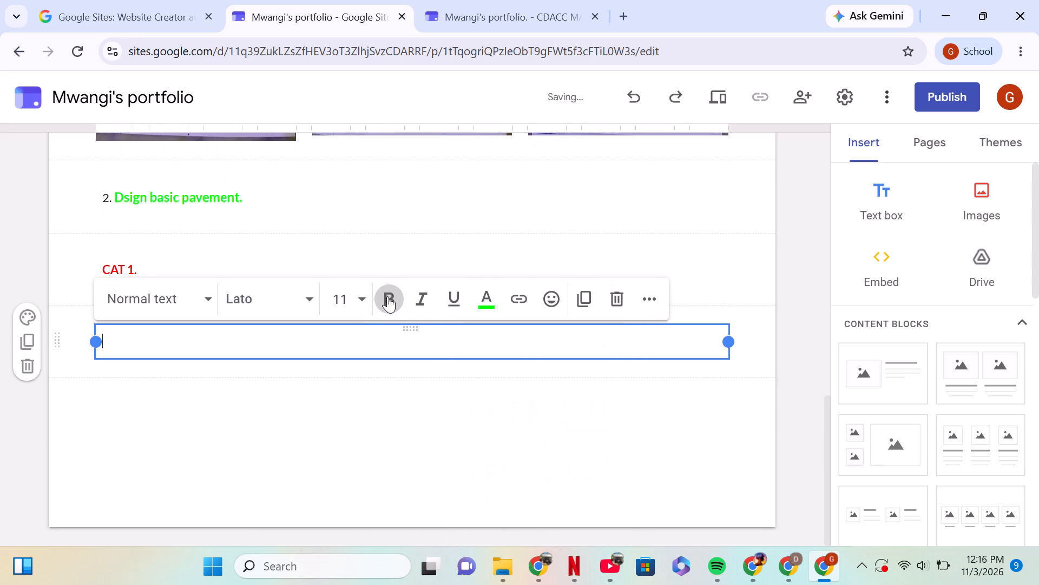
pyautogui.write('CA')
pyautogui.write('T 2.')
# Add a third text box below CAT 2 with the bold red label "CAT 3.".
pyautogui.click(871, 197)
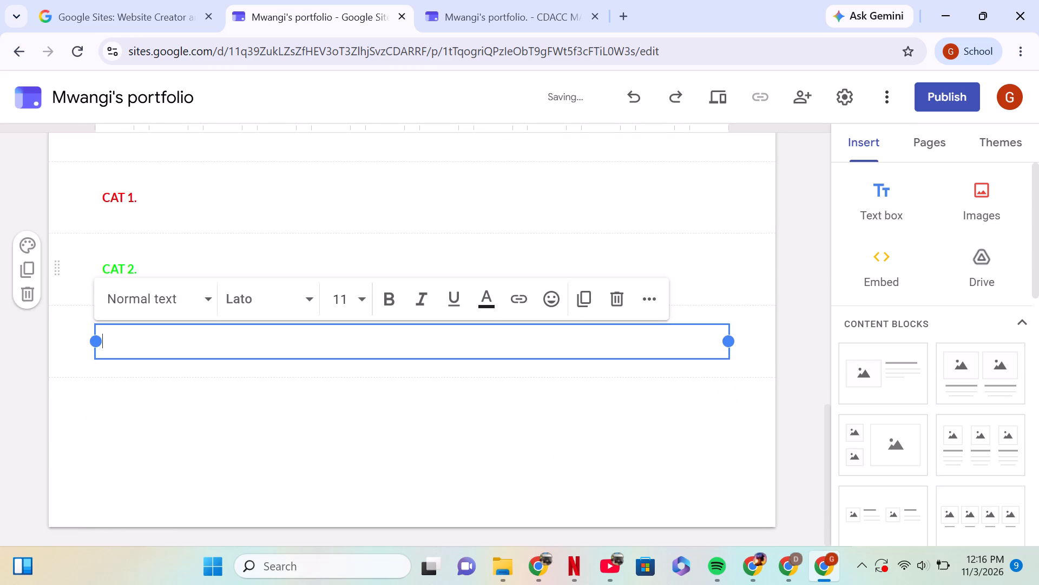
pyautogui.click(486, 296)
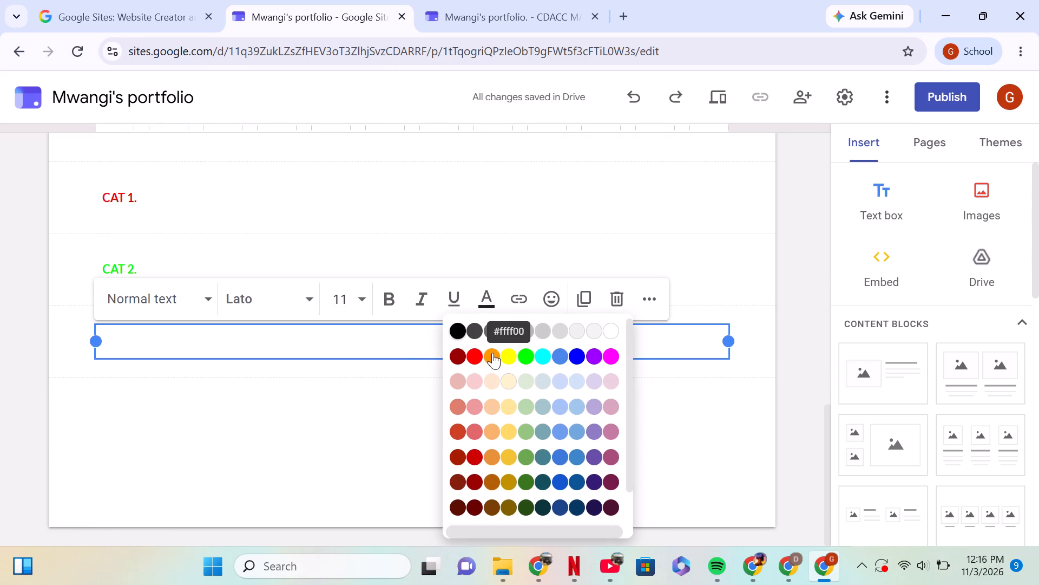
pyautogui.click(476, 351)
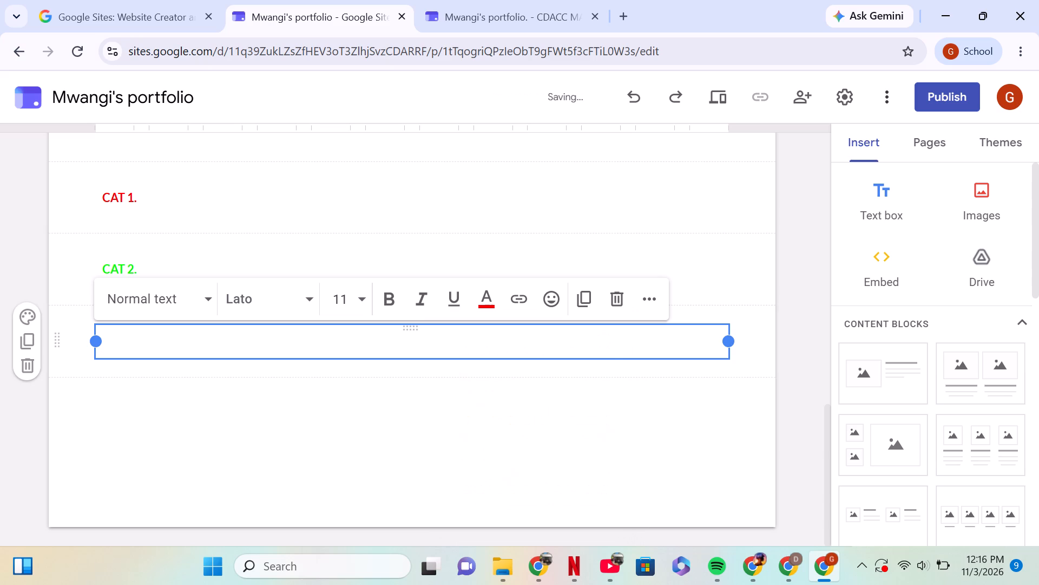
pyautogui.click(385, 308)
pyautogui.write('CAT')
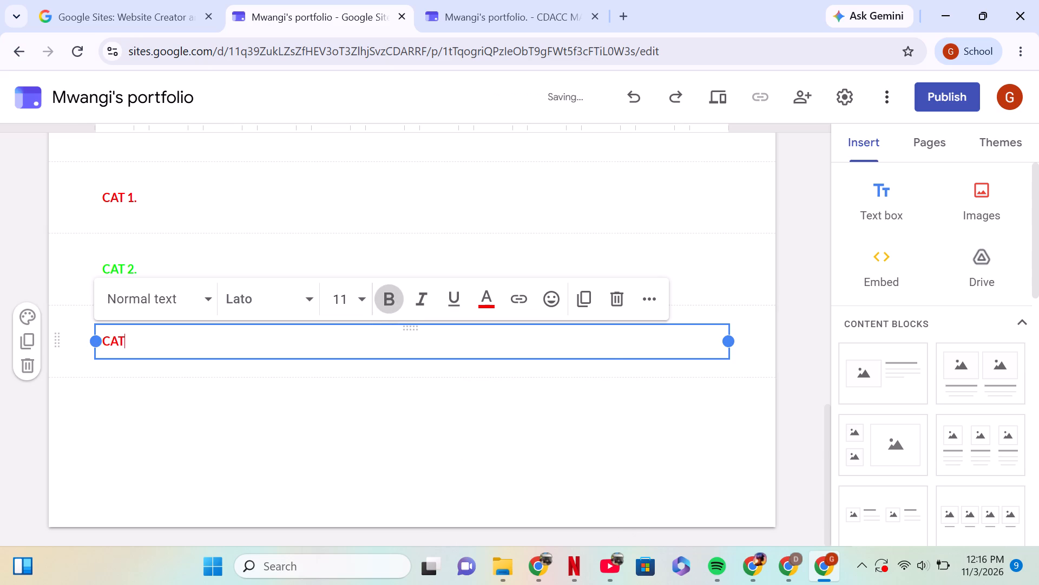
pyautogui.press('space')
pyautogui.write('3')
pyautogui.press('.')
# Recolor the "CAT 2." label text red to match the other CAT labels.
pyautogui.click(221, 274)
pyautogui.moveTo(221, 274); pyautogui.dragTo(141, 271)
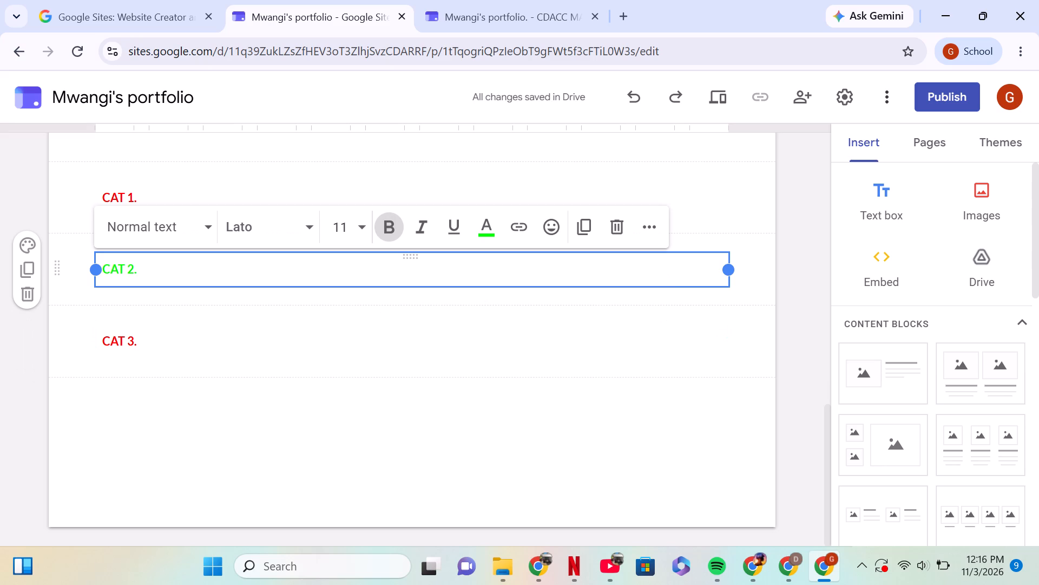
pyautogui.moveTo(141, 271); pyautogui.dragTo(106, 270)
pyautogui.click(485, 226)
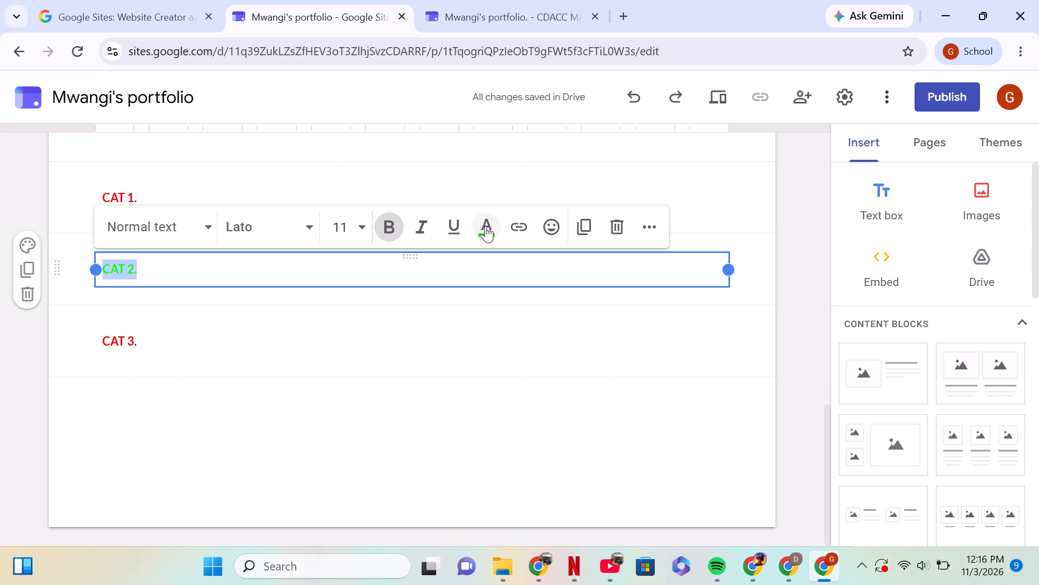
pyautogui.click(472, 293)
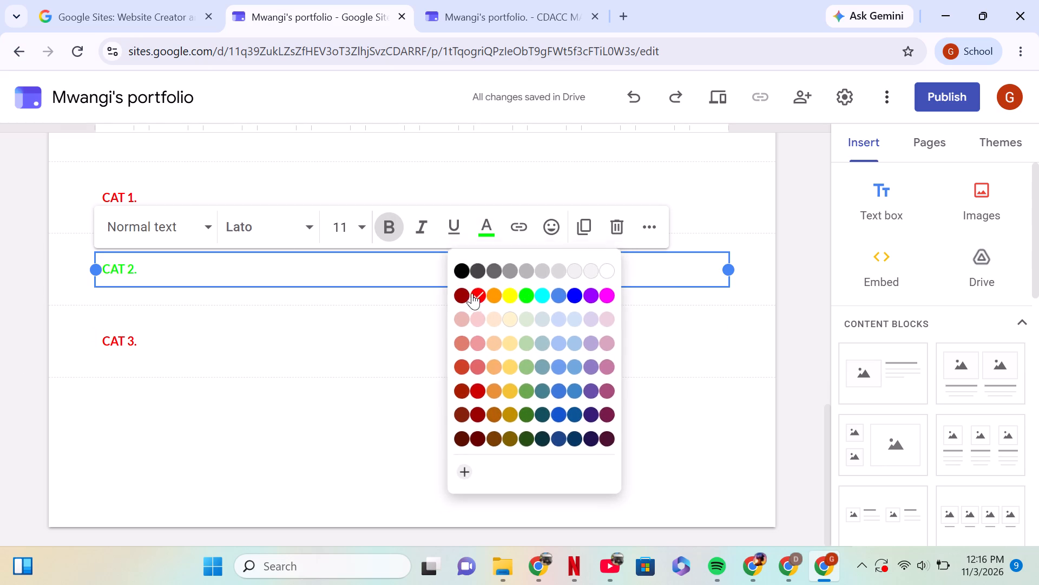
# Narrow the CAT 2, CAT 3 and CAT 1 text boxes to the same short width, keeping their starting edges in place.
pyautogui.moveTo(733, 272); pyautogui.dragTo(240, 284)
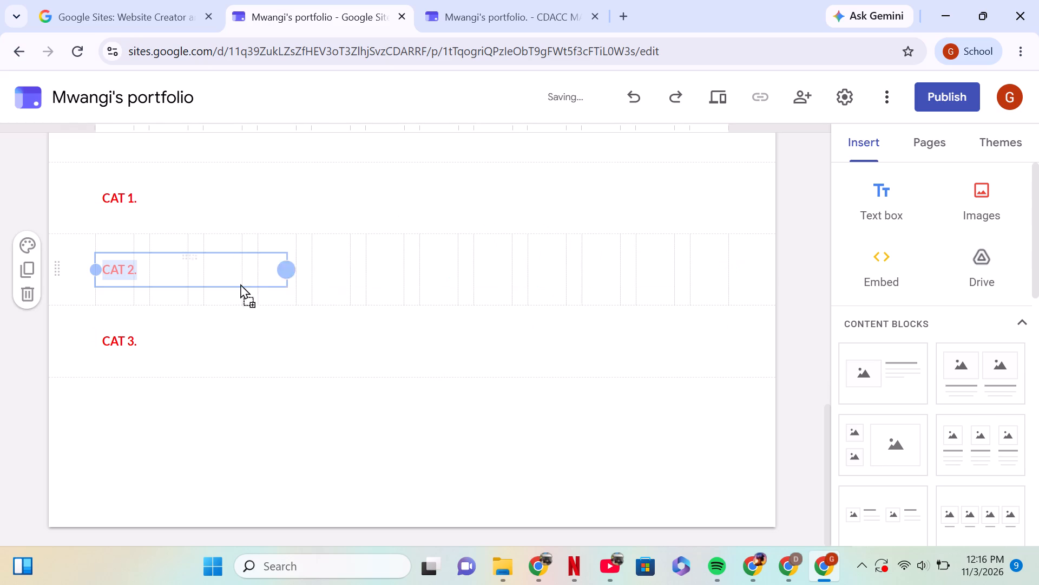
pyautogui.moveTo(240, 284); pyautogui.dragTo(197, 289)
pyautogui.click(327, 342)
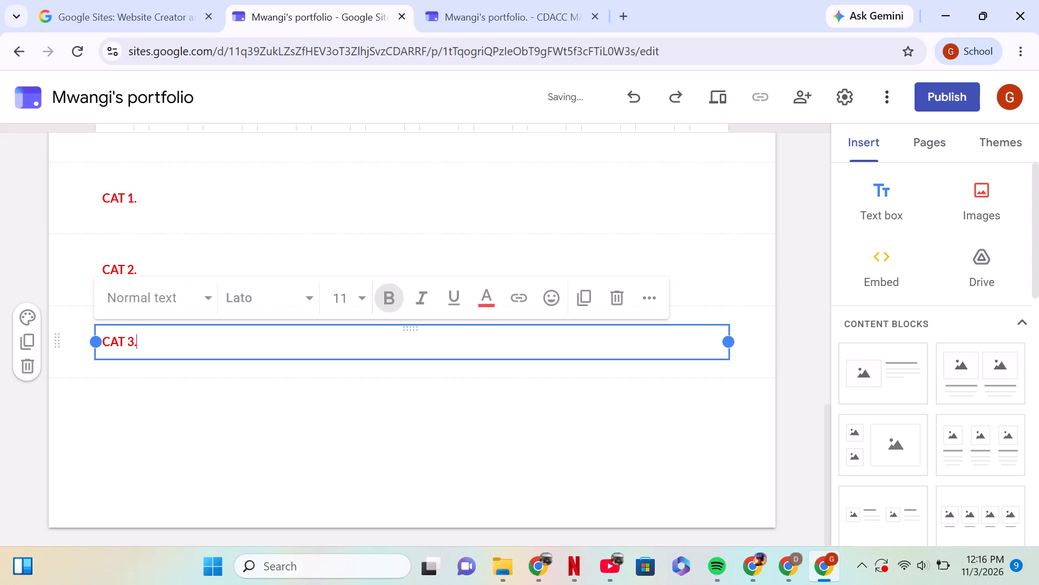
pyautogui.moveTo(727, 339); pyautogui.dragTo(200, 377)
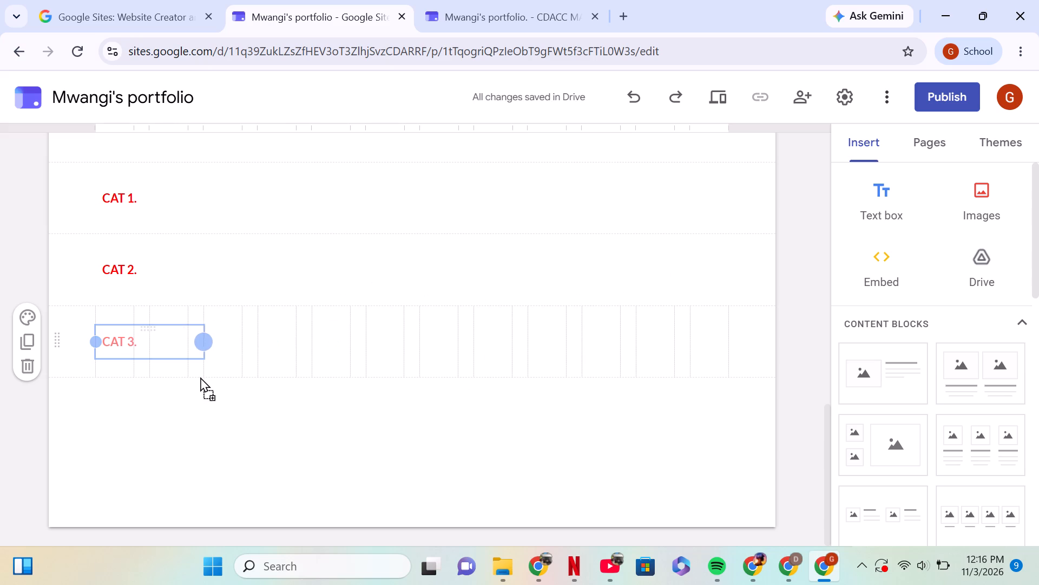
pyautogui.moveTo(200, 377); pyautogui.dragTo(186, 376)
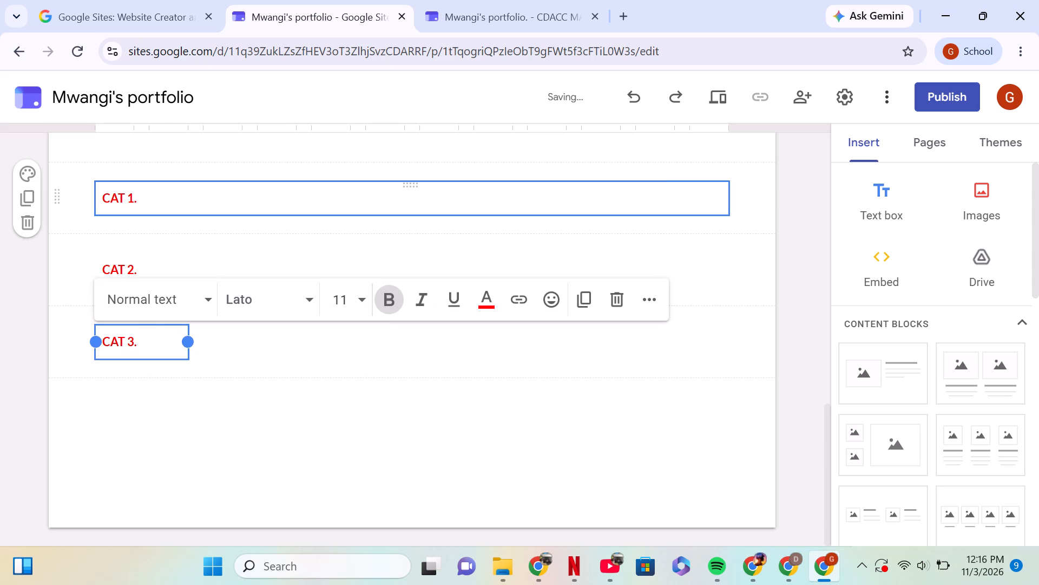
pyautogui.click(190, 192)
pyautogui.moveTo(726, 199); pyautogui.dragTo(189, 233)
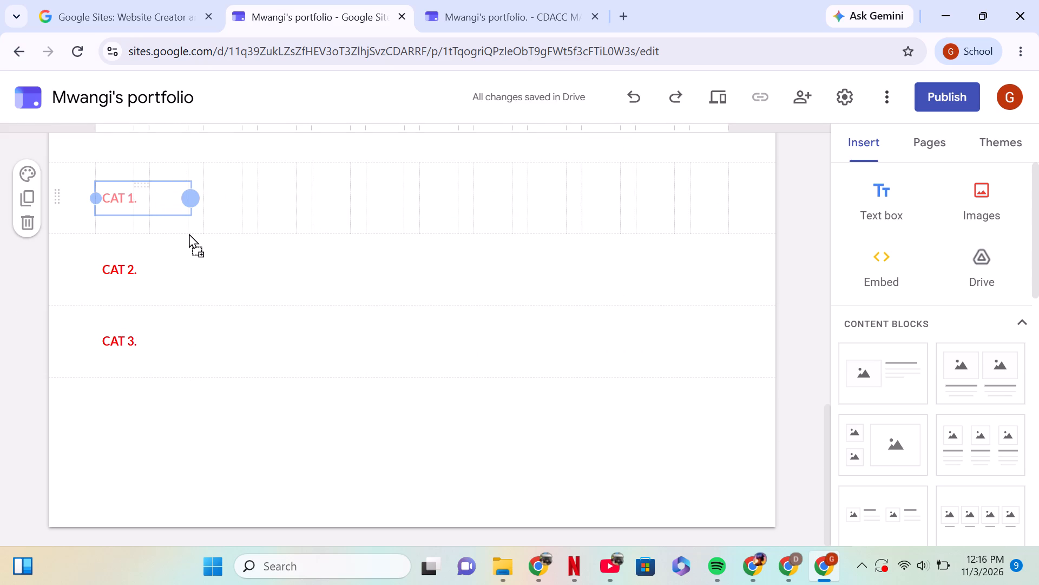
pyautogui.moveTo(189, 233); pyautogui.dragTo(183, 233)
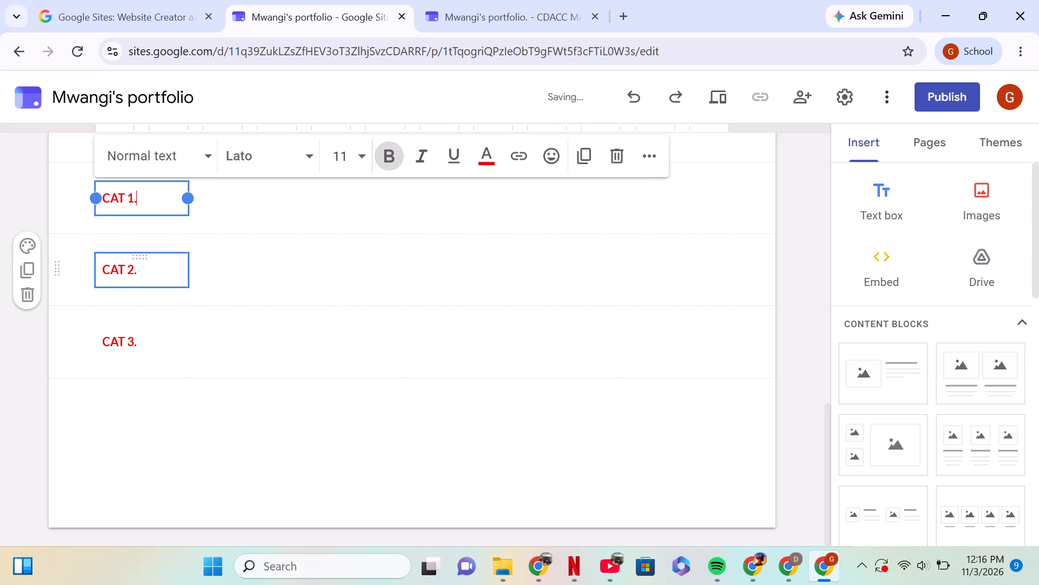
# Move the CAT 2 and CAT 3 labels into the CAT 1 row, aligned with the middle and last photo columns above.
pyautogui.moveTo(170, 284); pyautogui.dragTo(370, 209)
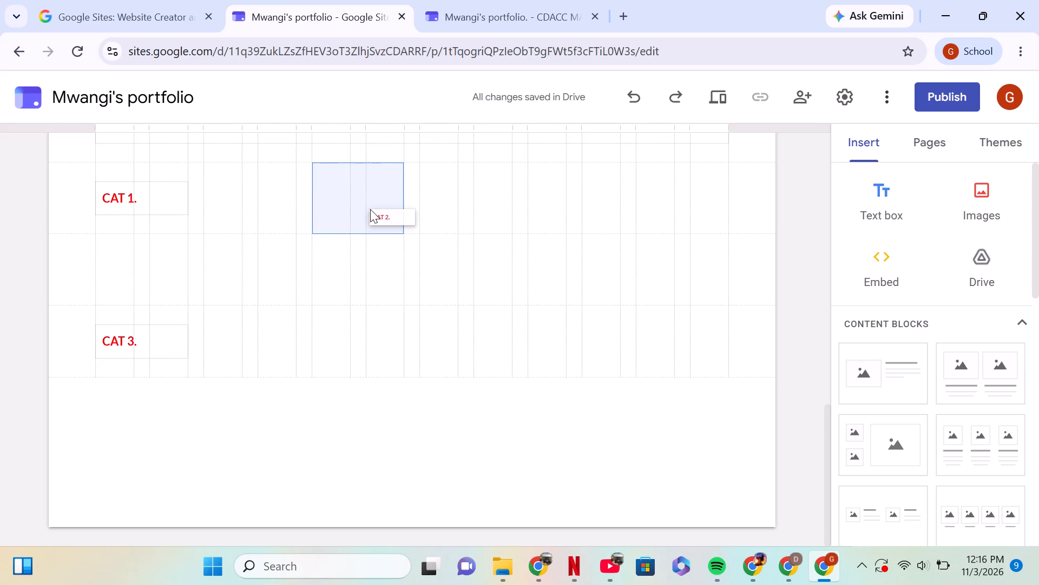
pyautogui.moveTo(170, 354); pyautogui.dragTo(602, 280)
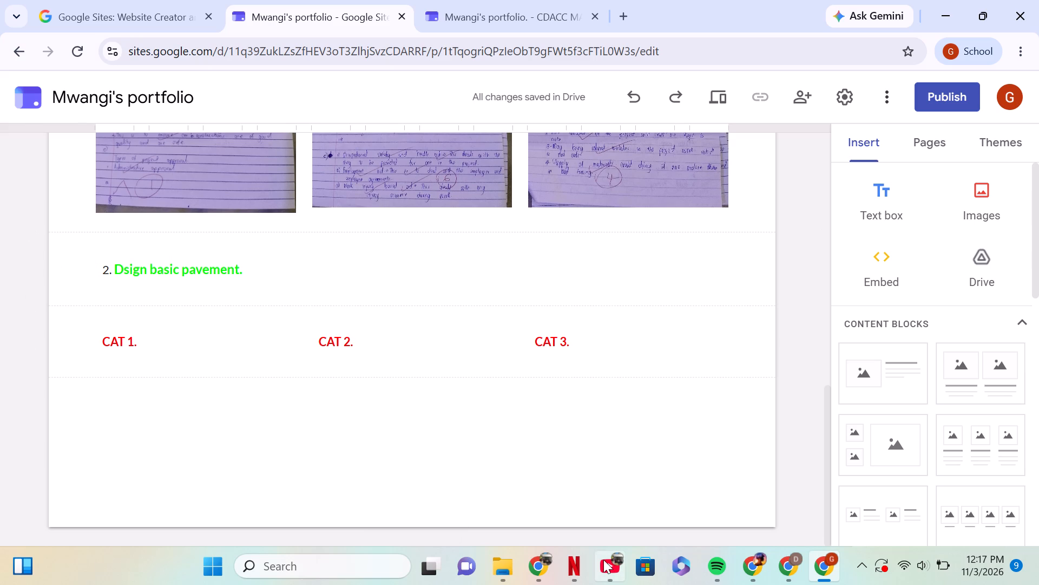
# Switch to the Downloads folder in File Explorer and select all the files grouped under Today.
pyautogui.click(502, 568)
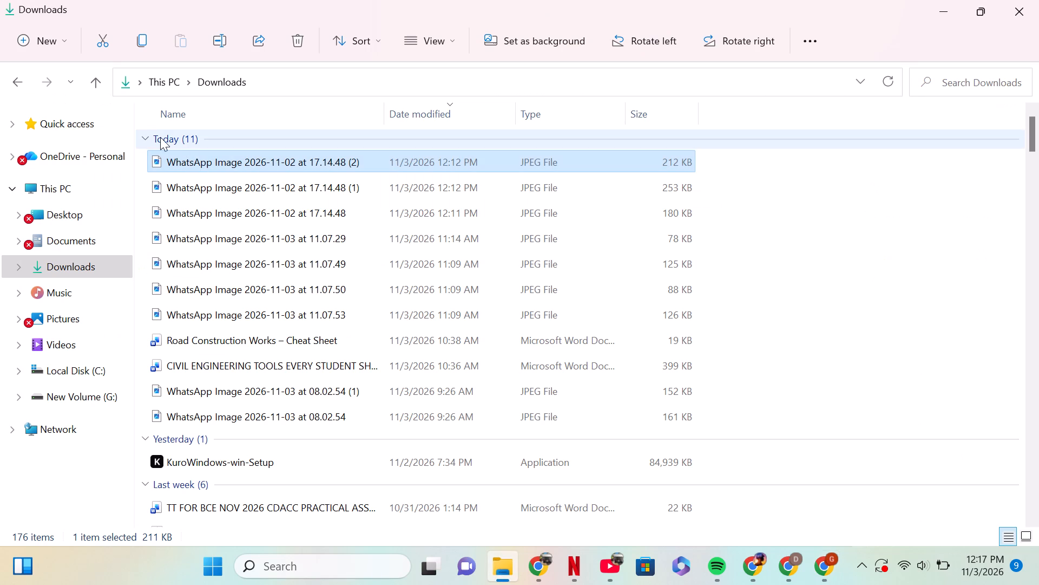
pyautogui.moveTo(141, 151); pyautogui.dragTo(264, 384)
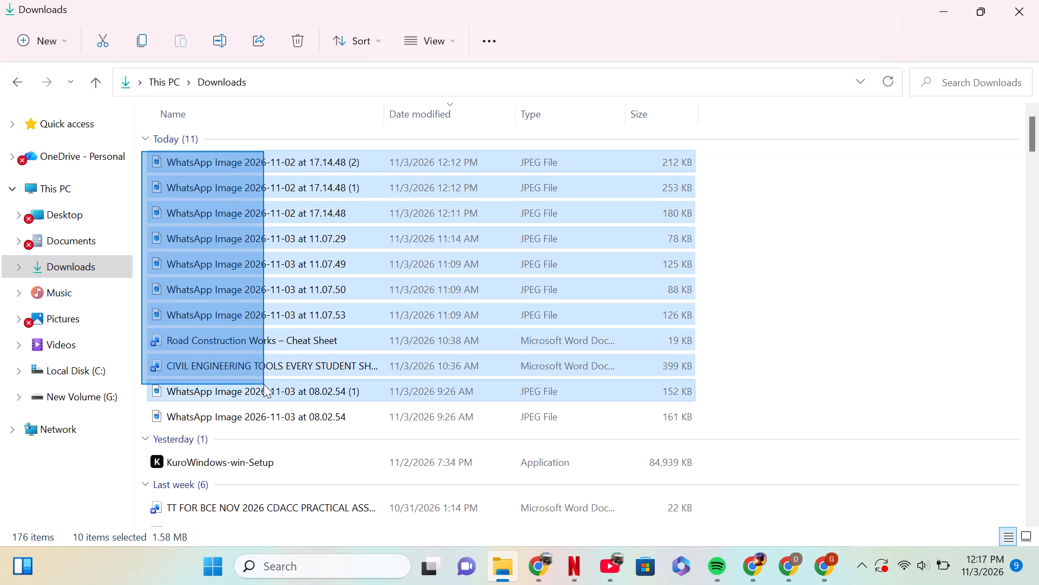
pyautogui.moveTo(264, 384); pyautogui.dragTo(310, 406)
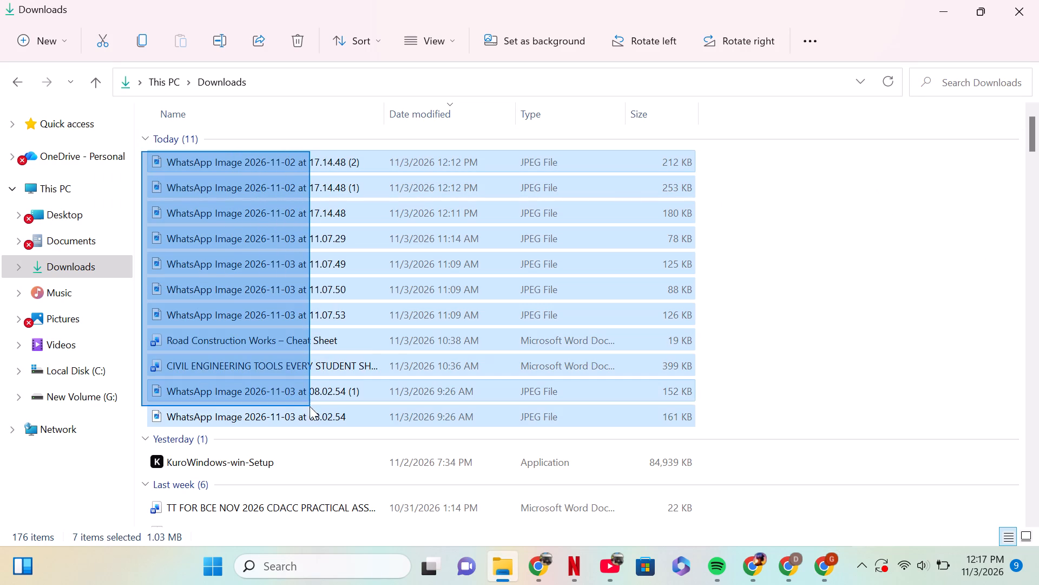
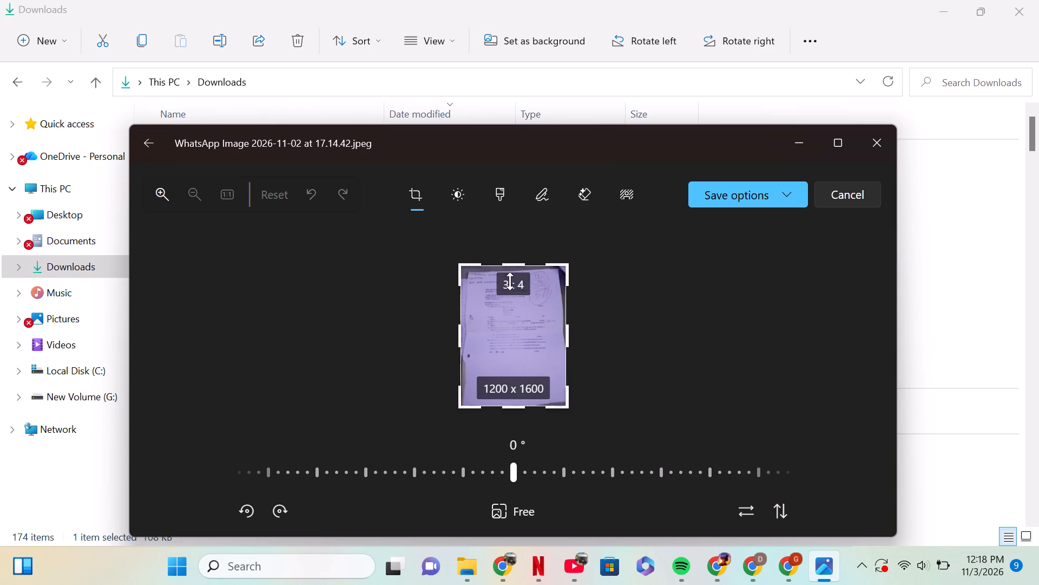
# Crop the top and left edges off the 17.14.42 script photo to about 1128 x 1541, saving over the original file.
pyautogui.moveTo(509, 268); pyautogui.dragTo(510, 273)
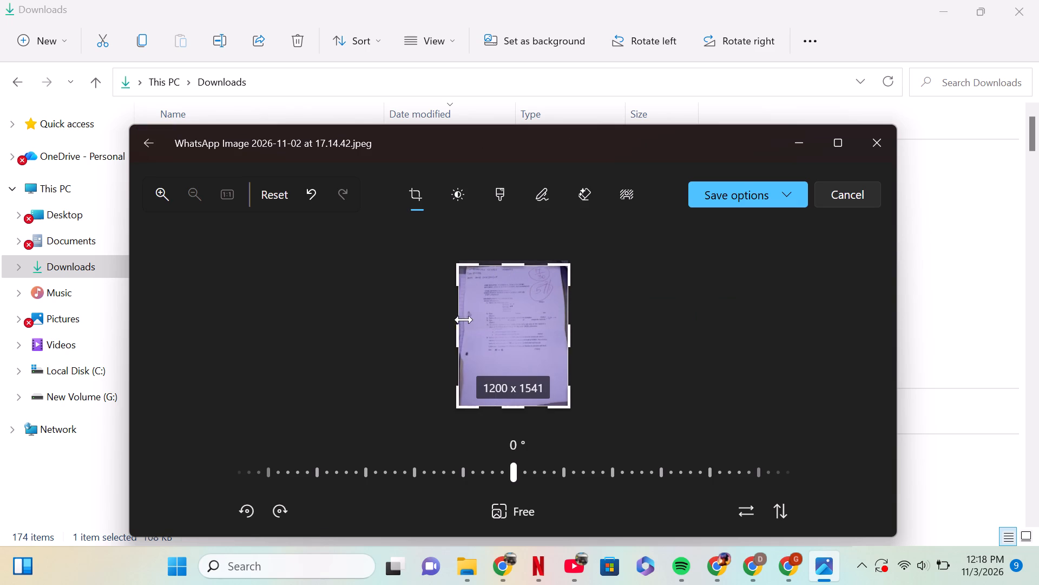
pyautogui.moveTo(459, 324); pyautogui.dragTo(465, 324)
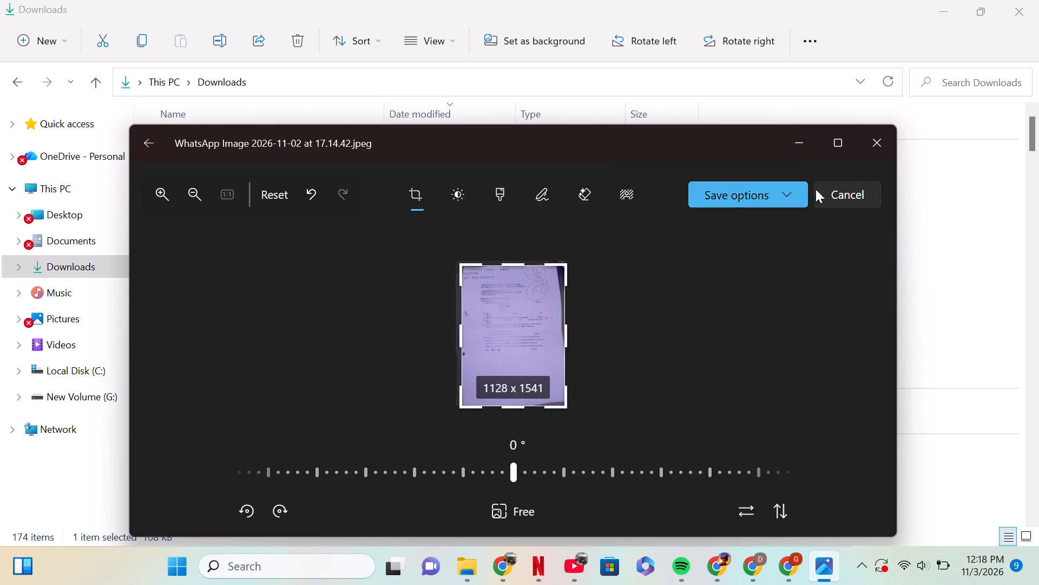
pyautogui.click(786, 185)
pyautogui.click(726, 249)
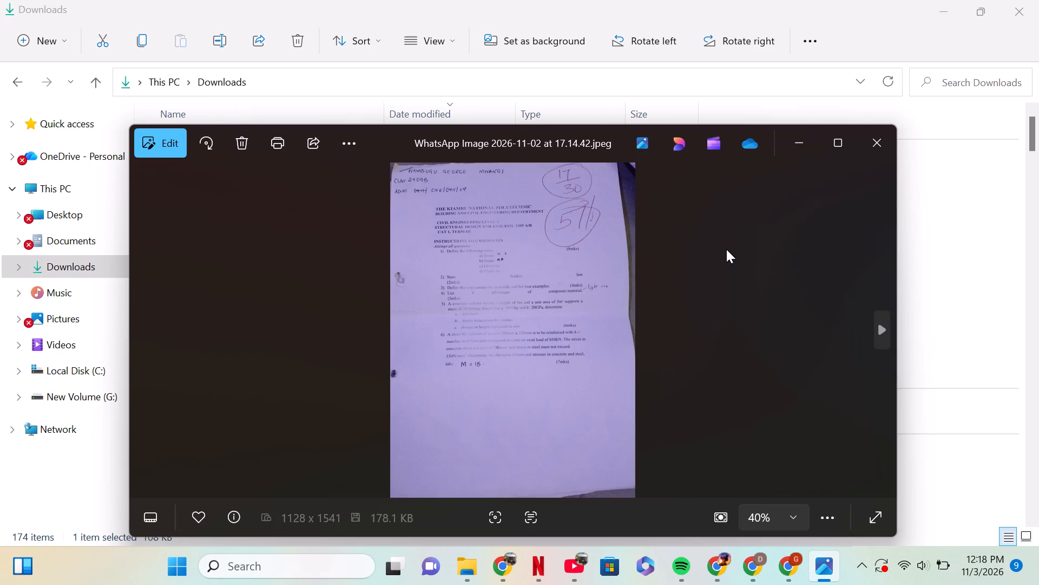
# Go to the following photo, 17.14.51 (2), and rotate the sideways pavement design checklist upright.
pyautogui.click(882, 326)
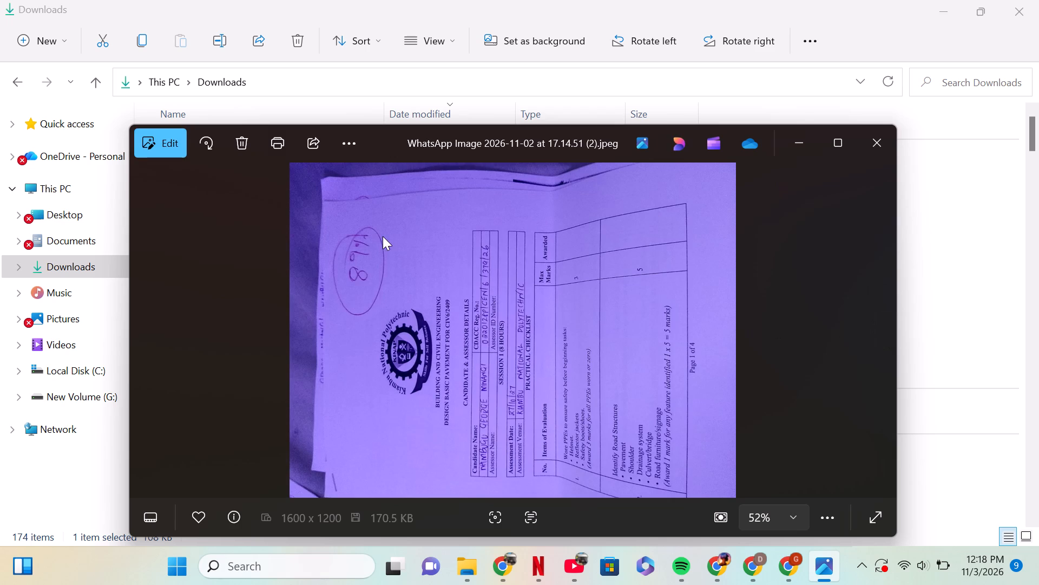
pyautogui.click(209, 137)
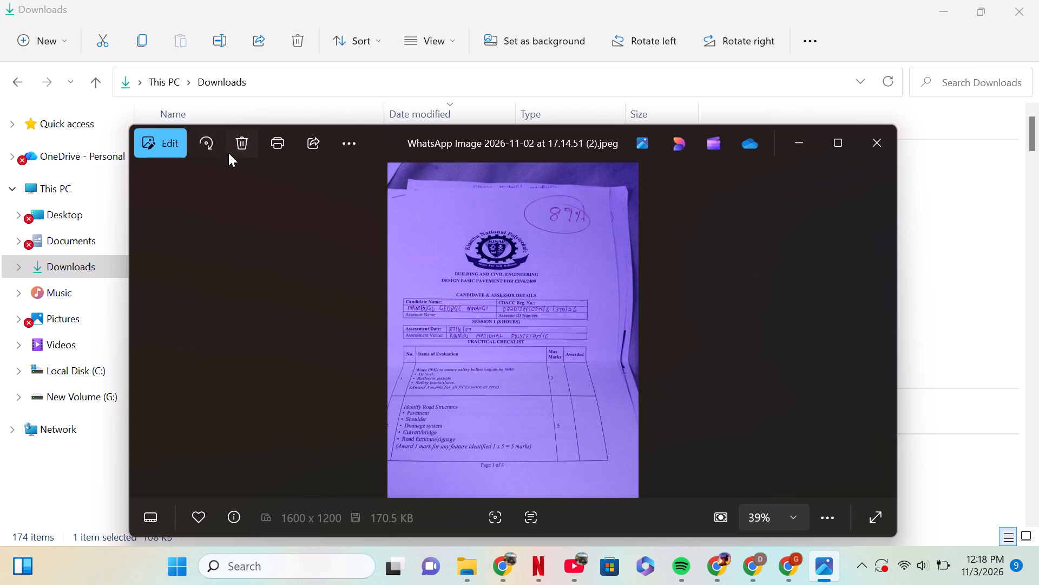
# Crop the strip above the page off the pavement design checklist photo, to about 1200 x 1395.
pyautogui.click(155, 147)
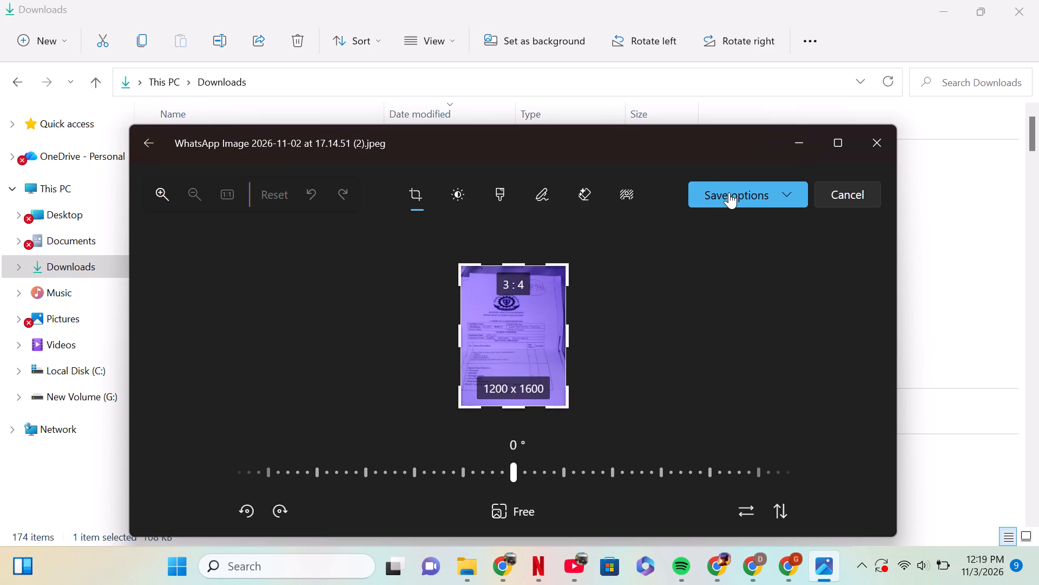
pyautogui.click(729, 192)
pyautogui.click(597, 305)
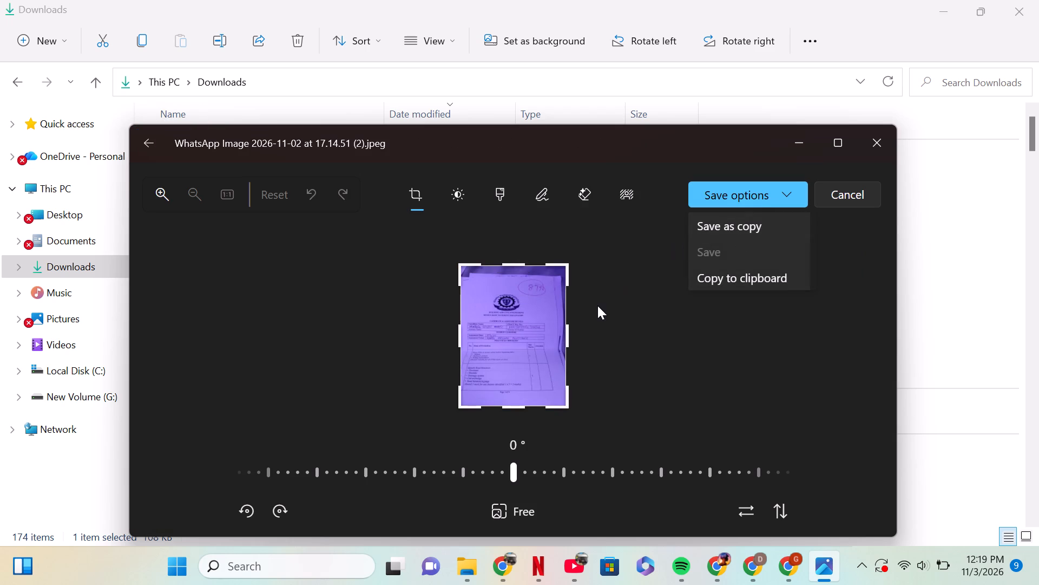
pyautogui.moveTo(515, 262); pyautogui.dragTo(515, 278)
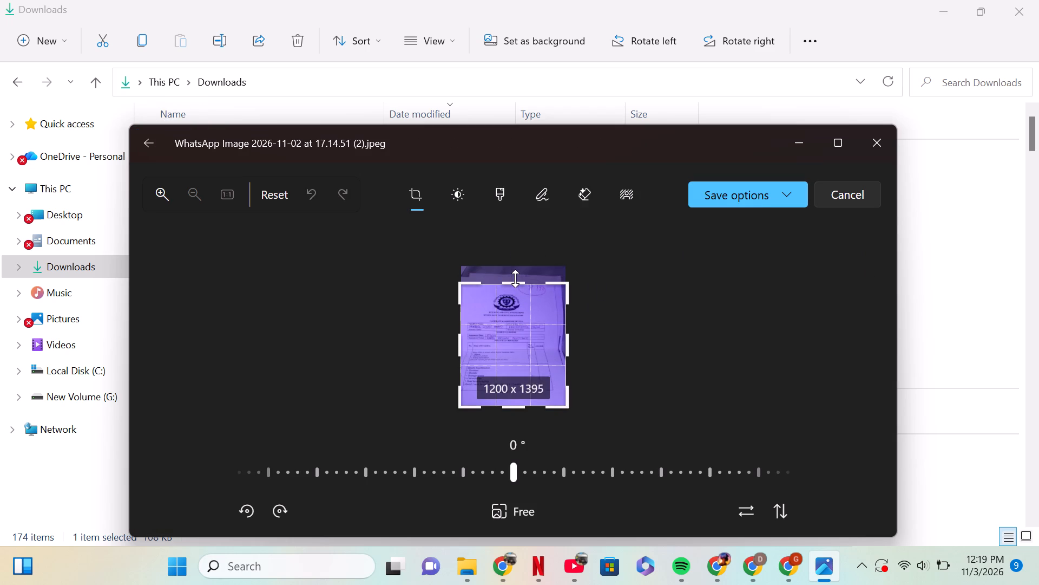
# Crop the top edge of the assessment sheet photo to 1200 x 1526 and save it over the original file.
pyautogui.moveTo(515, 278); pyautogui.dragTo(514, 269)
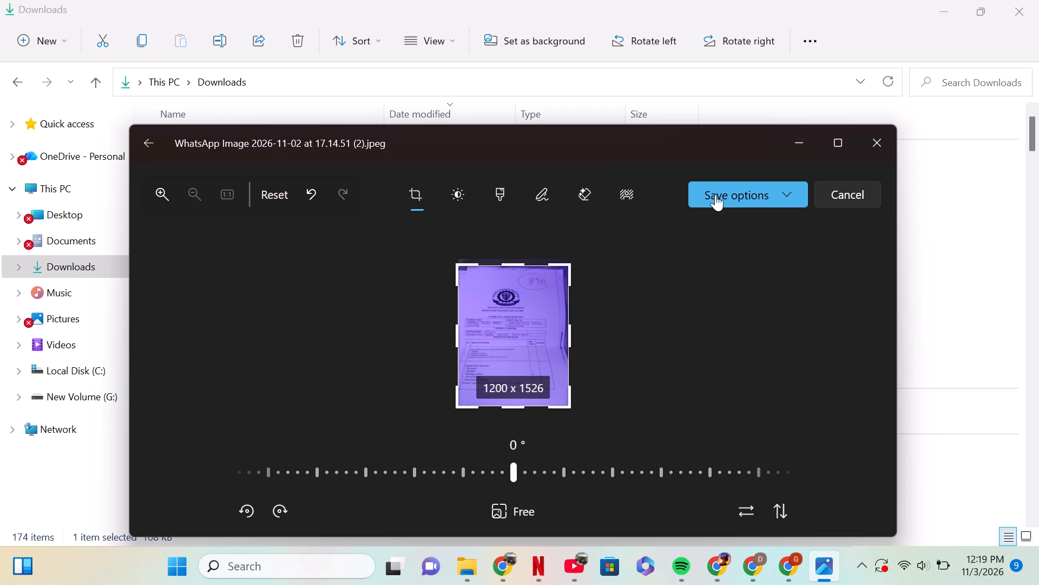
pyautogui.click(715, 194)
pyautogui.click(713, 244)
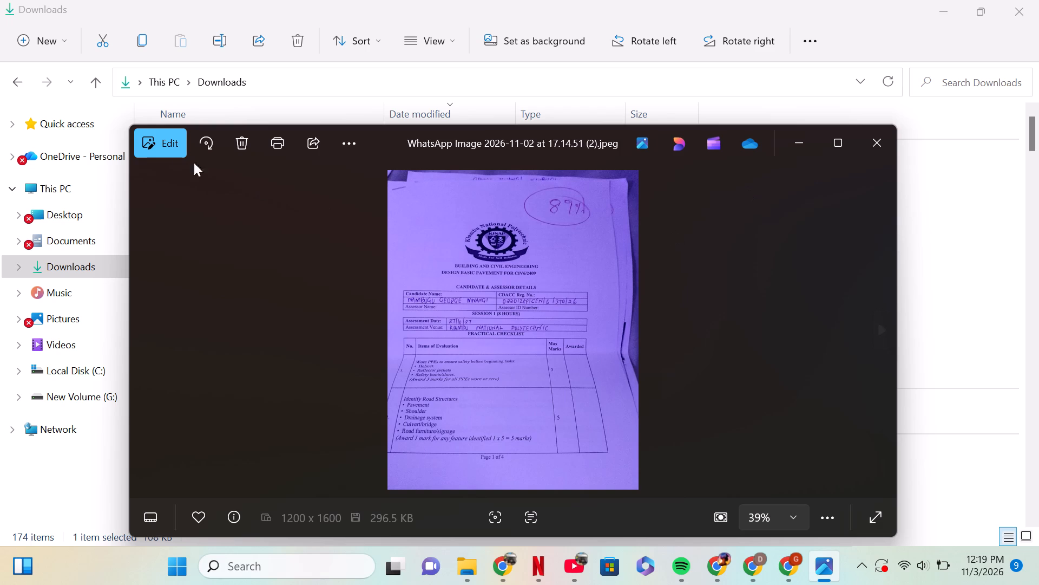
# Crop the right edge of the 89% assessment sheet photo to 1129 x 1526 and save it over the original file.
pyautogui.click(165, 147)
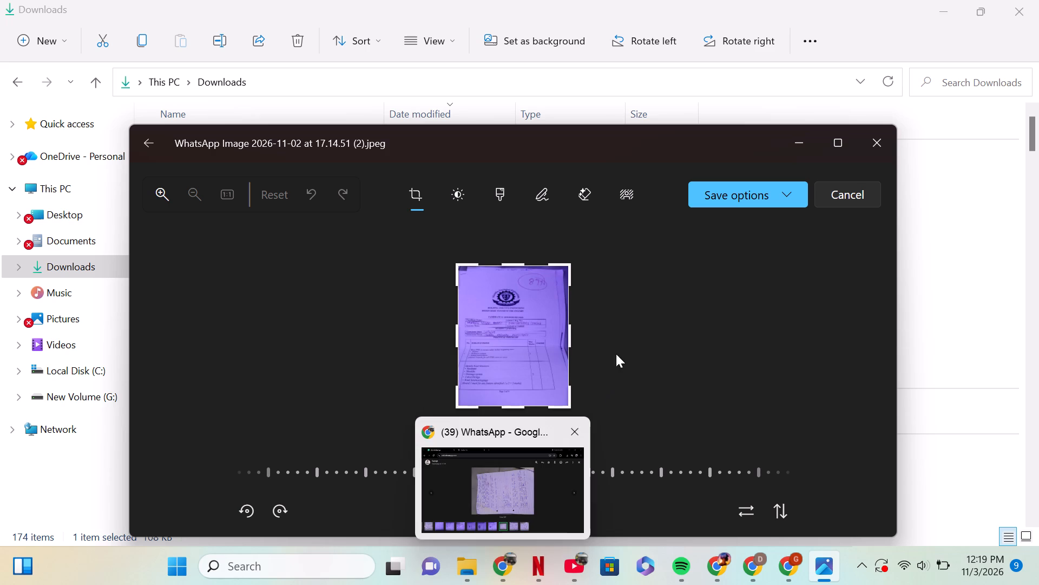
pyautogui.moveTo(571, 335); pyautogui.dragTo(568, 336)
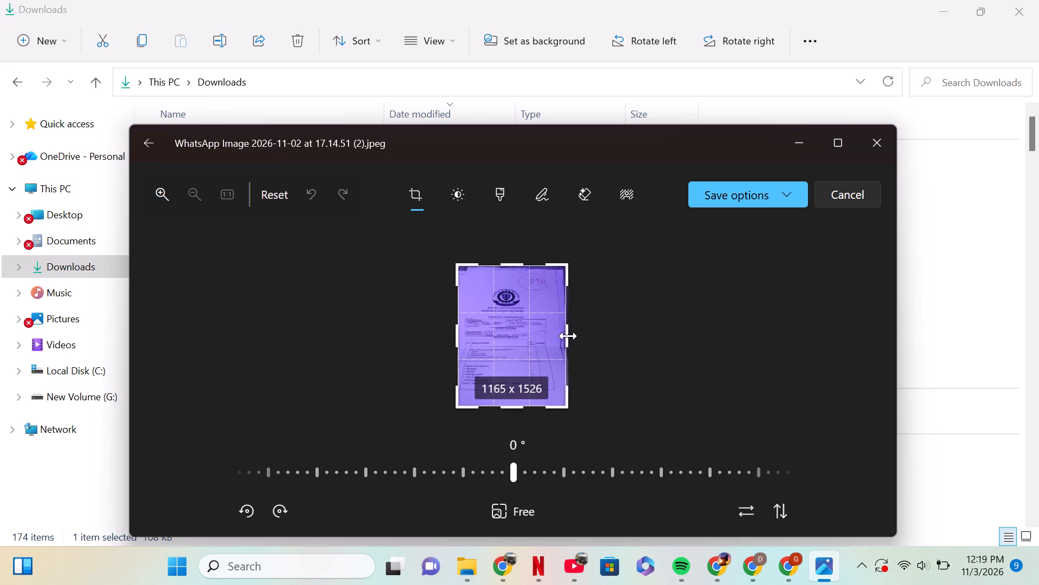
pyautogui.moveTo(568, 336); pyautogui.dragTo(565, 336)
pyautogui.click(731, 203)
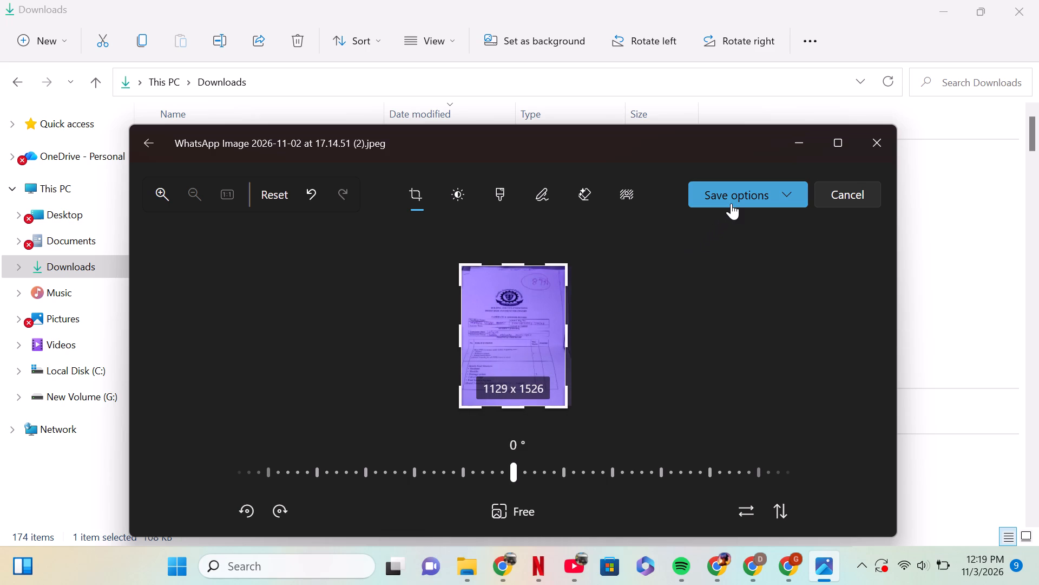
pyautogui.click(732, 248)
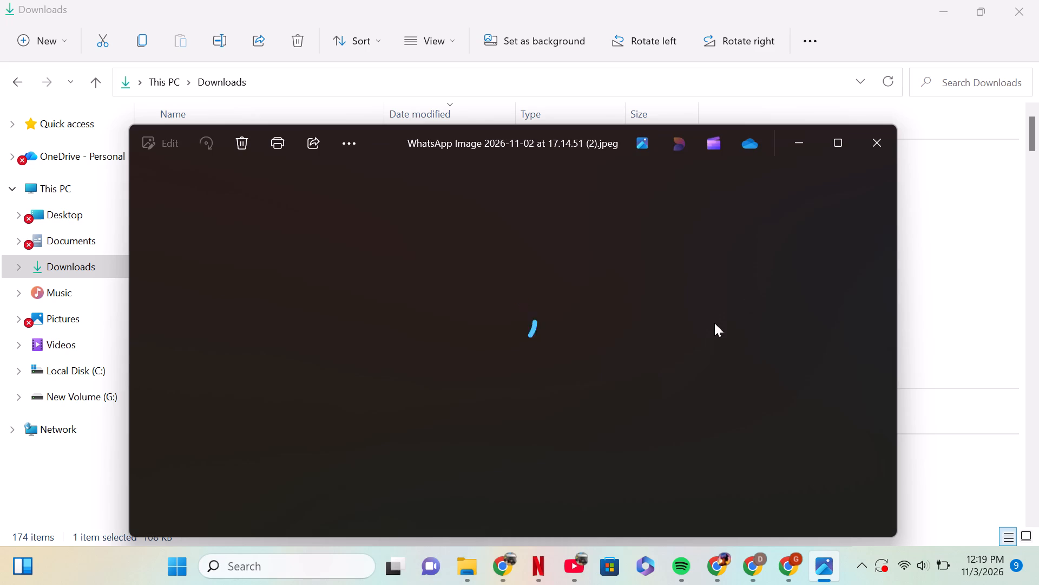
# Rotate the sideways photos of the 88% Practical Assessment cover and the 81% Road Structures assessment sheet upright.
pyautogui.press('Right')
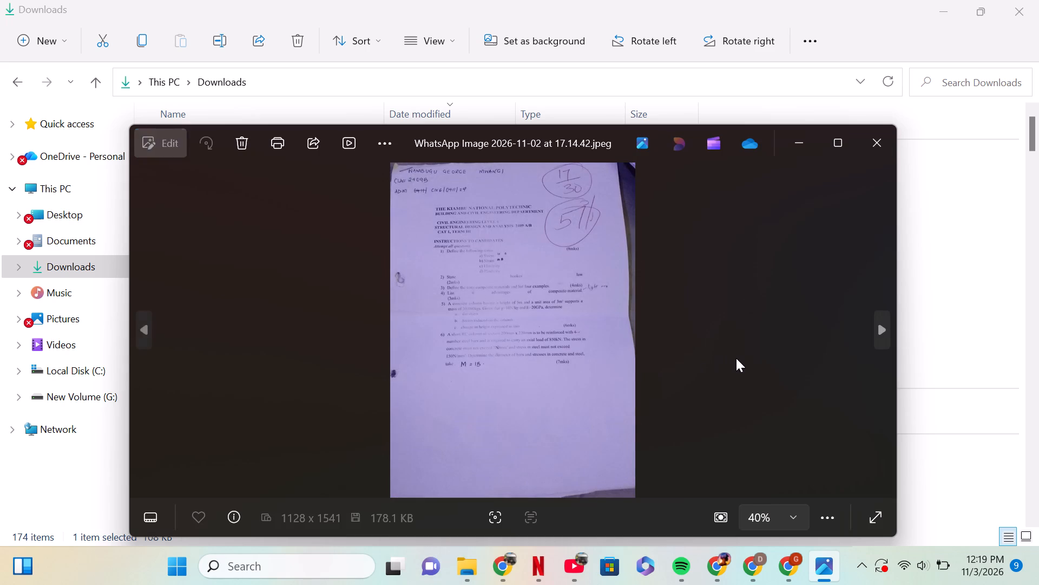
pyautogui.press('Right')
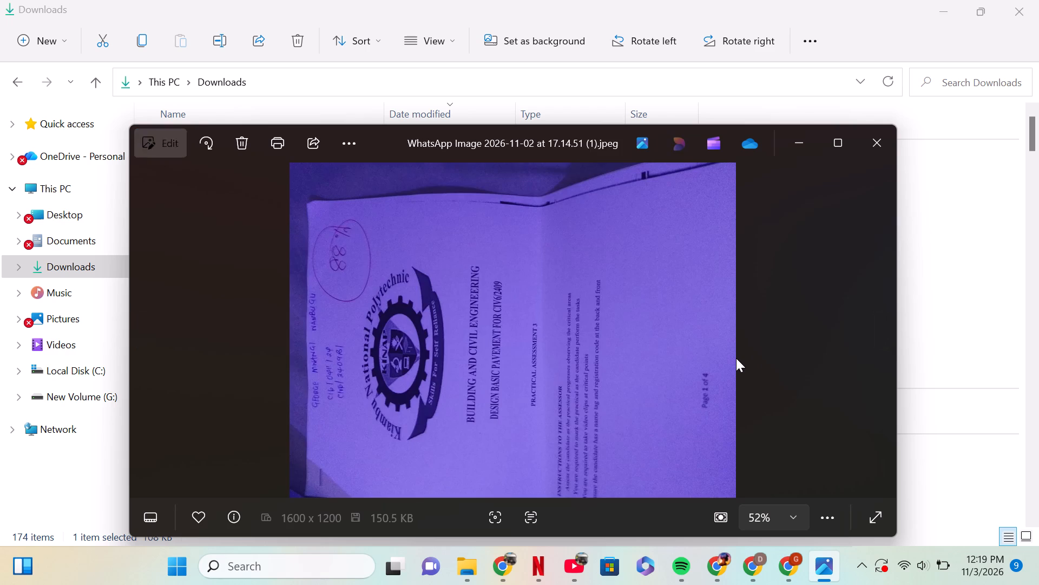
pyautogui.click(209, 138)
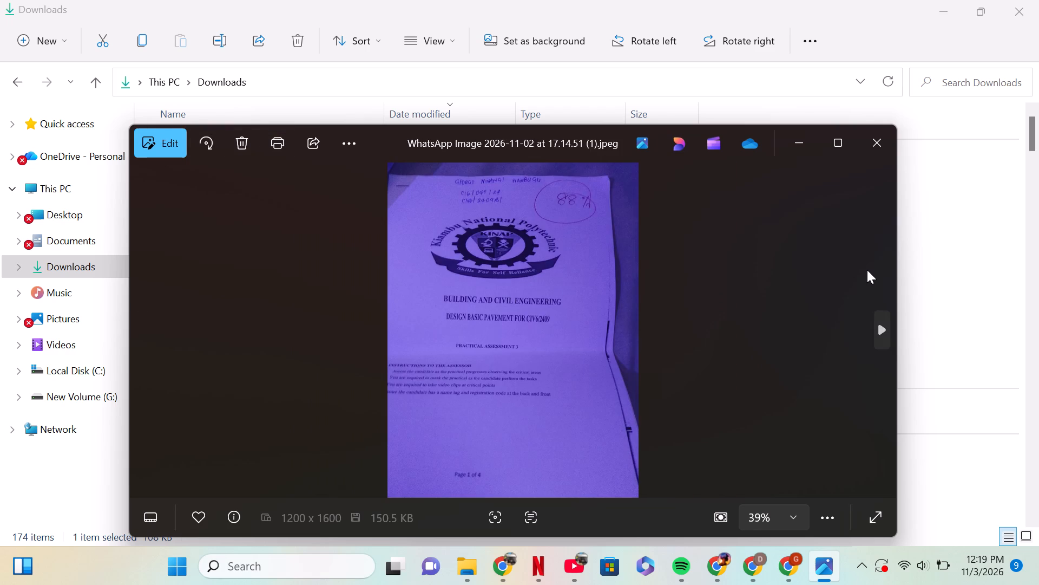
pyautogui.press('Right')
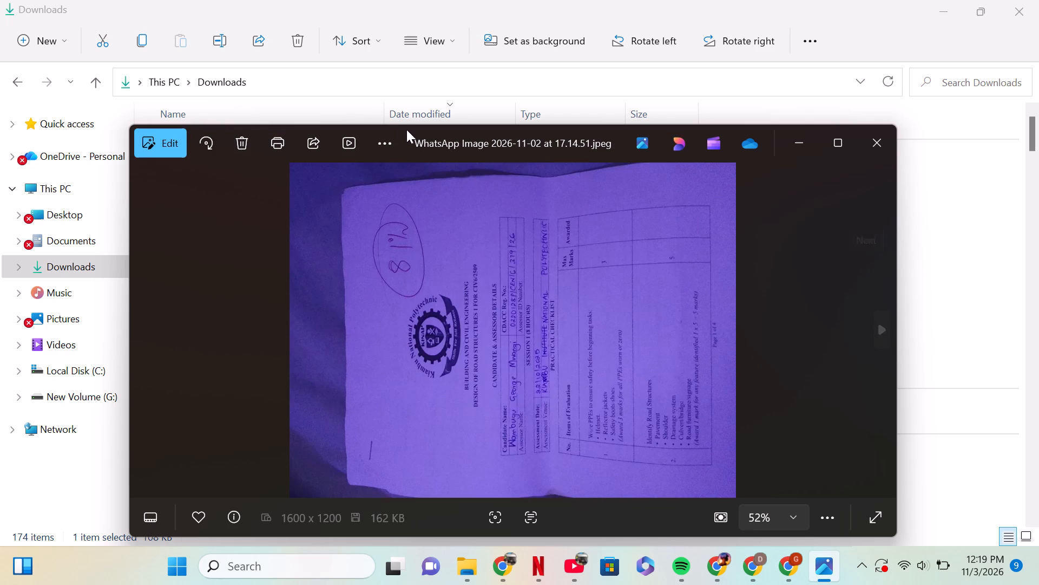
pyautogui.click(200, 142)
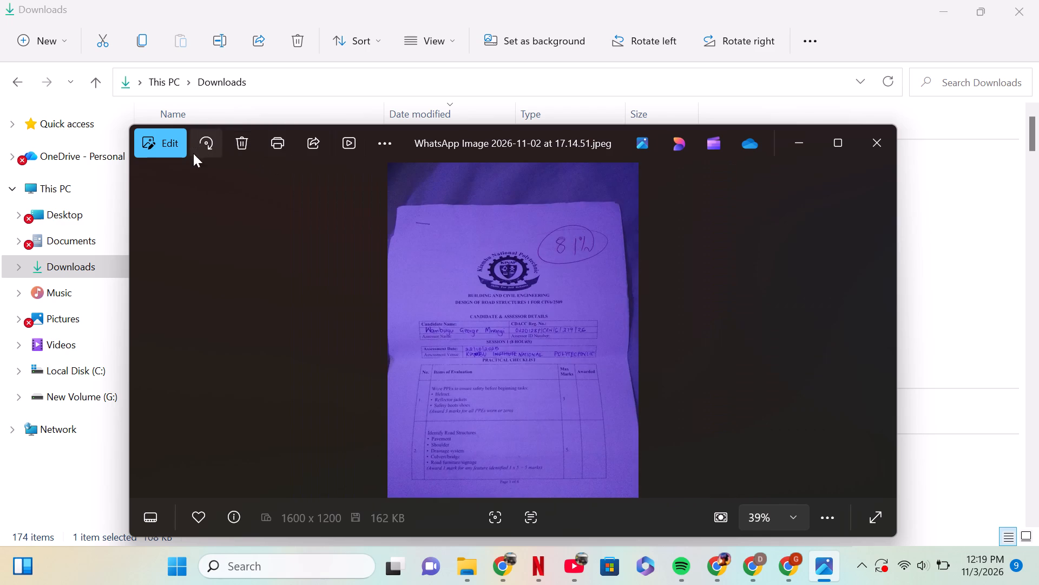
# Crop the top edge of the 81% Road Structures sheet photo to 1200 x 1414 and save it over the original file.
pyautogui.click(163, 151)
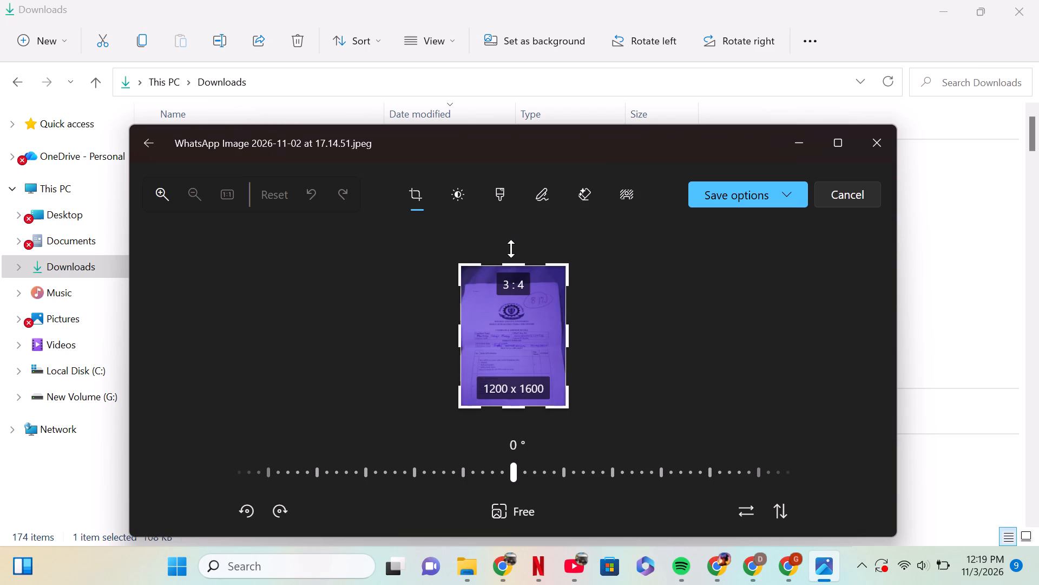
pyautogui.moveTo(511, 264); pyautogui.dragTo(511, 280)
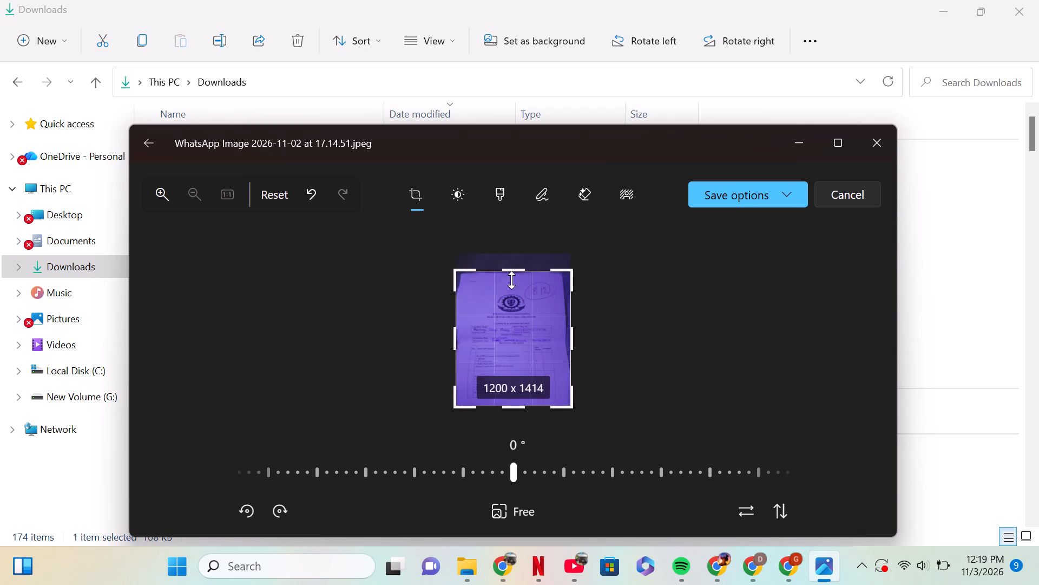
pyautogui.click(789, 184)
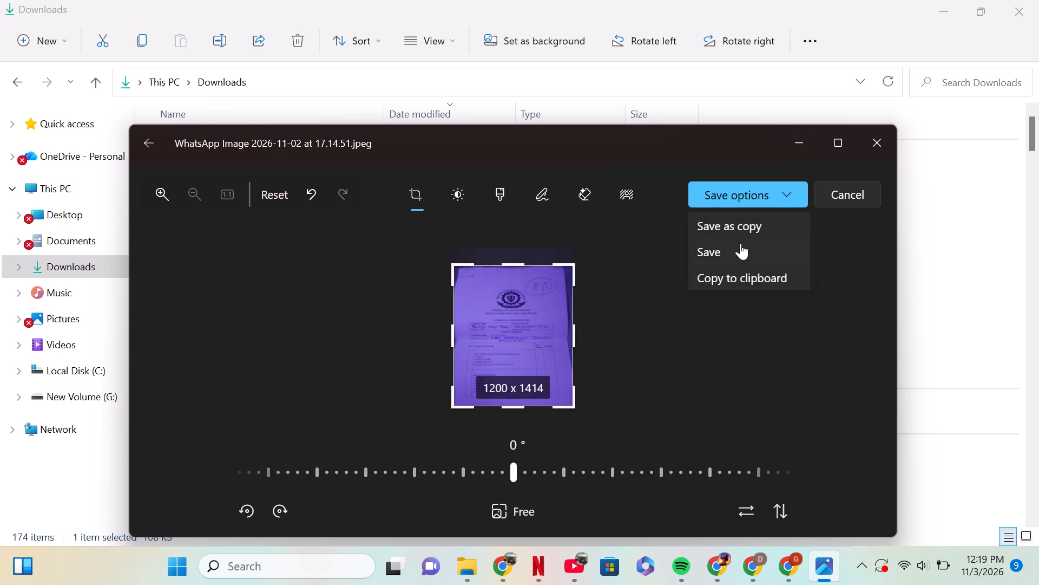
pyautogui.click(730, 249)
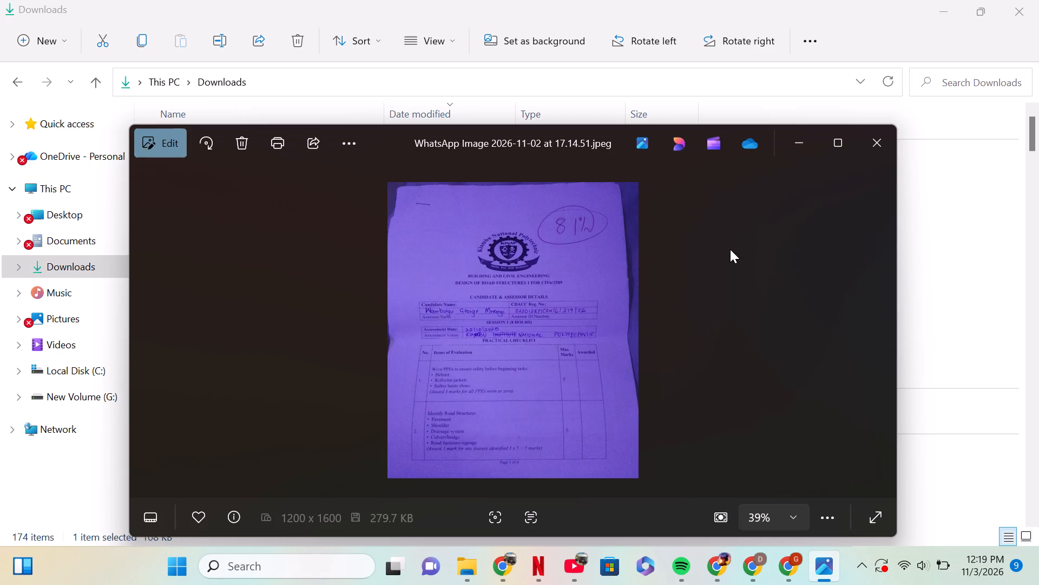
# Rotate the photos of the handwritten Design Basic Pavement CAT 2 and CAT 1 scripts upright.
pyautogui.press('Right')
pyautogui.press('Right')
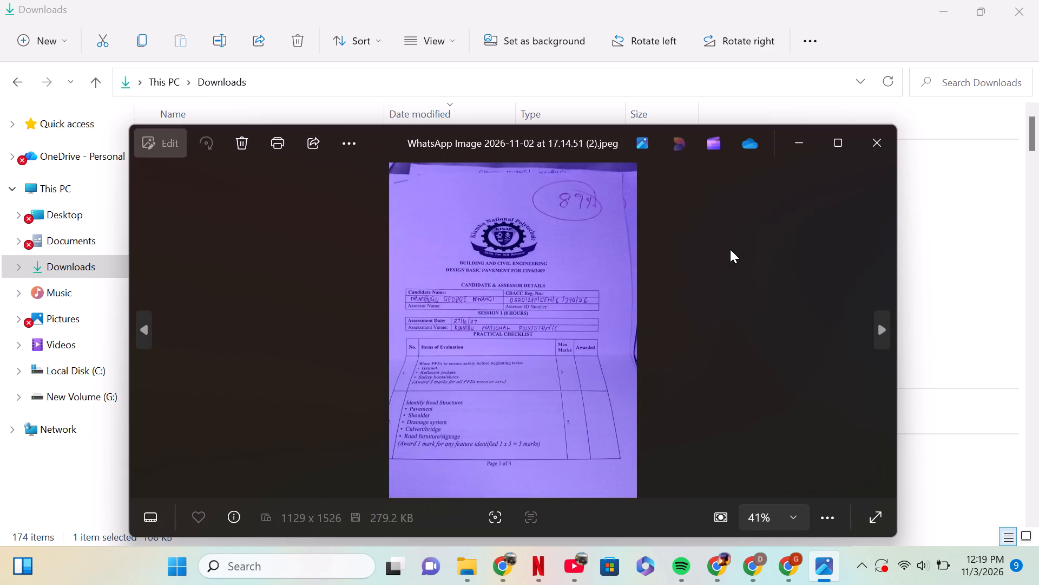
pyautogui.press('Right')
pyautogui.press('Right')
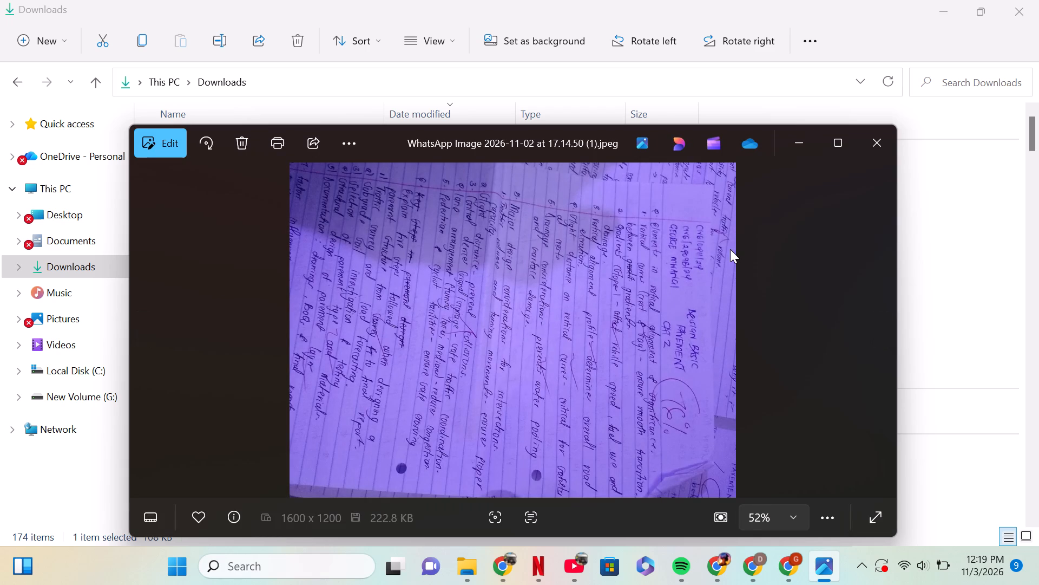
pyautogui.click(212, 135)
pyautogui.click(212, 135)
pyautogui.click(212, 135)
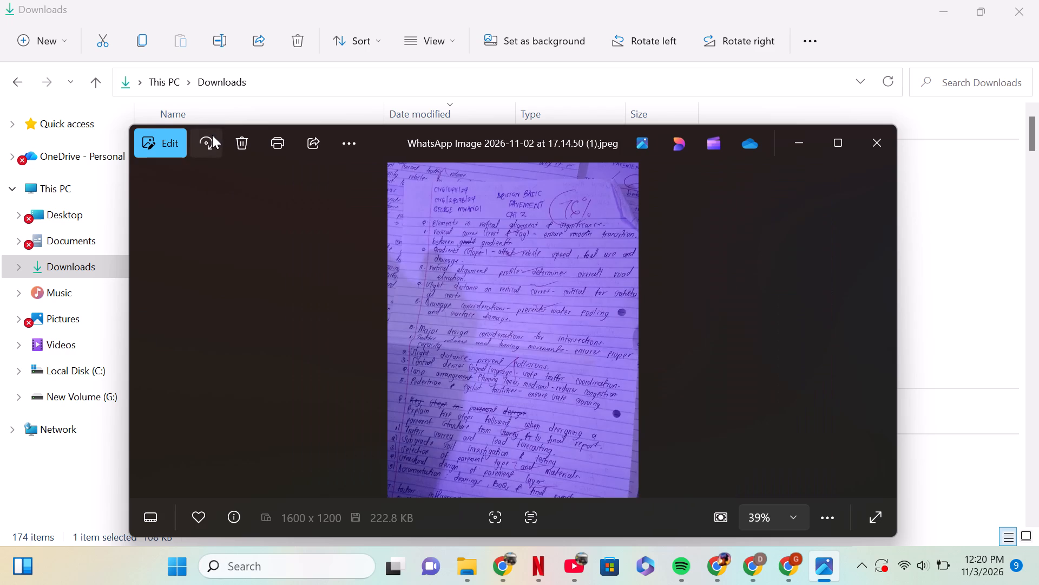
pyautogui.press('Right')
pyautogui.click(212, 135)
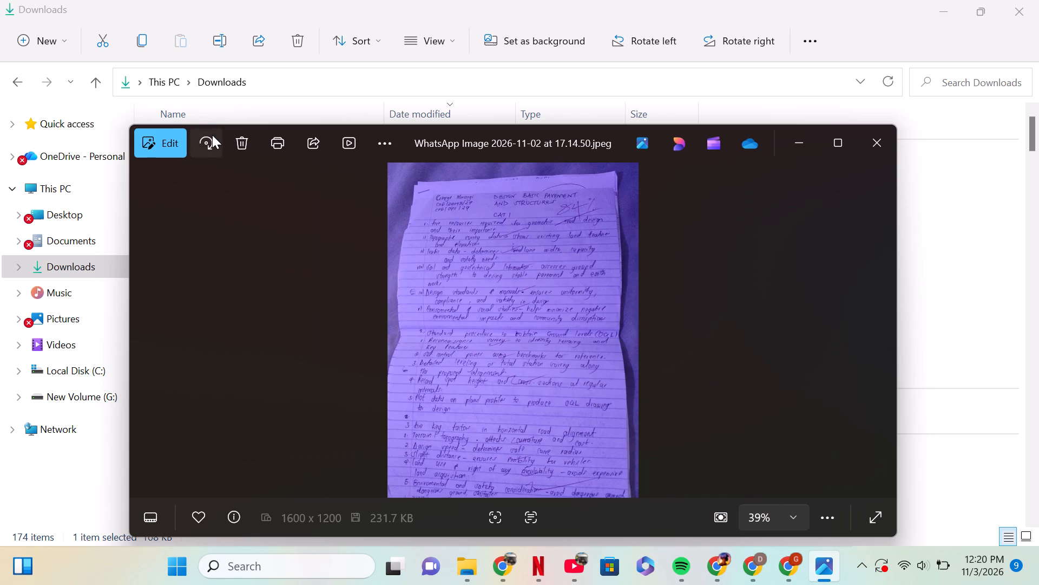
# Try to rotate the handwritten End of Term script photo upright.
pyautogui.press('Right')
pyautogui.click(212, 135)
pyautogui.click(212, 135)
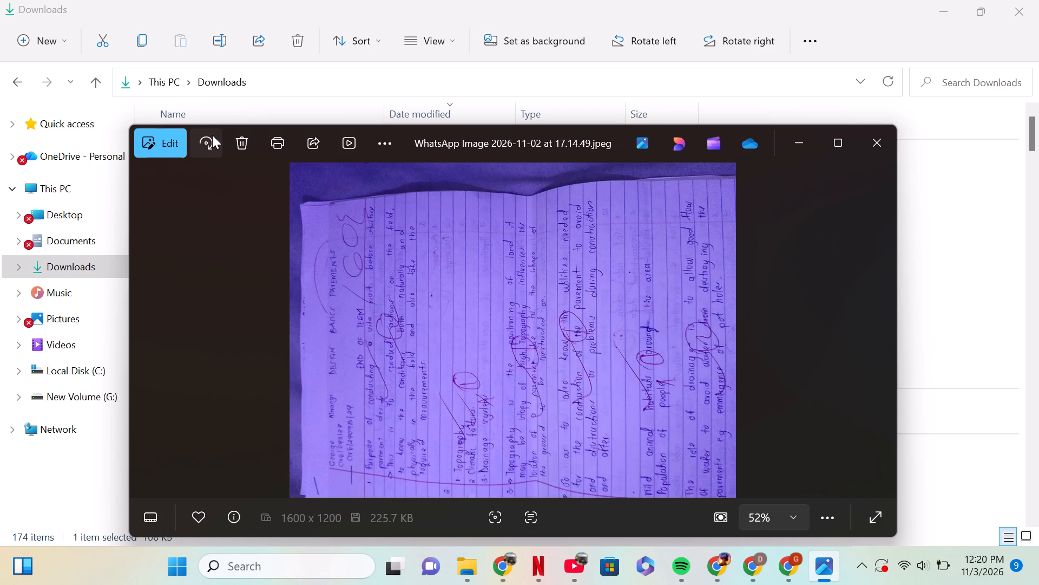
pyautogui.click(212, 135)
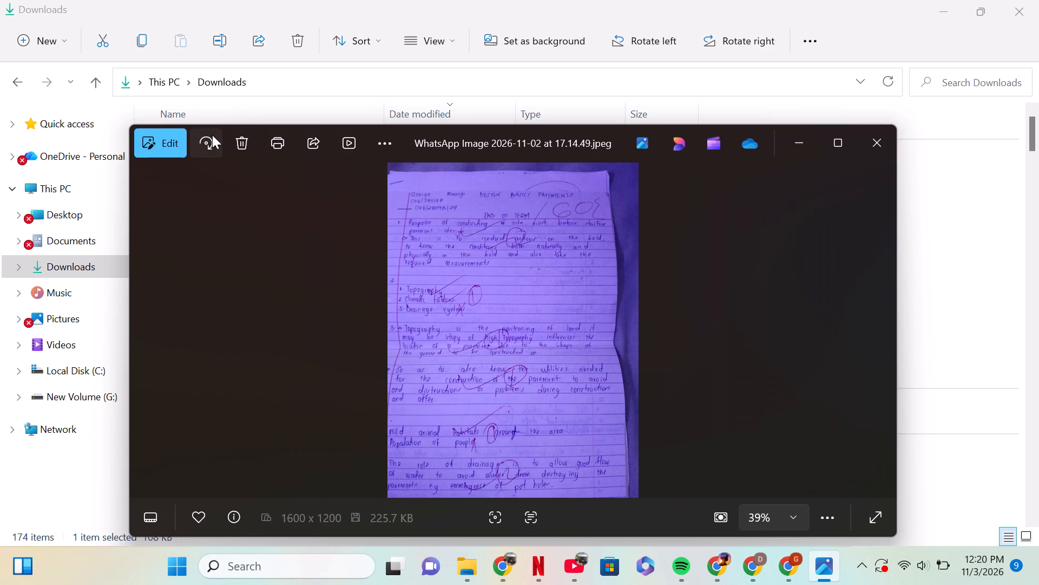
# Turn the 50% script photo with the truss diagram upright, crop its top and right edges to 1136 x 1500, and overwrite the original.
pyautogui.press('Right')
pyautogui.click(212, 135)
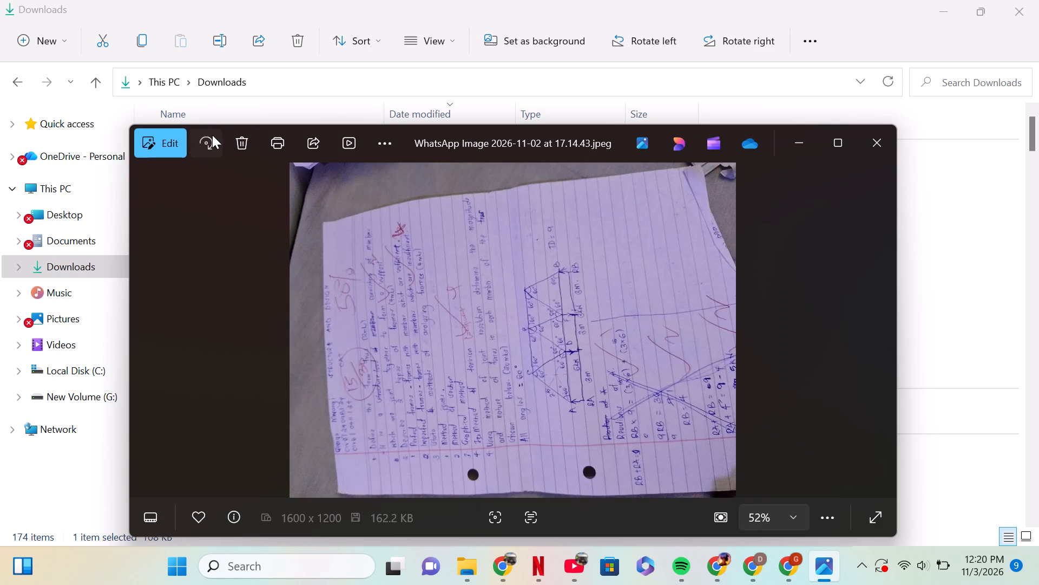
pyautogui.click(167, 148)
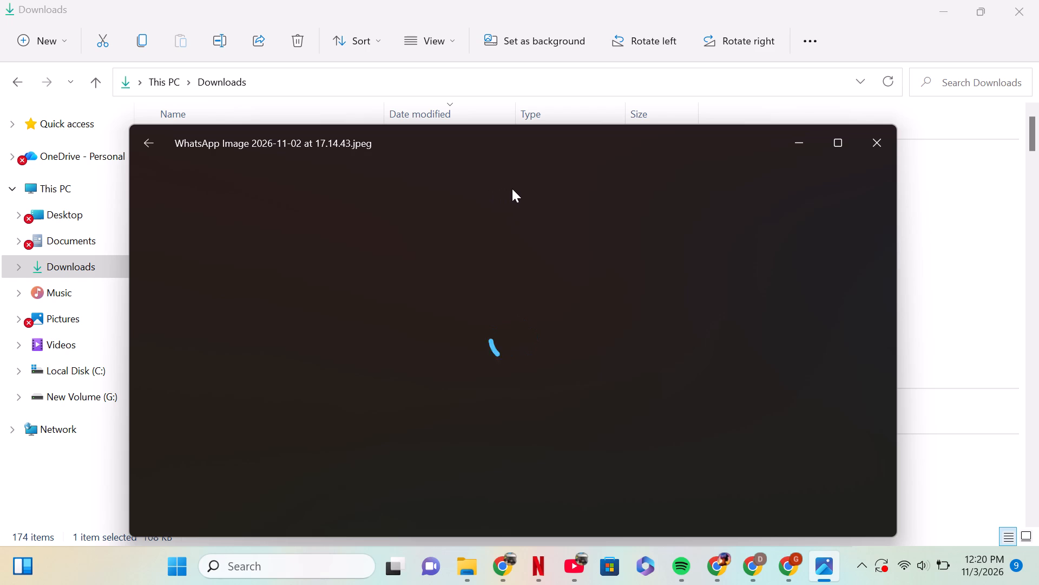
pyautogui.moveTo(508, 266); pyautogui.dragTo(508, 272)
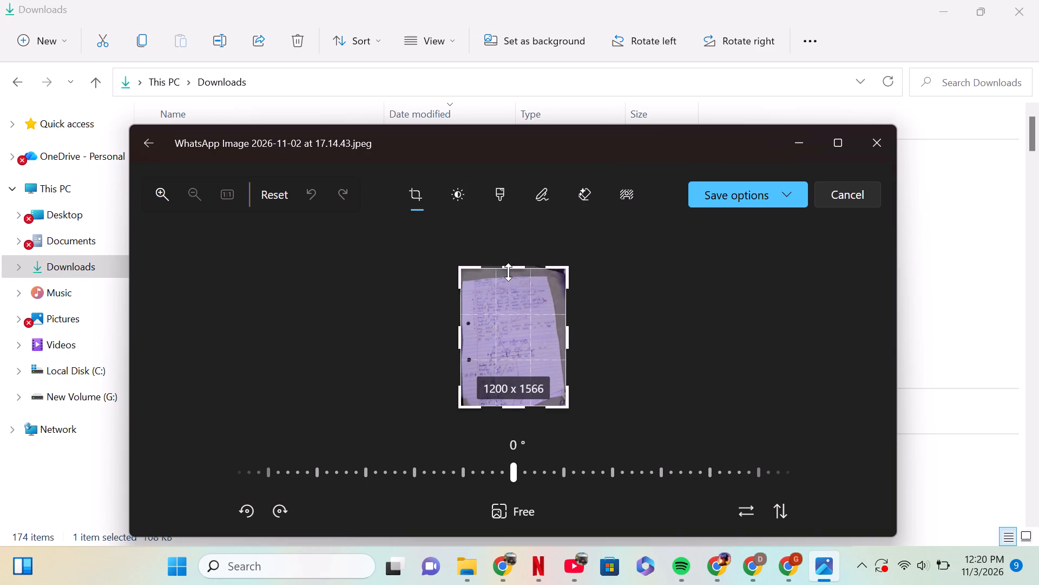
pyautogui.moveTo(508, 272); pyautogui.dragTo(508, 275)
pyautogui.moveTo(568, 328); pyautogui.dragTo(555, 328)
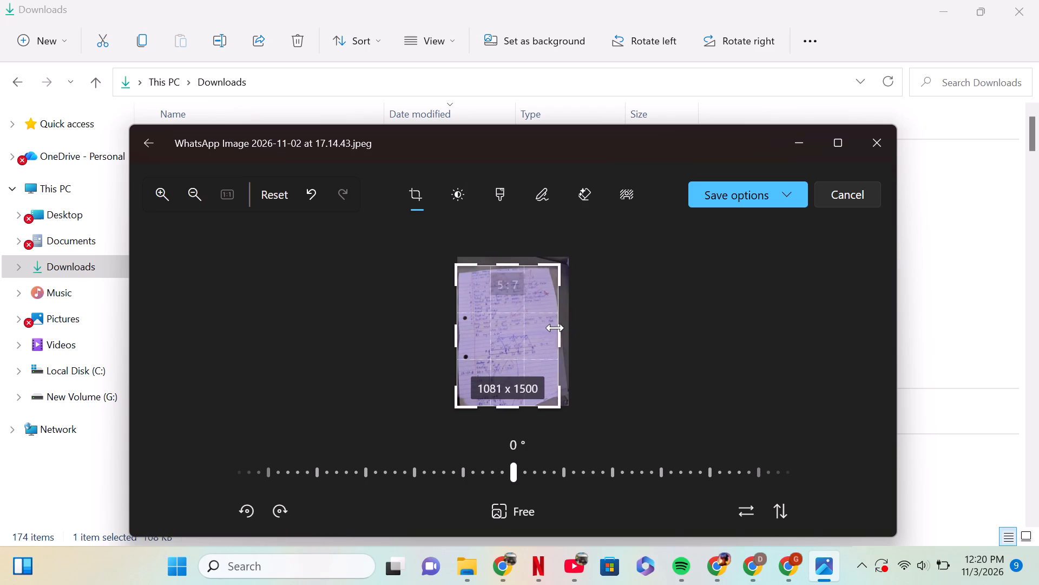
pyautogui.moveTo(555, 328); pyautogui.dragTo(562, 328)
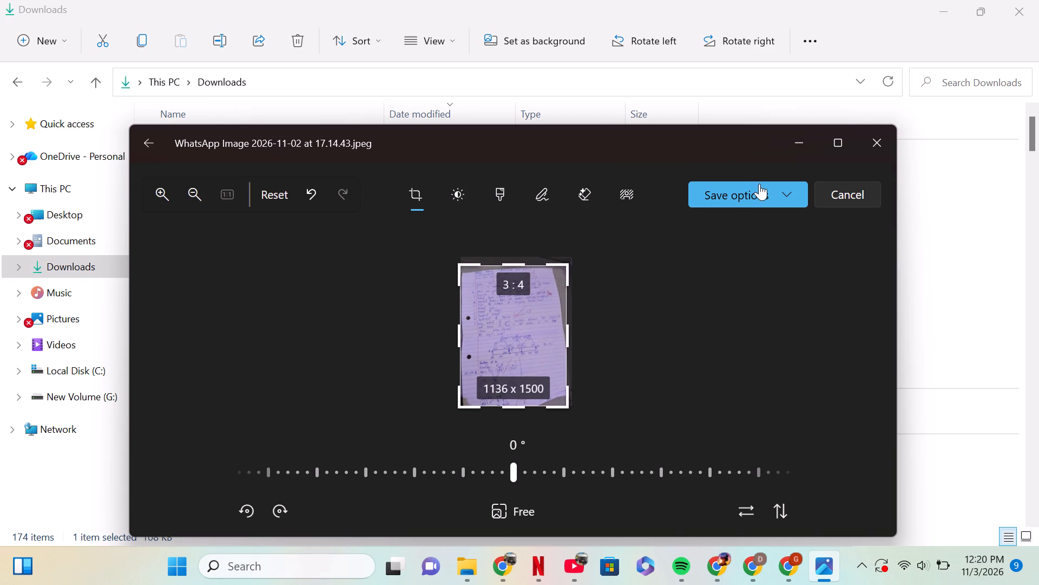
pyautogui.click(759, 184)
pyautogui.click(721, 252)
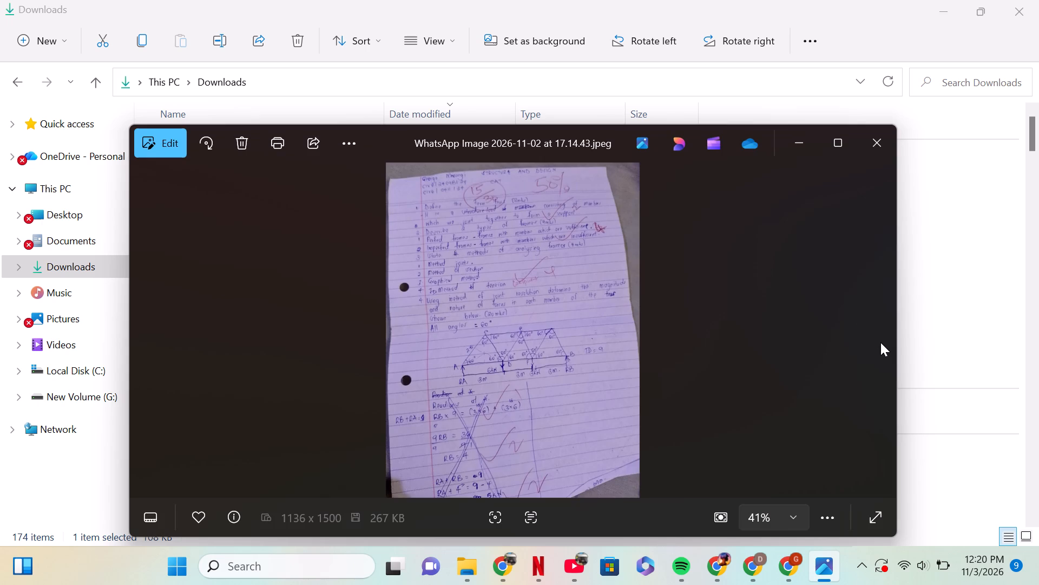
# Go back through the photos to the sideways End of Term script and rotate it upright.
pyautogui.click(889, 318)
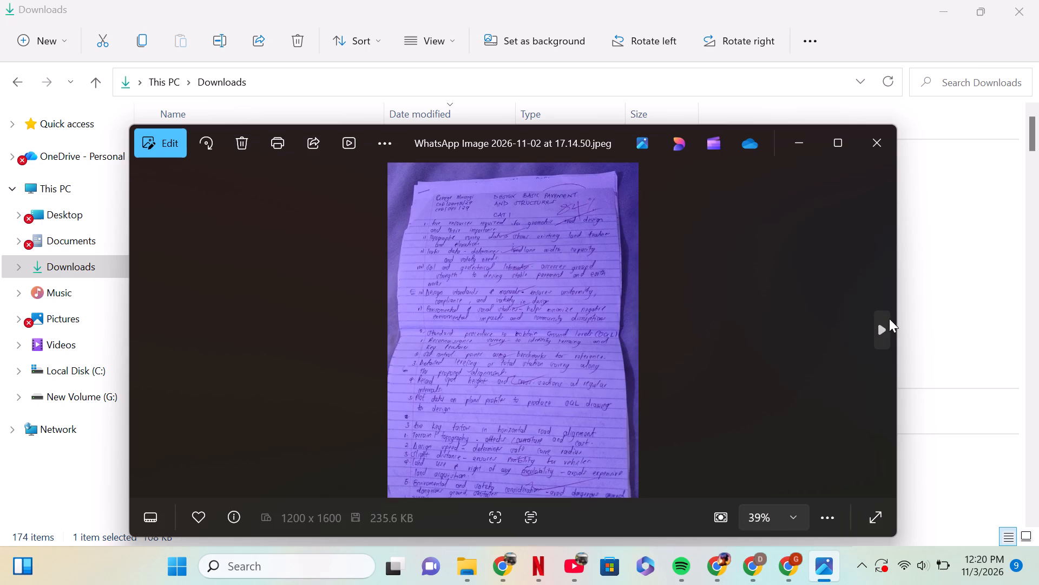
pyautogui.press('Right')
pyautogui.press('Right')
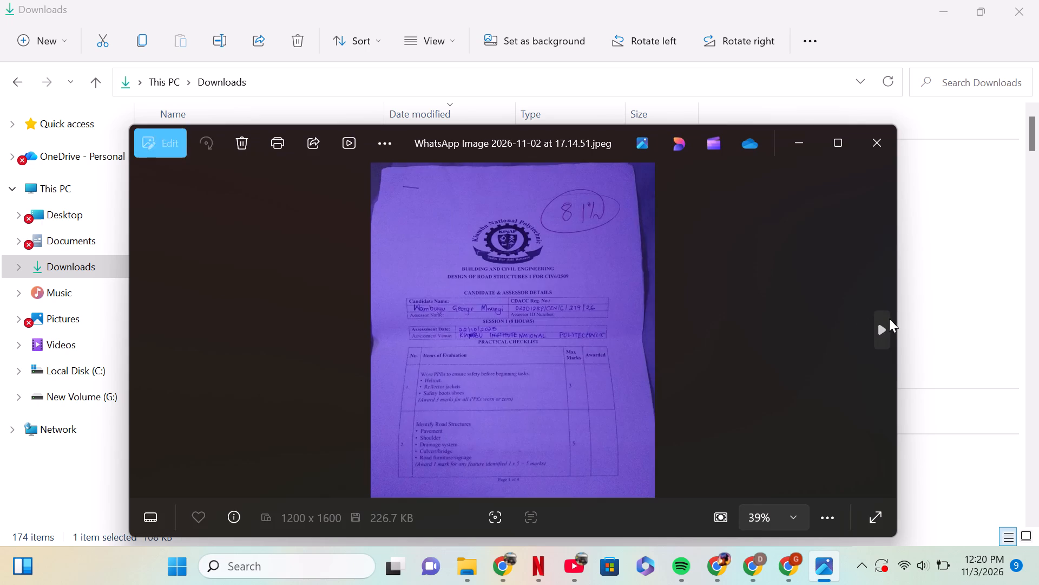
pyautogui.press('Right')
pyautogui.press('Right')
pyautogui.press('Right')
pyautogui.press('Right')
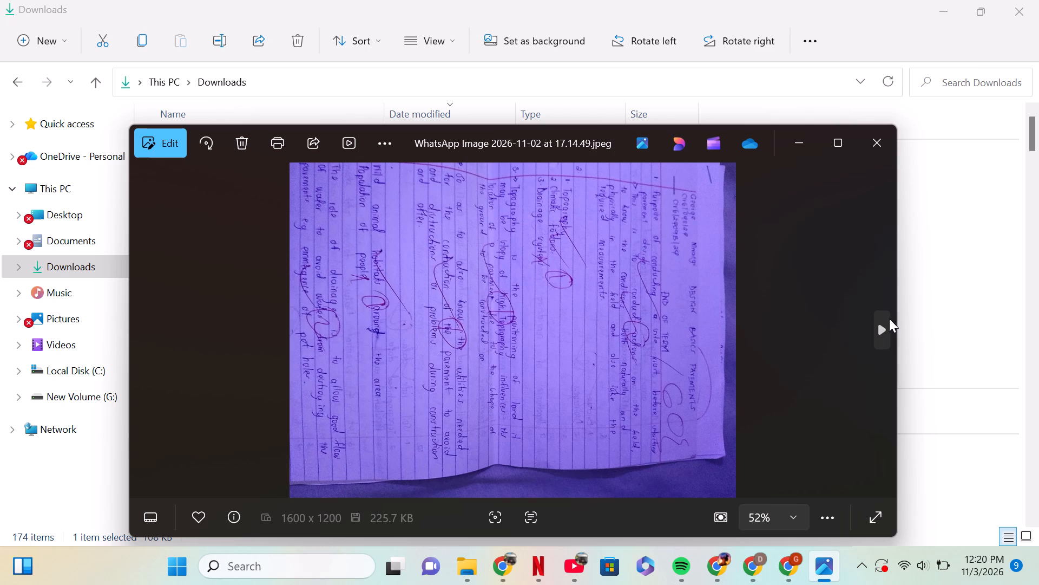
pyautogui.click(208, 160)
pyautogui.click(208, 160)
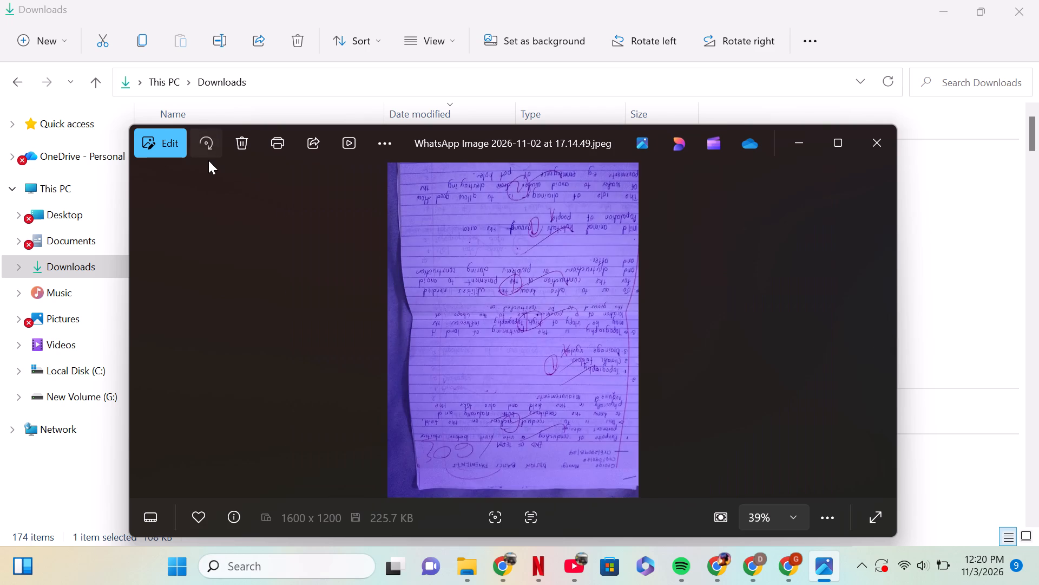
pyautogui.click(208, 160)
# Rotate the photo of the handwritten CAT script with the loaded beam diagram upright.
pyautogui.press('Right')
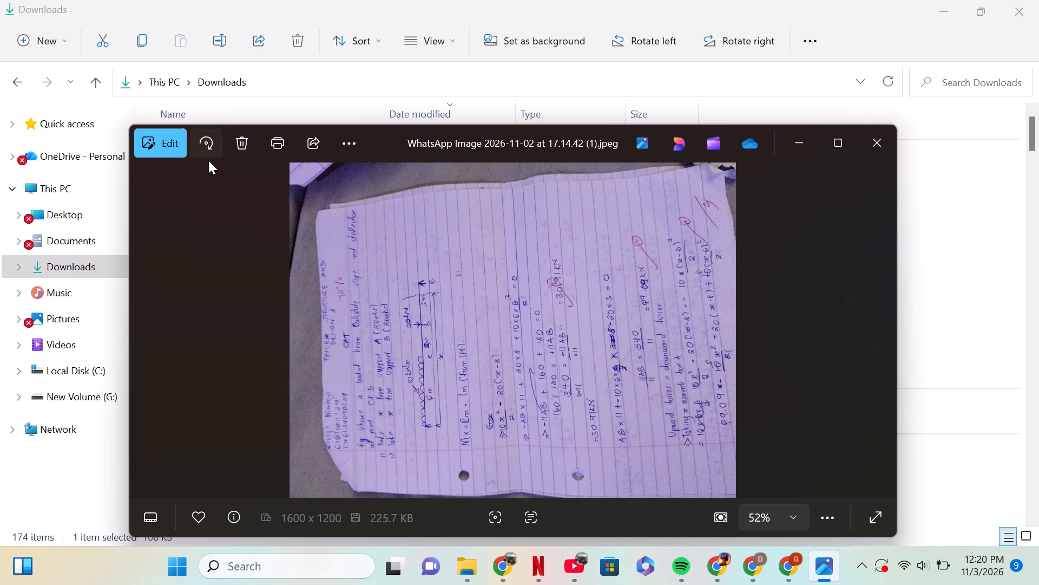
pyautogui.click(208, 160)
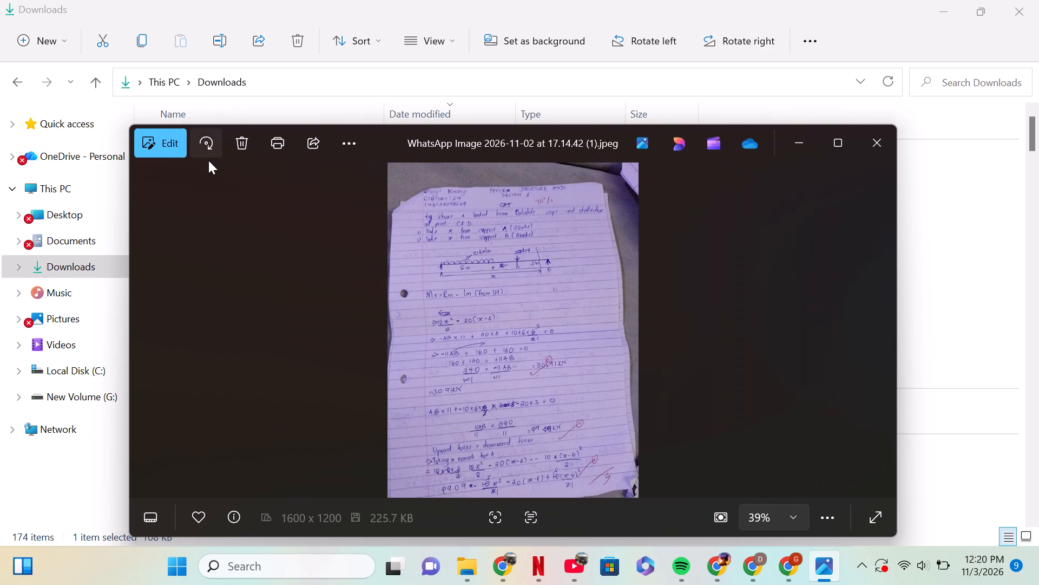
pyautogui.press('Right')
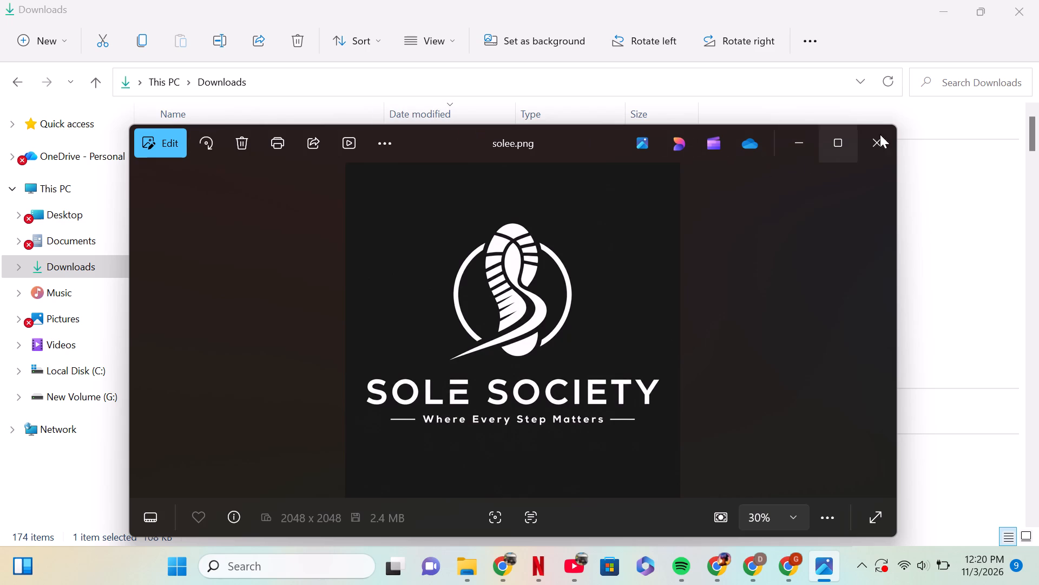
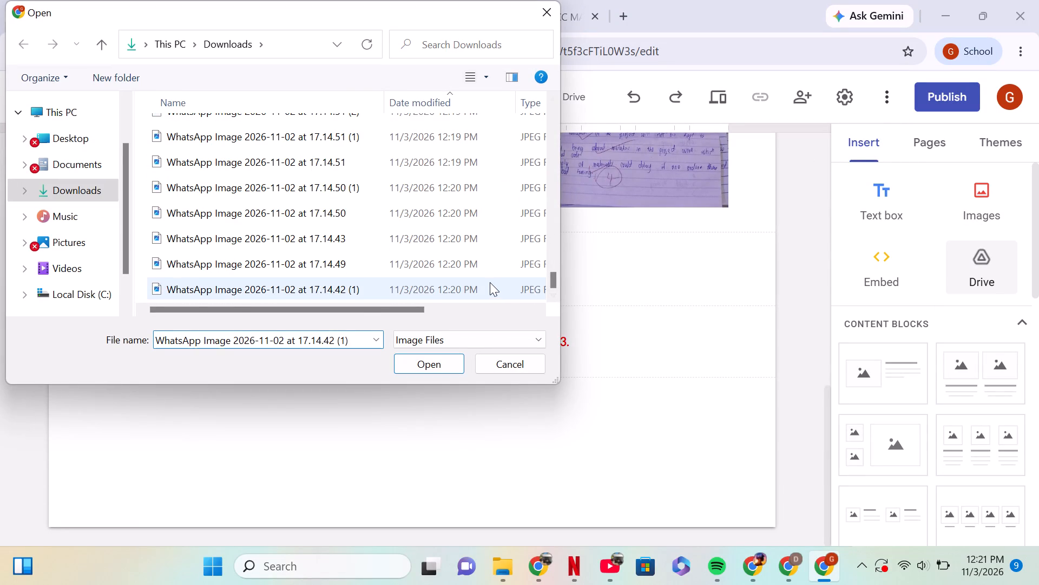
# Insert the photo "WhatsApp Image 2026-11-02 at 17.14.42 (1)" from Downloads beneath the CAT 1 label.
pyautogui.doubleClick(490, 282)
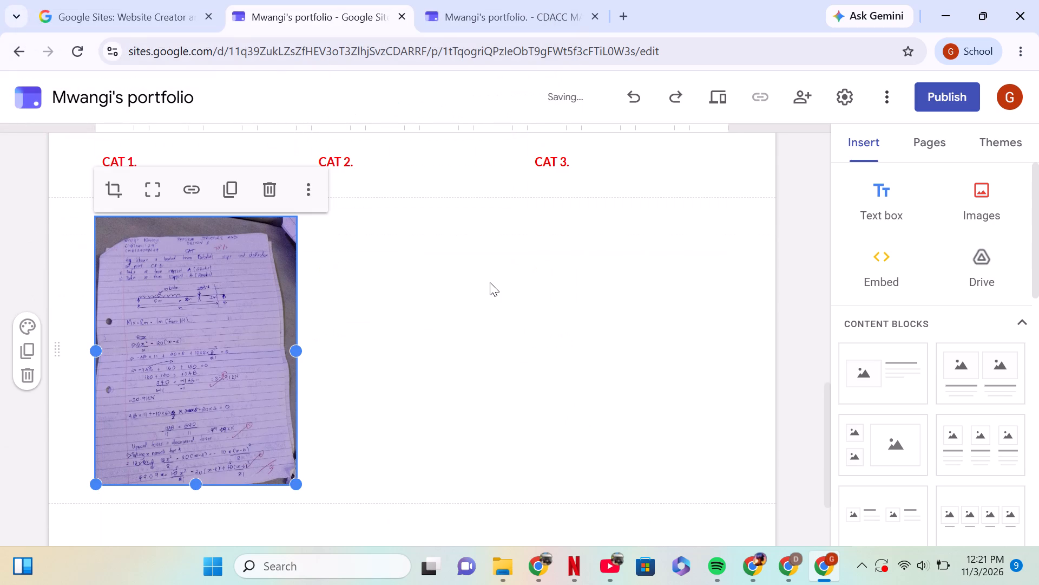
# Upload the pavement answer sheet photo from Downloads and place it beside the CAT 1 photo, aligned under the CAT 3 label.
pyautogui.doubleClick(997, 194)
pyautogui.click(988, 201)
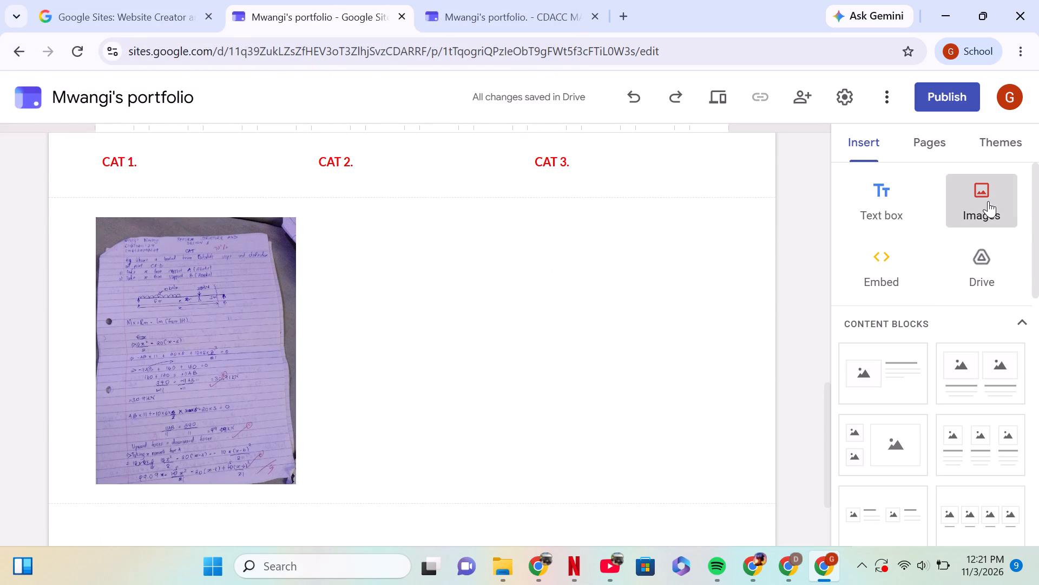
pyautogui.click(972, 247)
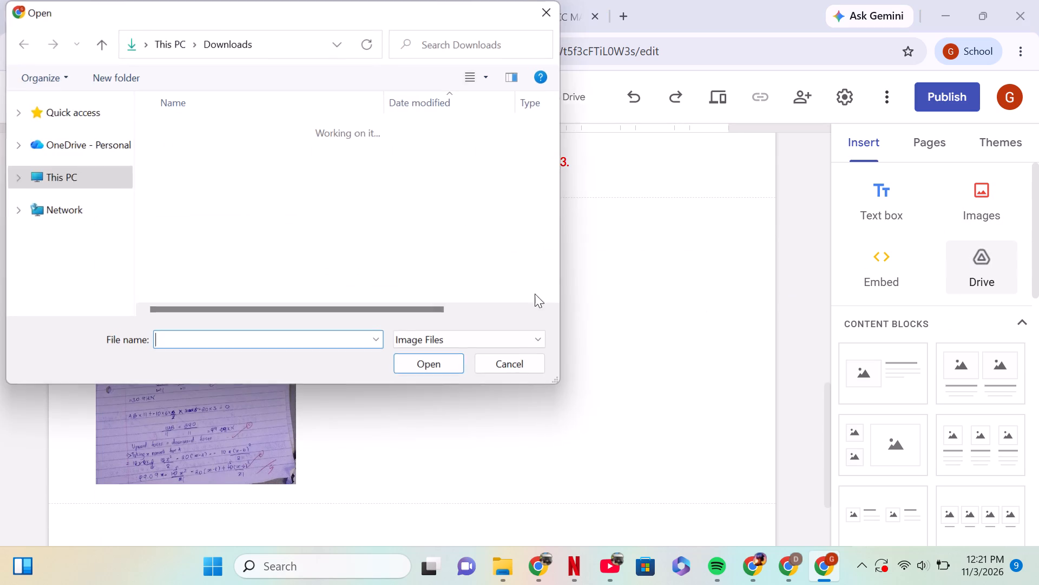
pyautogui.moveTo(554, 115); pyautogui.dragTo(555, 301)
pyautogui.doubleClick(444, 263)
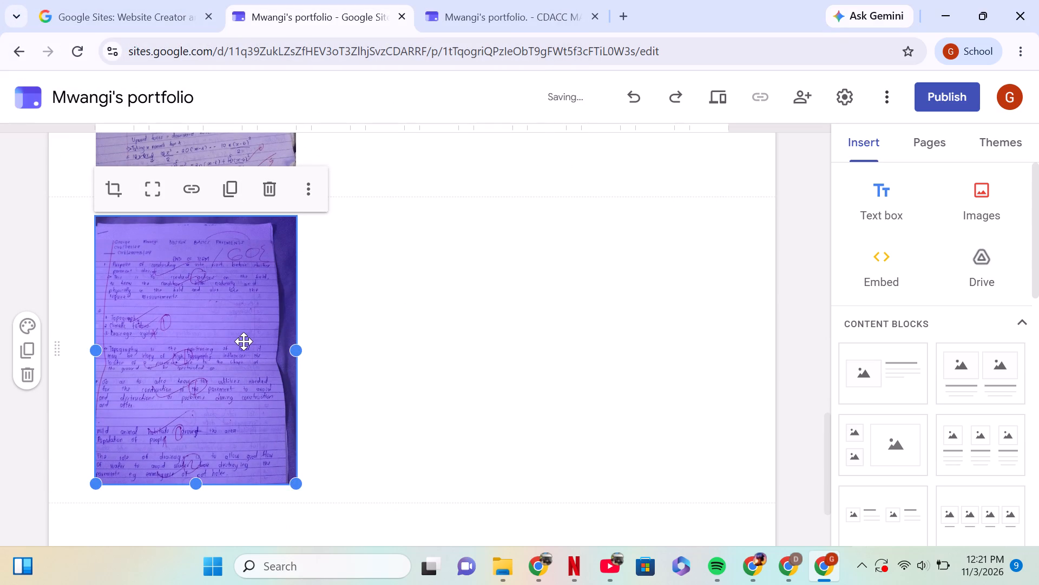
pyautogui.moveTo(244, 341); pyautogui.dragTo(604, 443)
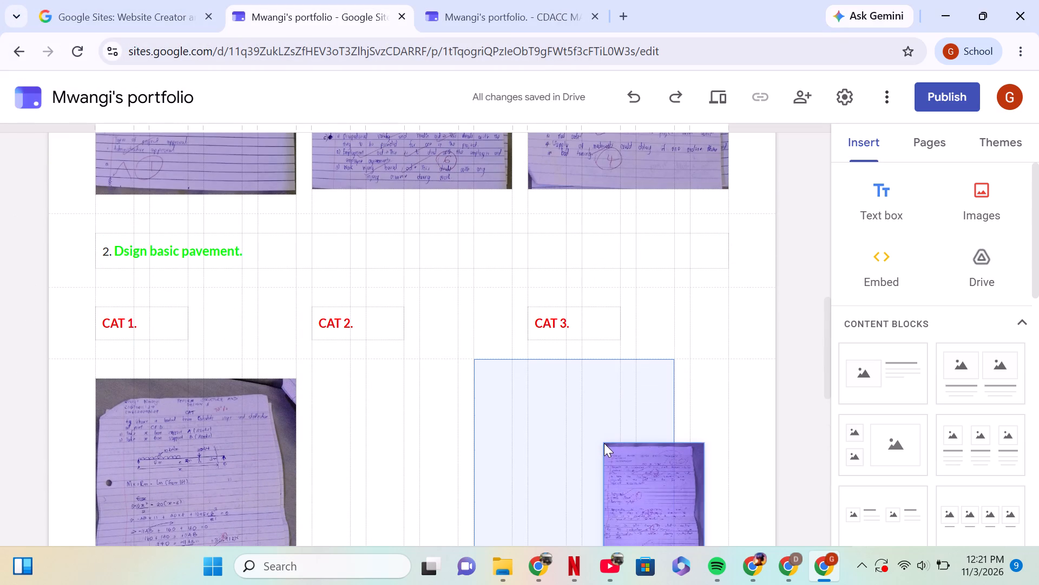
pyautogui.moveTo(604, 443); pyautogui.dragTo(655, 447)
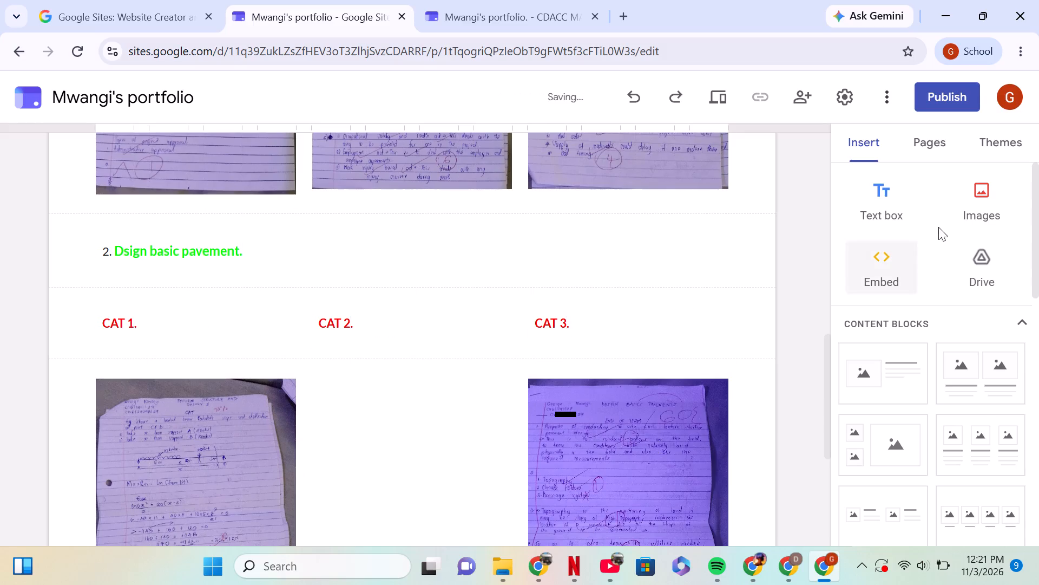
# Upload another script photo from the computer for the "Dsign basic pavement" section.
pyautogui.click(988, 195)
pyautogui.click(978, 266)
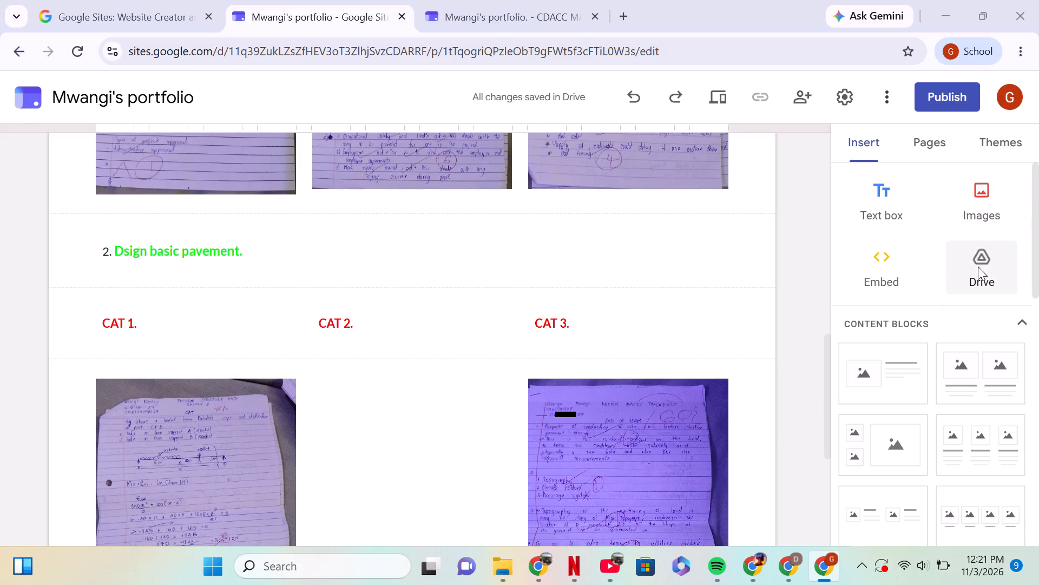
# Upload "WhatsApp Image 2026-11-02 at 17.14.43" and place it in the CAT 2 column between the two answer sheets under "Dsign basic pavement.".
pyautogui.moveTo(553, 108); pyautogui.dragTo(543, 360)
pyautogui.moveTo(554, 119); pyautogui.dragTo(550, 289)
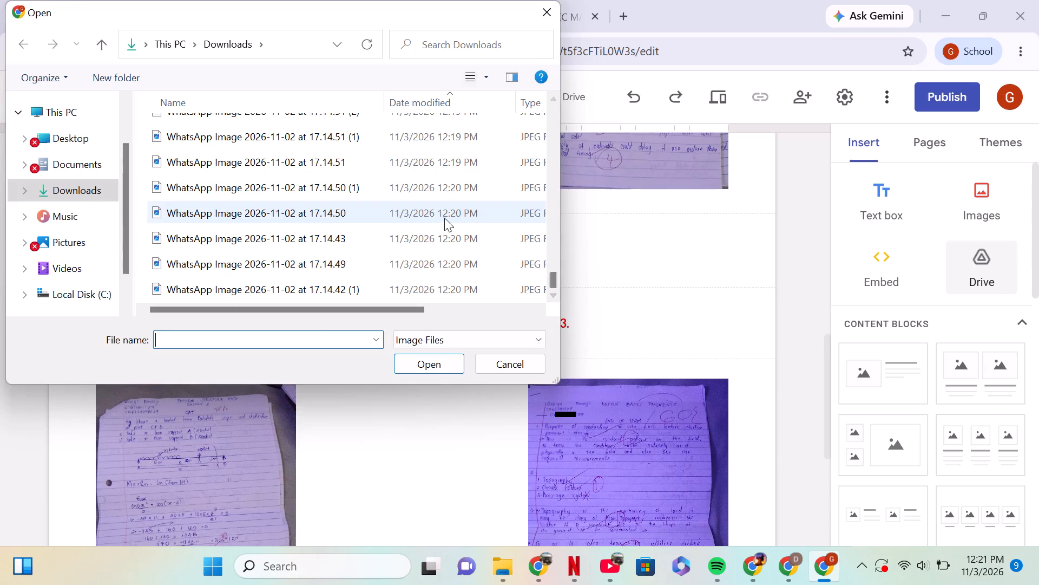
pyautogui.doubleClick(443, 234)
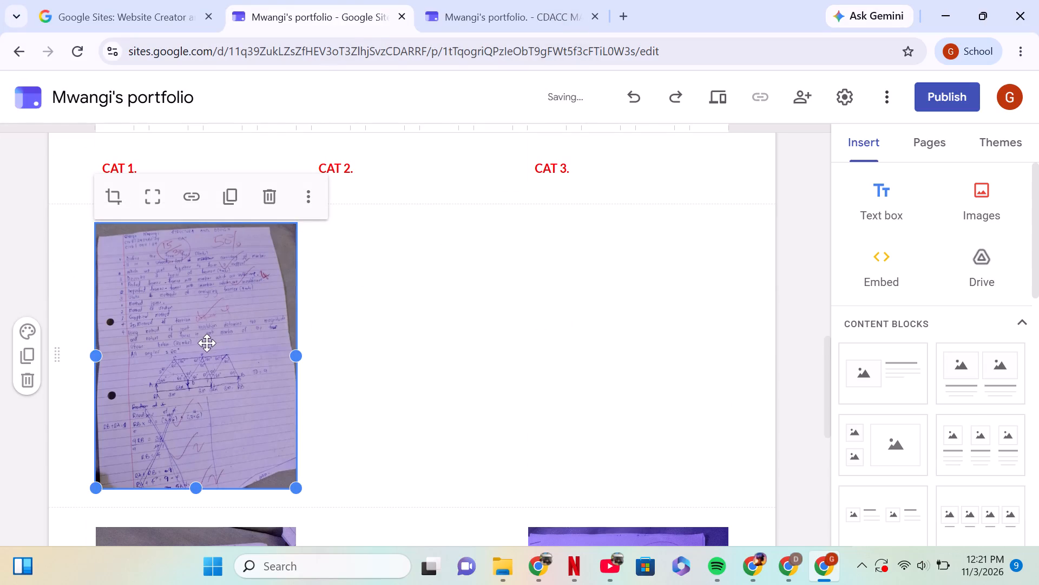
pyautogui.moveTo(207, 343); pyautogui.dragTo(373, 501)
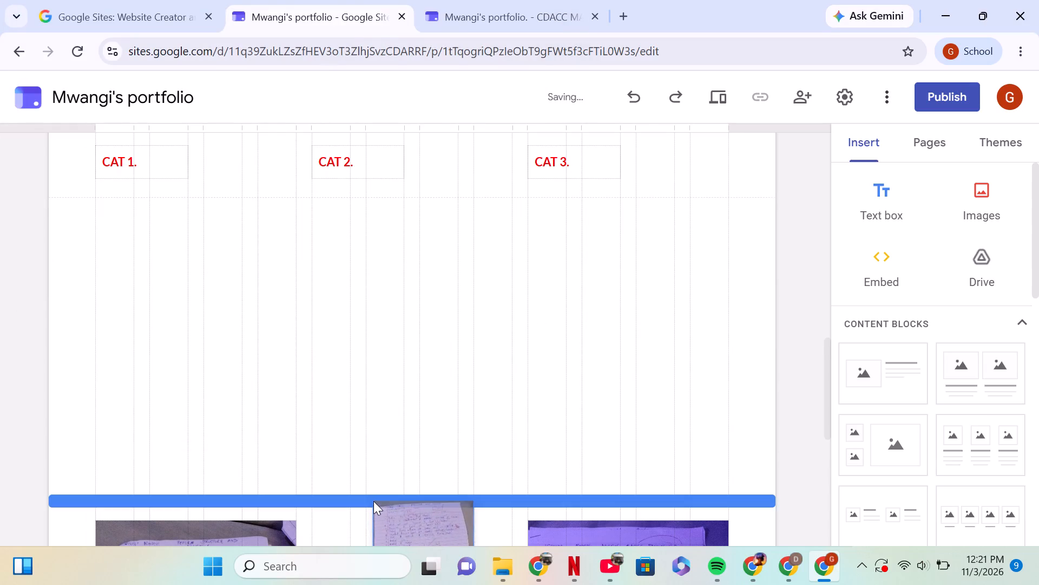
pyautogui.moveTo(373, 501); pyautogui.dragTo(374, 506)
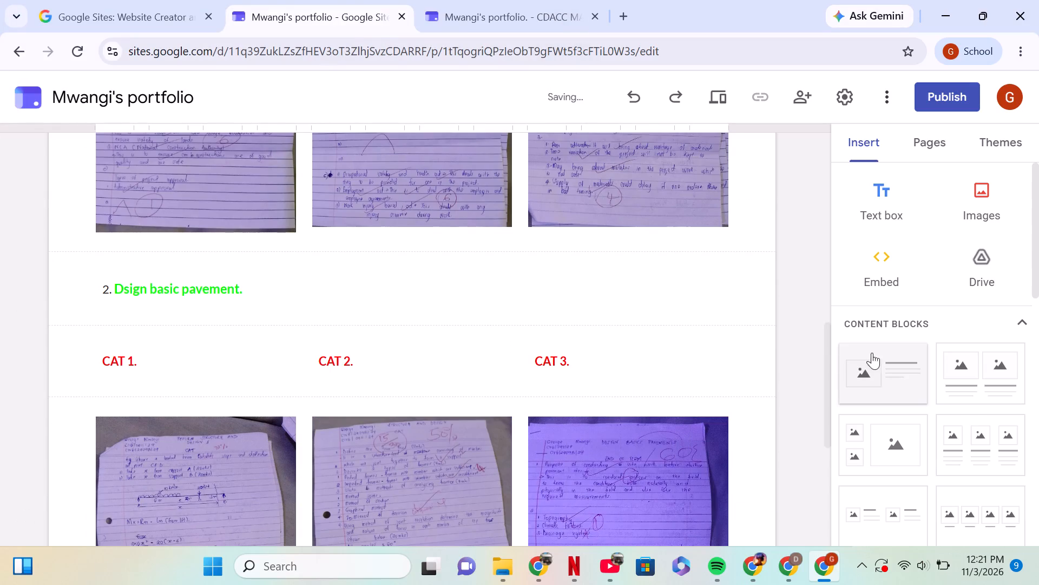
# Upload "WhatsApp Image 2026-11-02 at 17.14.50" into a new row directly below the unit 2 CAT labels, in the CAT 1 column.
pyautogui.moveTo(829, 380); pyautogui.dragTo(832, 407)
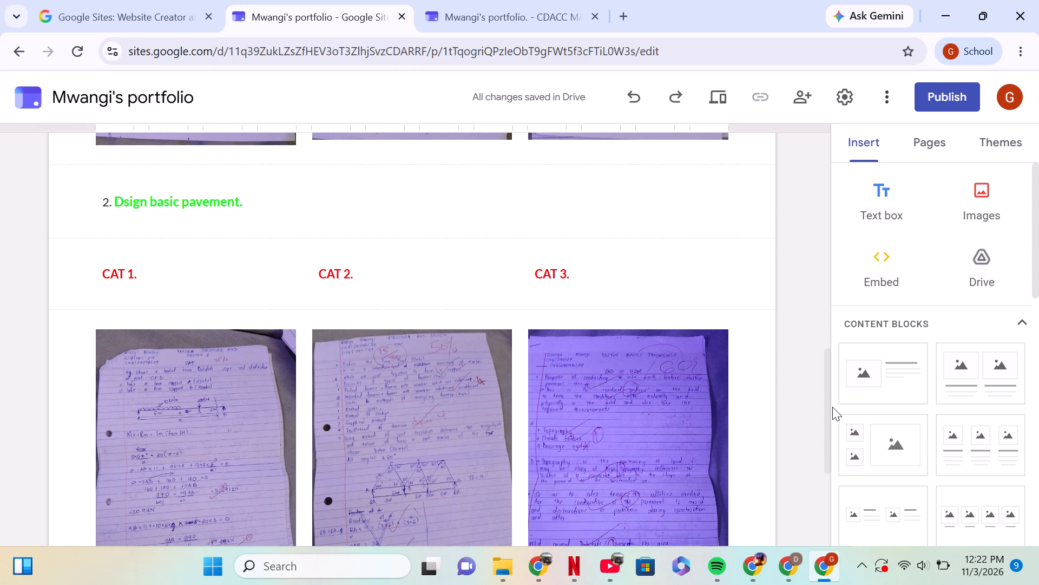
pyautogui.click(977, 195)
pyautogui.click(758, 439)
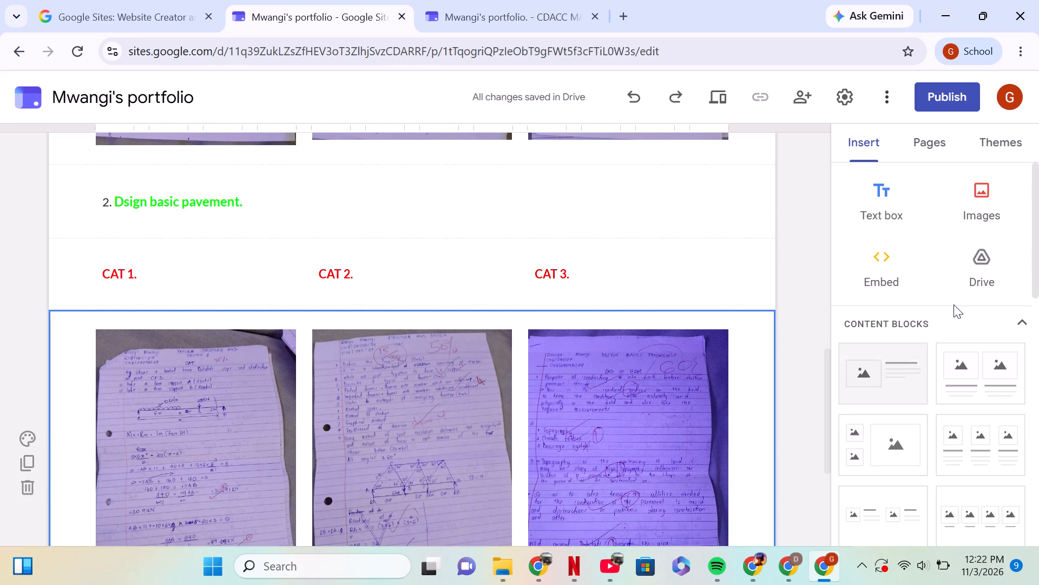
pyautogui.click(981, 192)
pyautogui.click(975, 240)
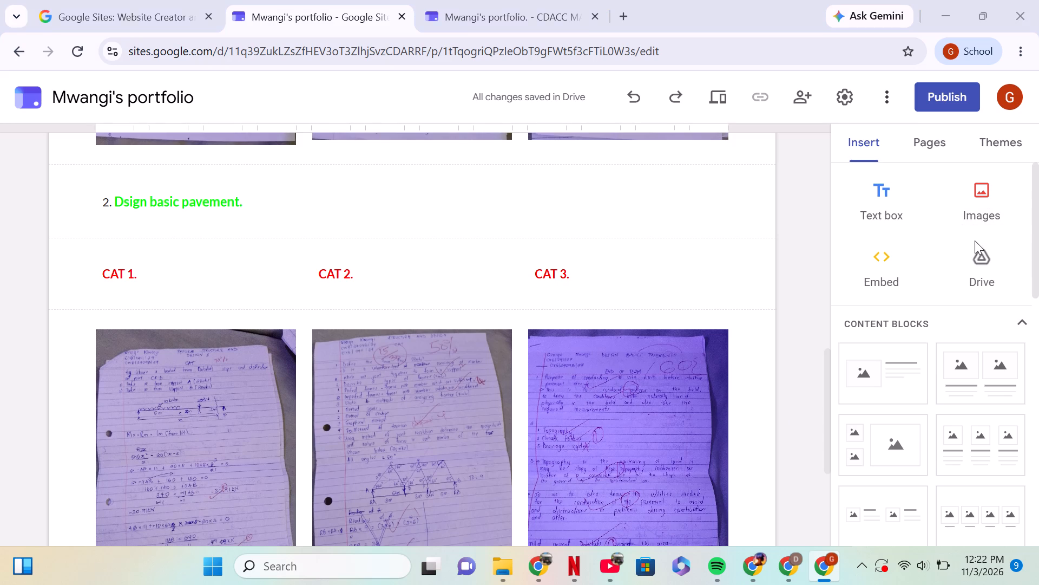
pyautogui.moveTo(551, 112); pyautogui.dragTo(558, 334)
pyautogui.moveTo(553, 114); pyautogui.dragTo(558, 283)
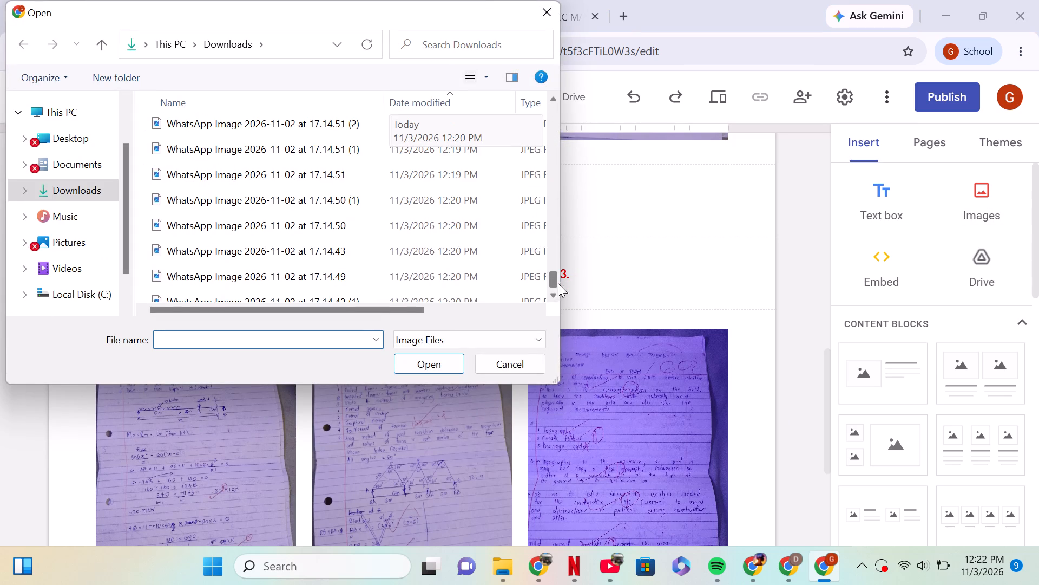
pyautogui.moveTo(558, 283); pyautogui.dragTo(558, 288)
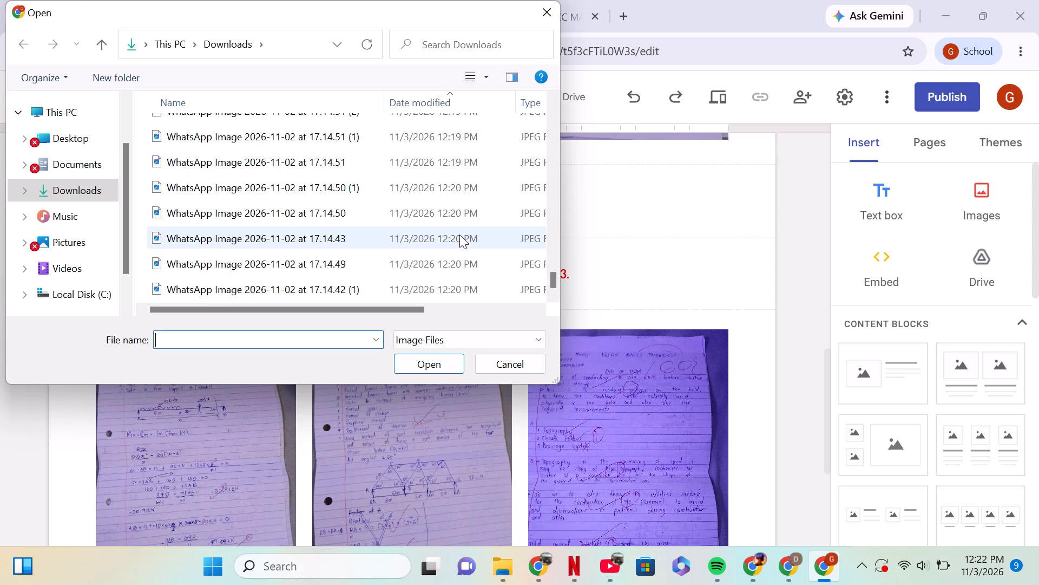
pyautogui.doubleClick(450, 221)
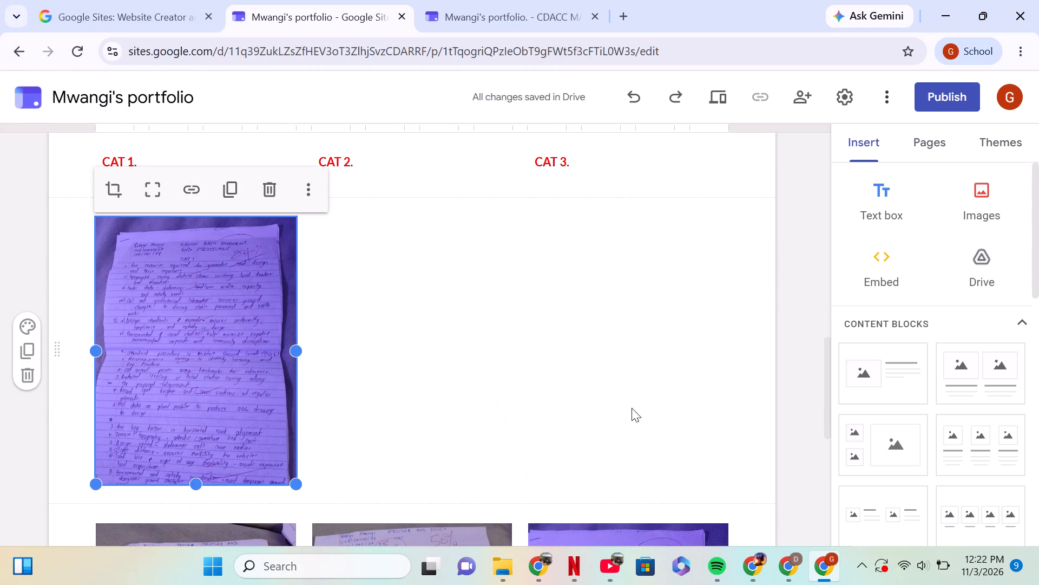
# Move the purple answer-sheet photo from the lower row up into the CAT 3 column of the new row.
pyautogui.moveTo(824, 400); pyautogui.dragTo(830, 434)
pyautogui.moveTo(600, 503); pyautogui.dragTo(598, 275)
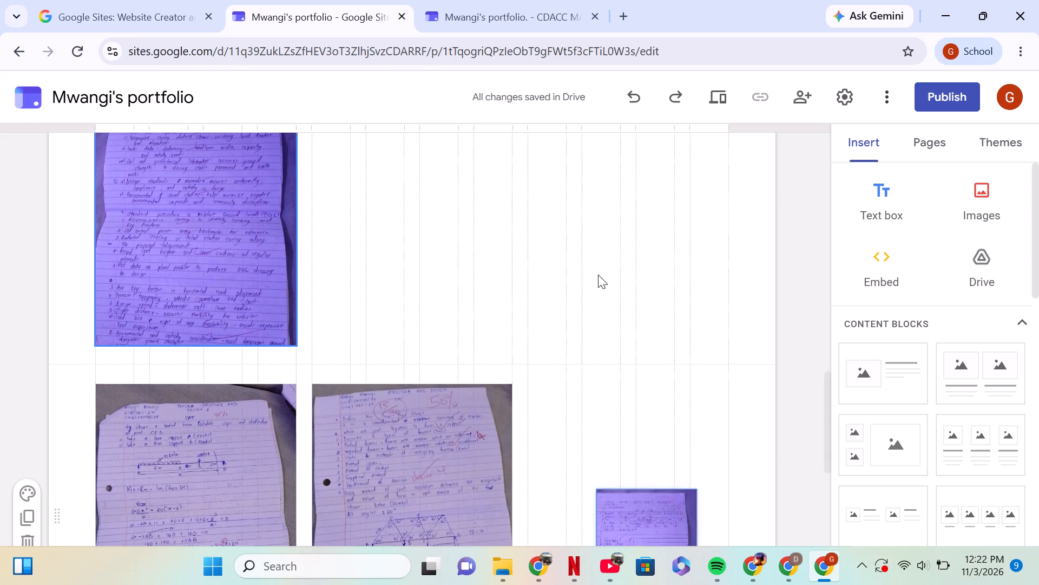
pyautogui.moveTo(598, 275); pyautogui.dragTo(636, 240)
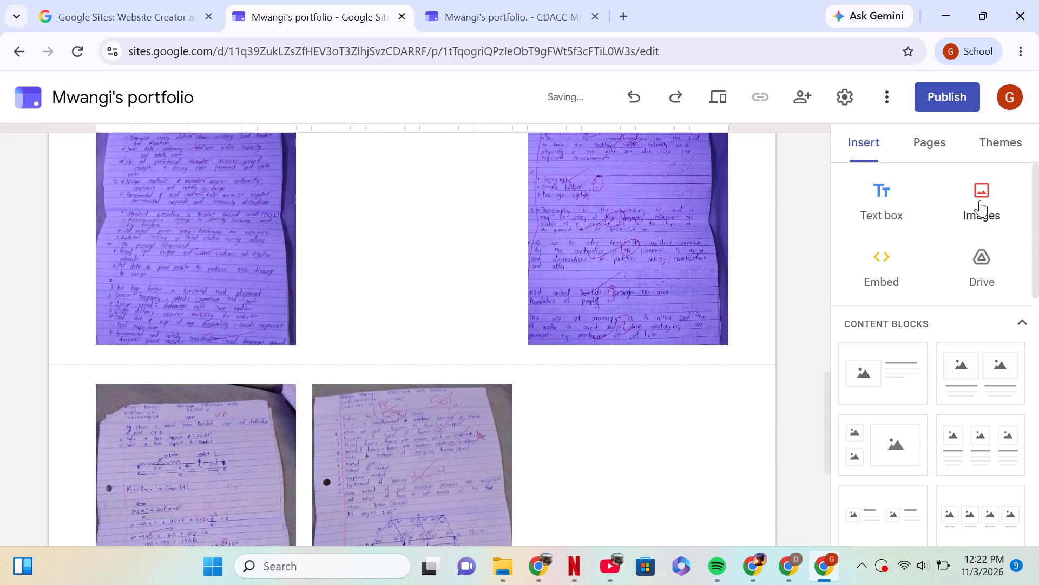
# Upload "WhatsApp Image 2026-11-02 at 17.14.50 (1)" and place it in the empty CAT 2 column of the basic pavement row.
pyautogui.click(979, 200)
pyautogui.click(967, 252)
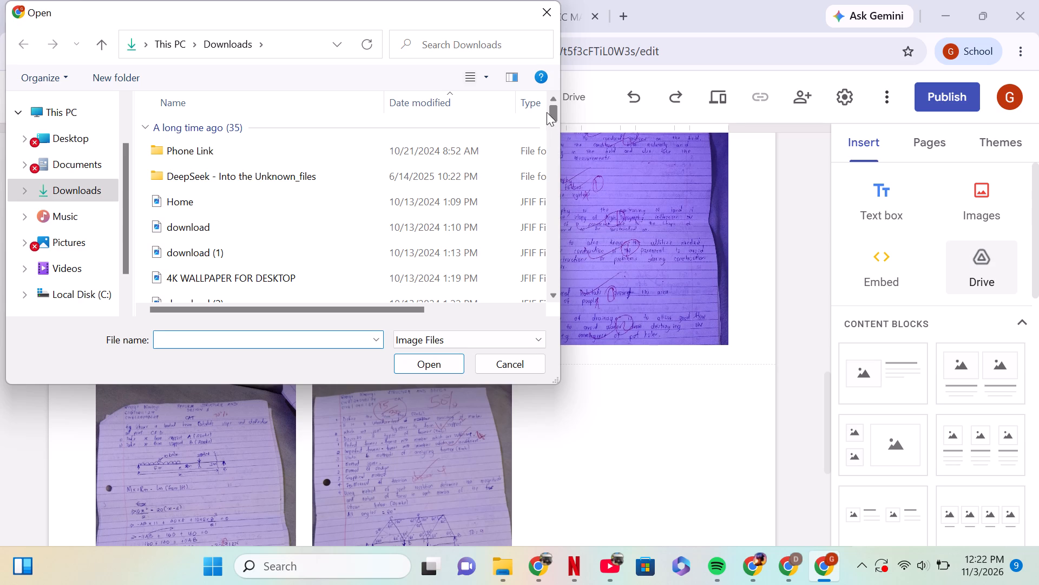
pyautogui.click(561, 115)
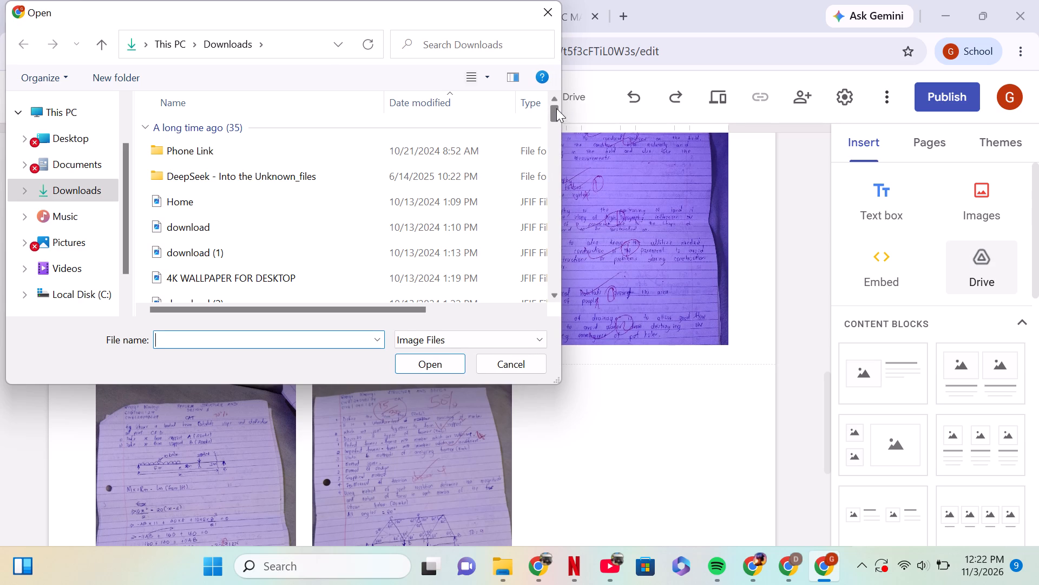
pyautogui.moveTo(556, 108); pyautogui.dragTo(556, 284)
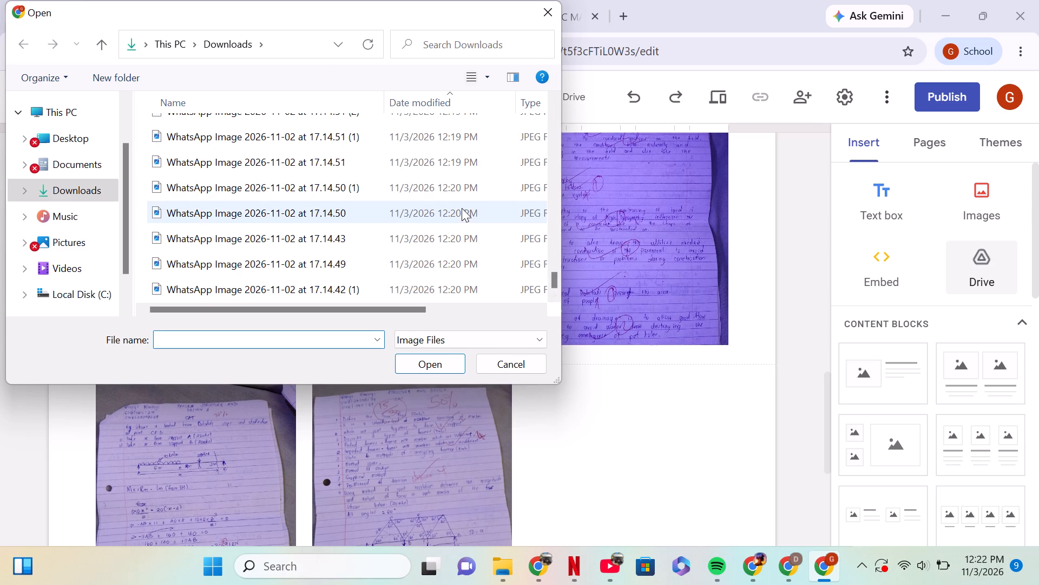
pyautogui.doubleClick(455, 194)
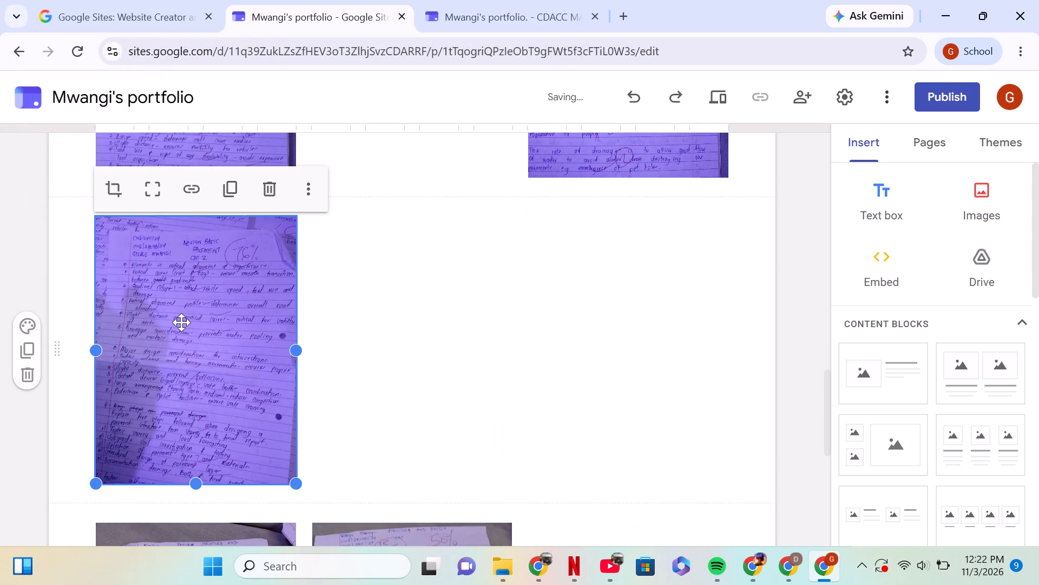
pyautogui.moveTo(181, 322); pyautogui.dragTo(371, 181)
# Add a text box below the basic pavement photos reading "PRACTICALS." in bold, green, size 12 text.
pyautogui.click(767, 173)
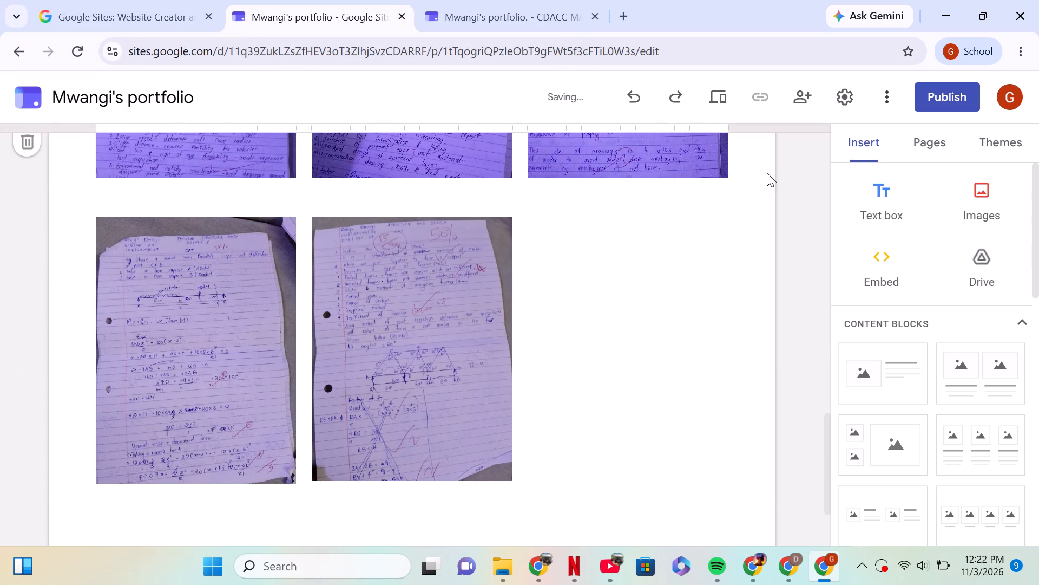
pyautogui.click(892, 204)
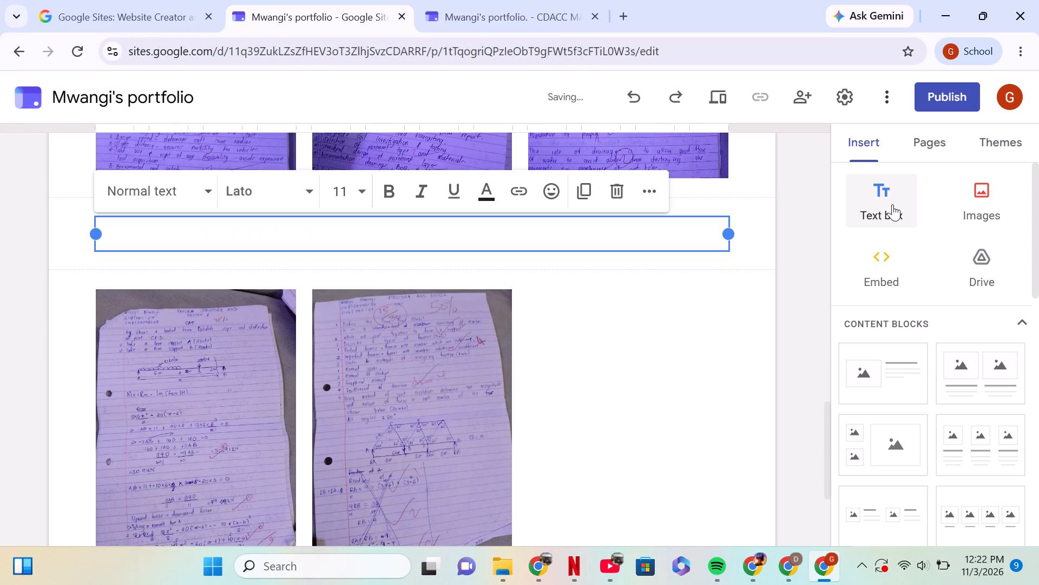
pyautogui.click(491, 200)
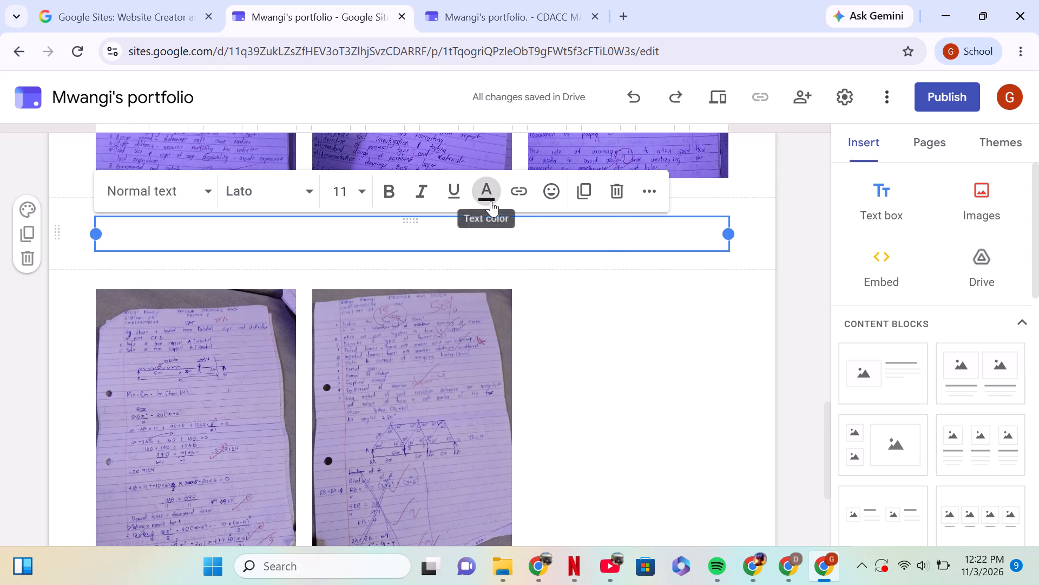
pyautogui.click(530, 258)
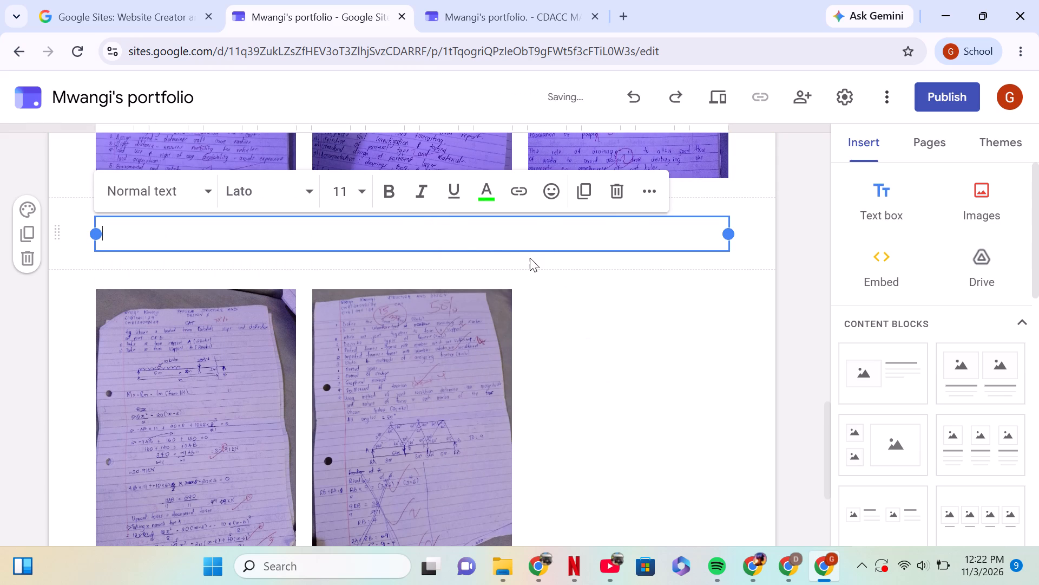
pyautogui.click(389, 177)
pyautogui.click(359, 183)
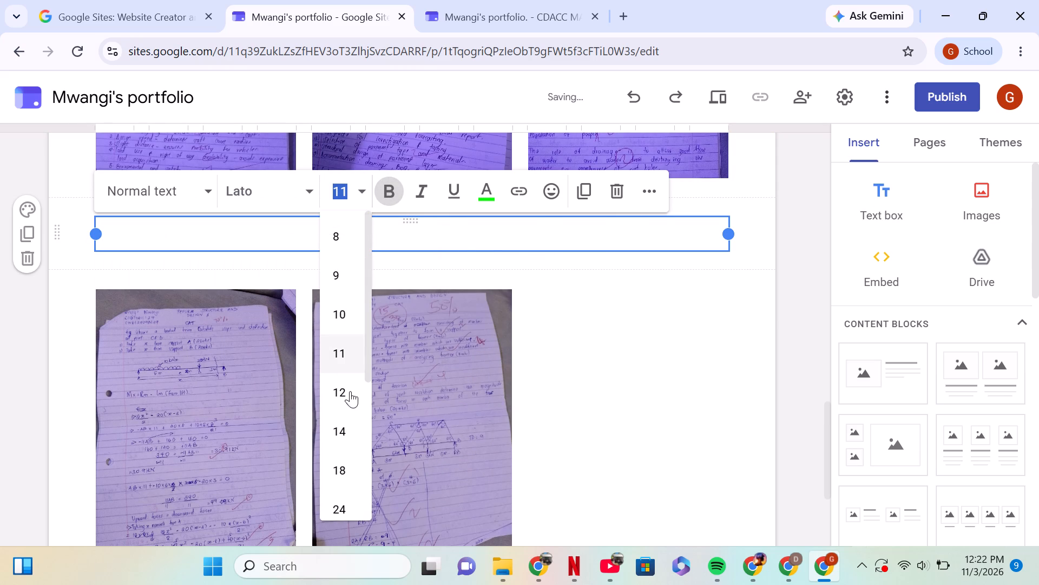
pyautogui.click(343, 385)
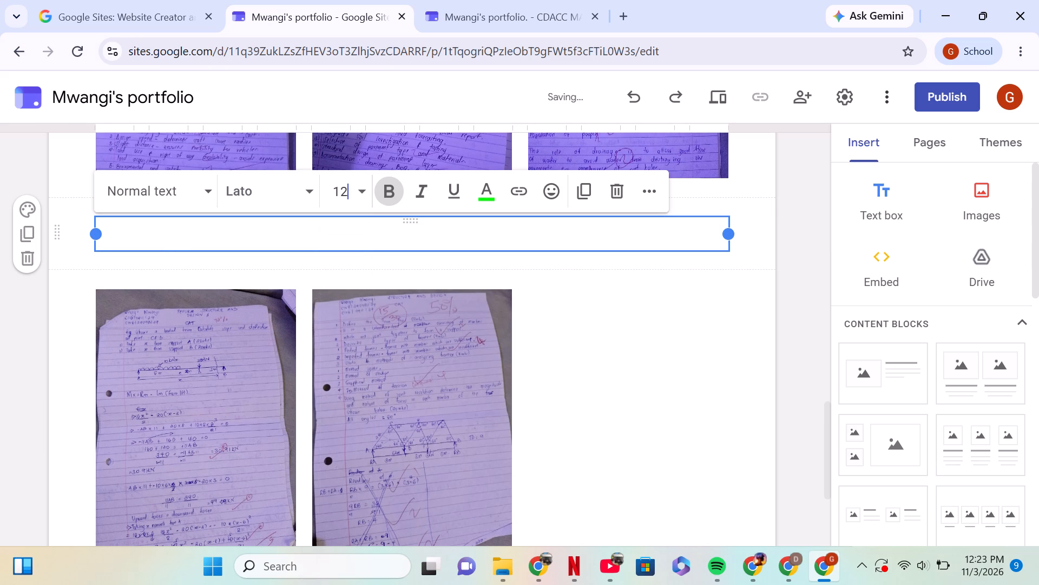
pyautogui.click(166, 240)
pyautogui.write('PR')
pyautogui.write('ACTICALS')
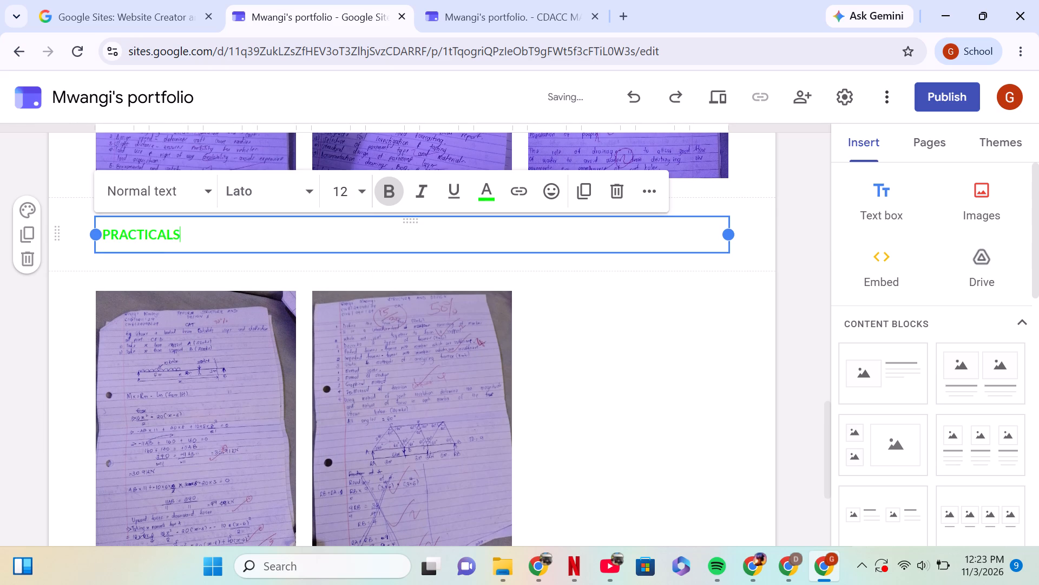
pyautogui.press('.')
# Upload the photo "WhatsApp Image 2026-11-02 at 17.14.51" below the PRACTICALS heading.
pyautogui.click(990, 187)
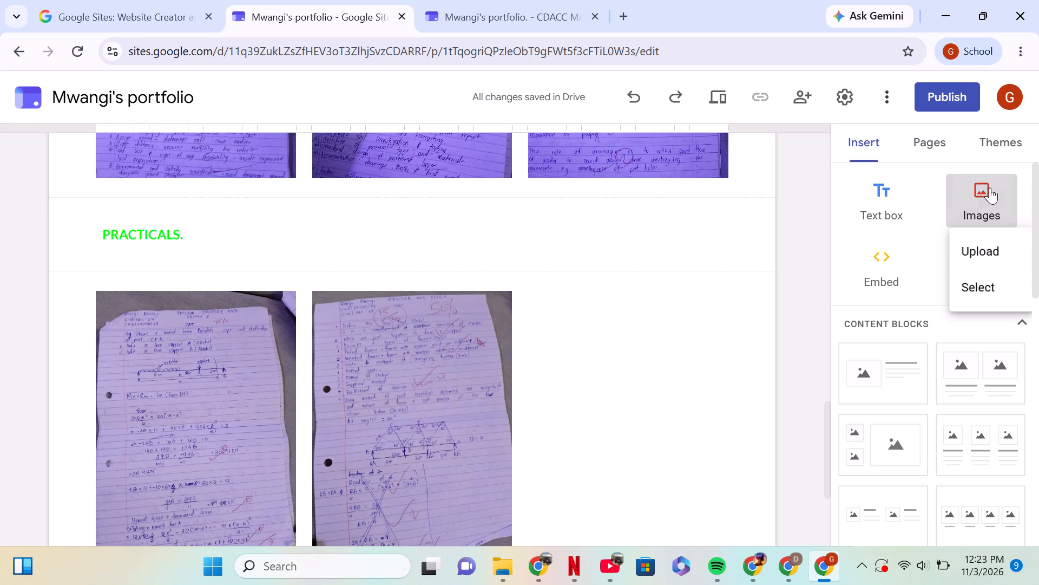
pyautogui.click(972, 262)
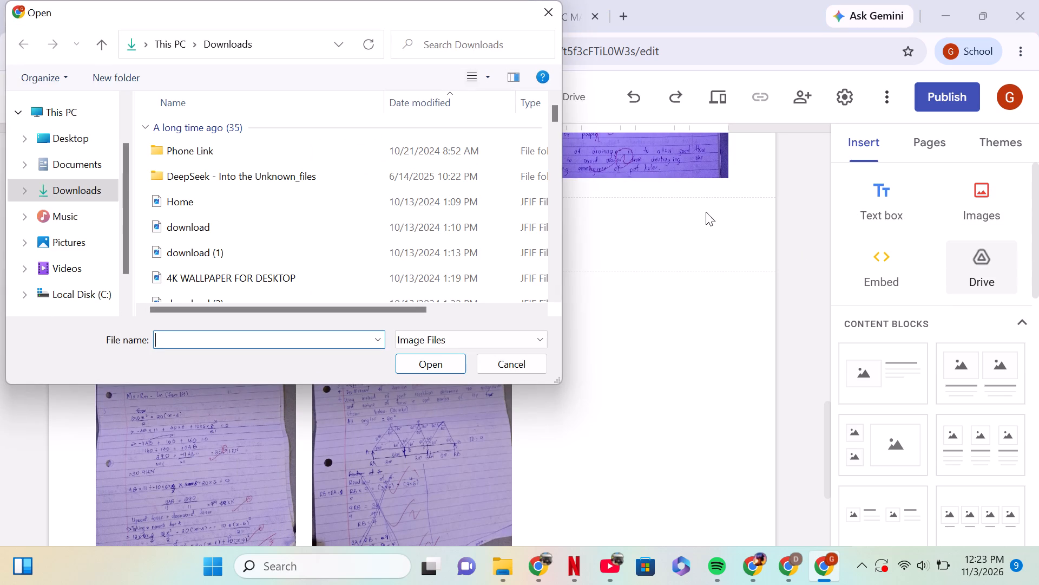
pyautogui.moveTo(556, 116); pyautogui.dragTo(570, 307)
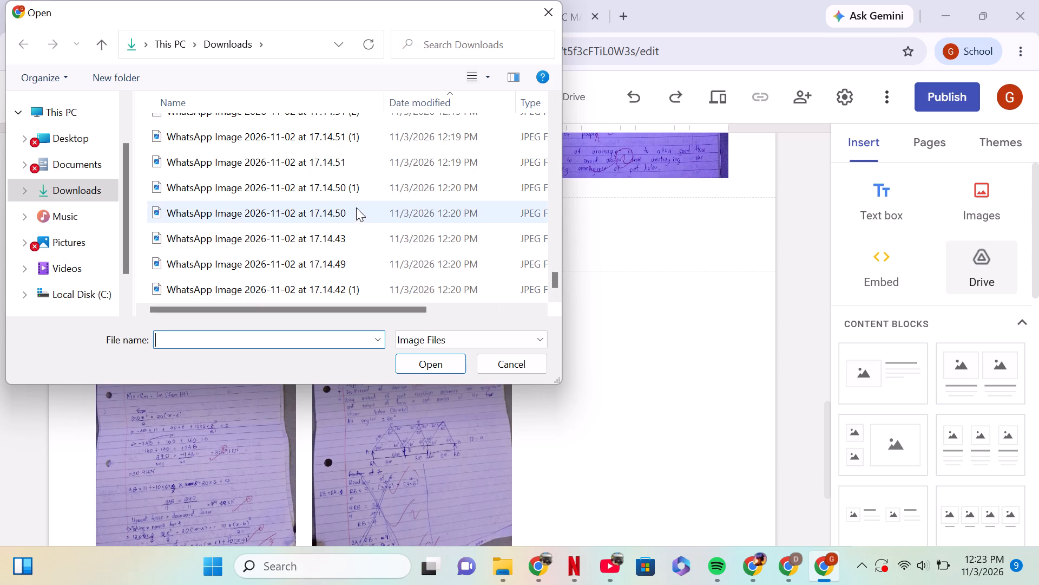
pyautogui.click(356, 165)
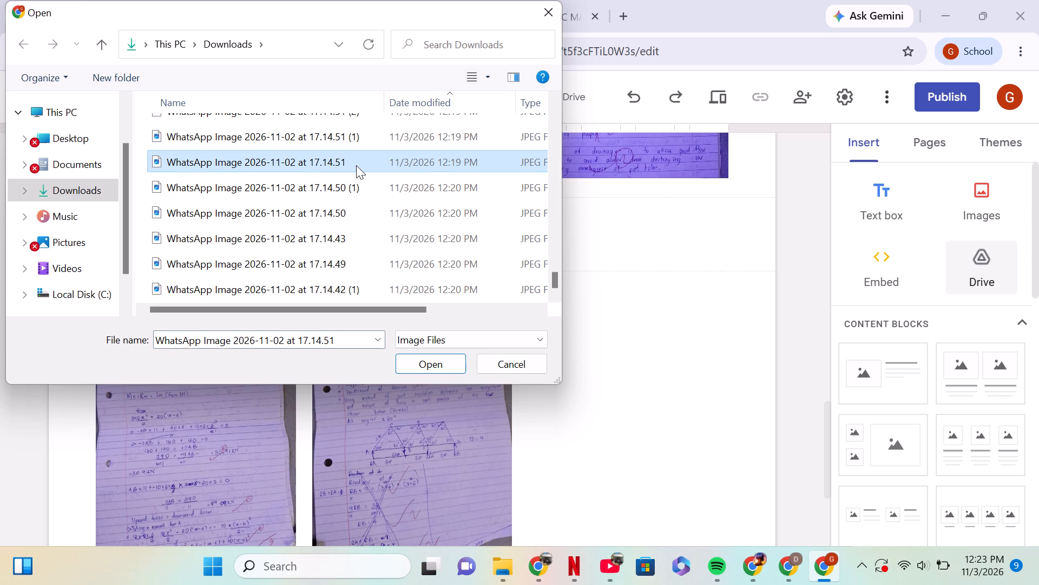
pyautogui.doubleClick(356, 165)
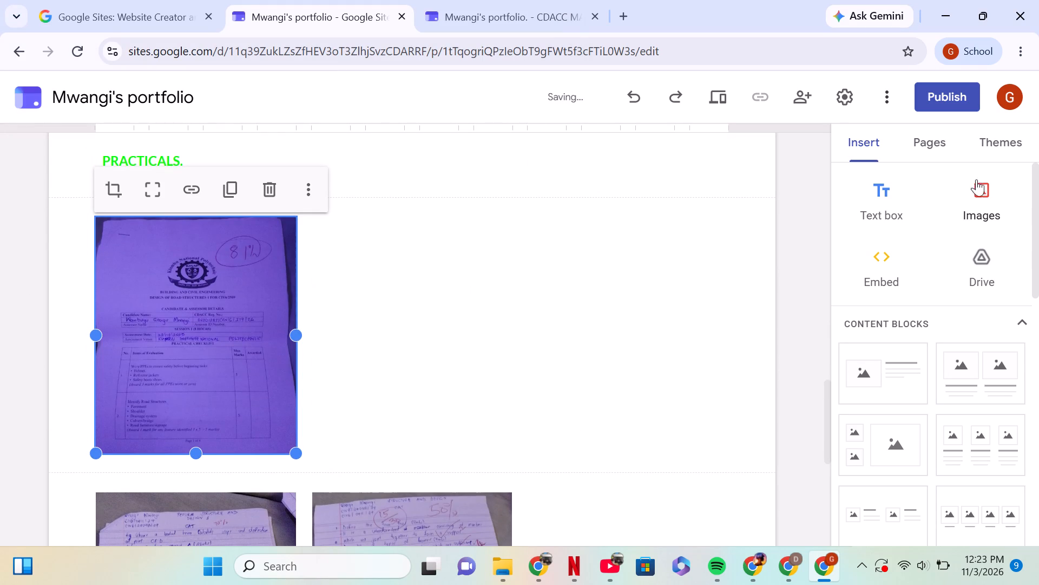
# Upload "WhatsApp Image 2026-11-02 at 17.14.51 (1)" and place it in the middle column beside the first PRACTICALS photo.
pyautogui.click(992, 180)
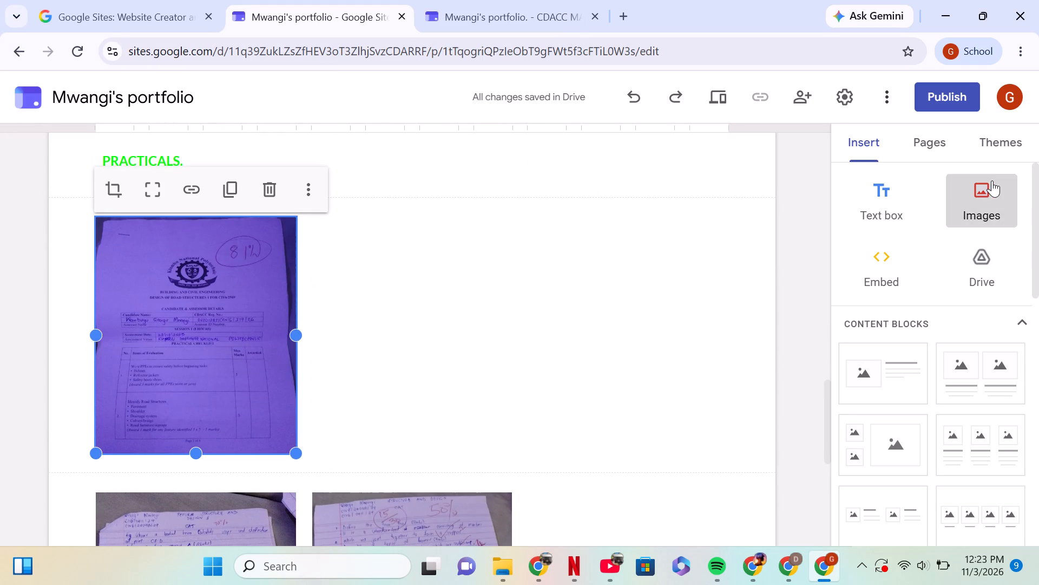
pyautogui.click(971, 256)
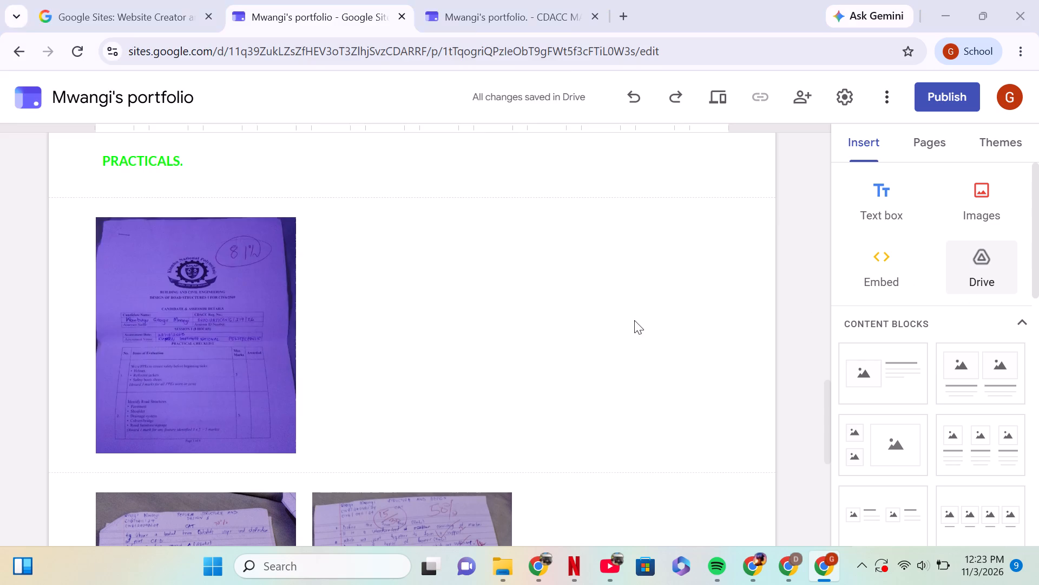
pyautogui.moveTo(555, 100); pyautogui.dragTo(552, 117)
pyautogui.moveTo(552, 117); pyautogui.dragTo(544, 305)
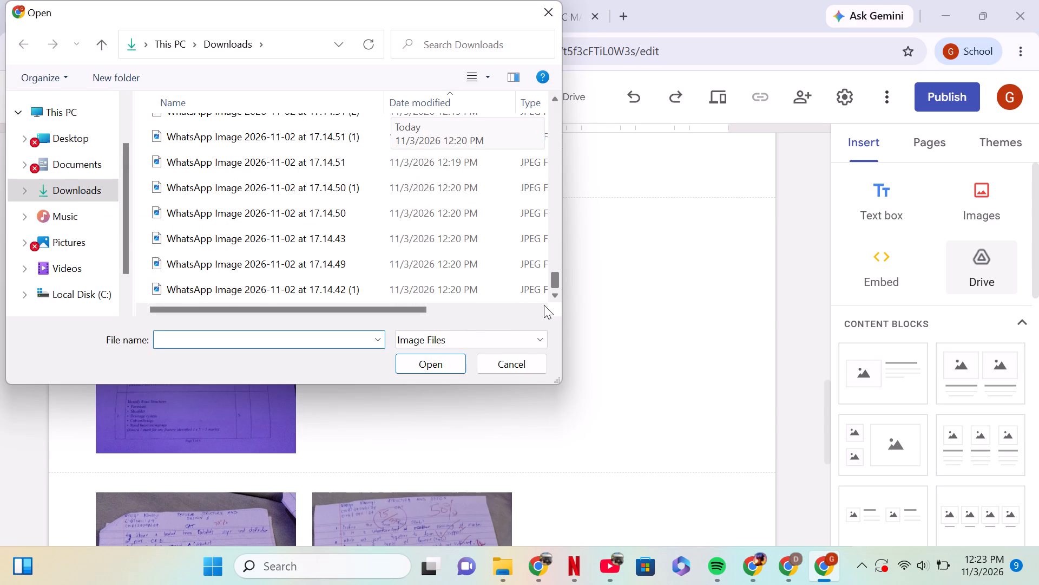
pyautogui.moveTo(544, 305); pyautogui.dragTo(543, 306)
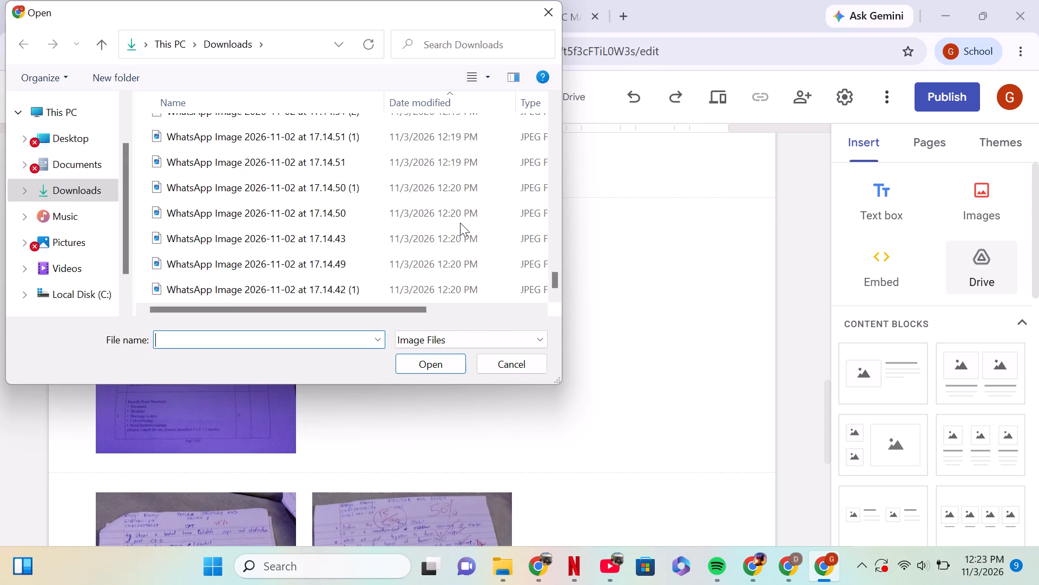
pyautogui.doubleClick(500, 140)
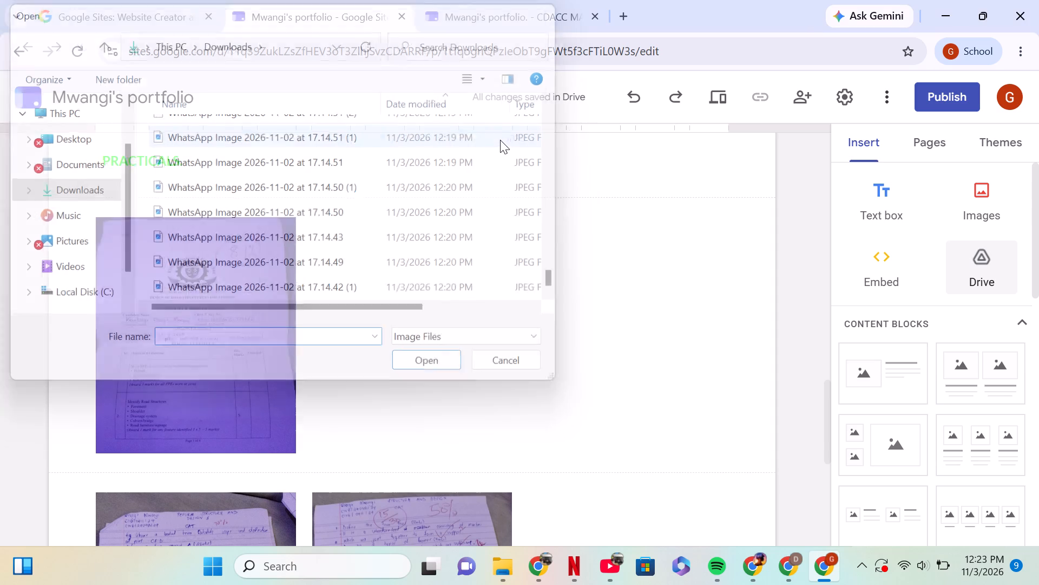
pyautogui.moveTo(201, 347); pyautogui.dragTo(456, 301)
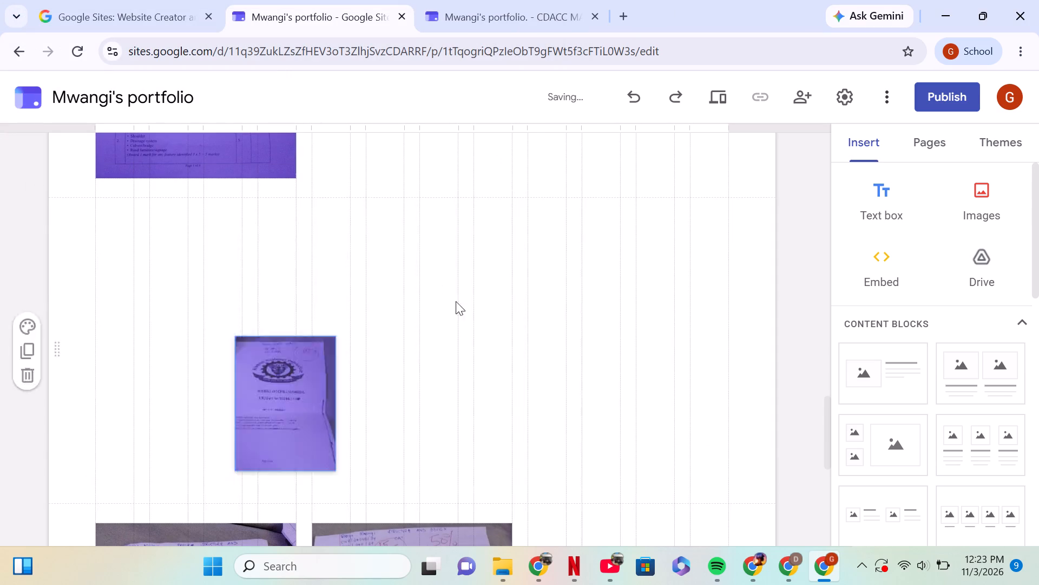
pyautogui.moveTo(456, 301); pyautogui.dragTo(422, 179)
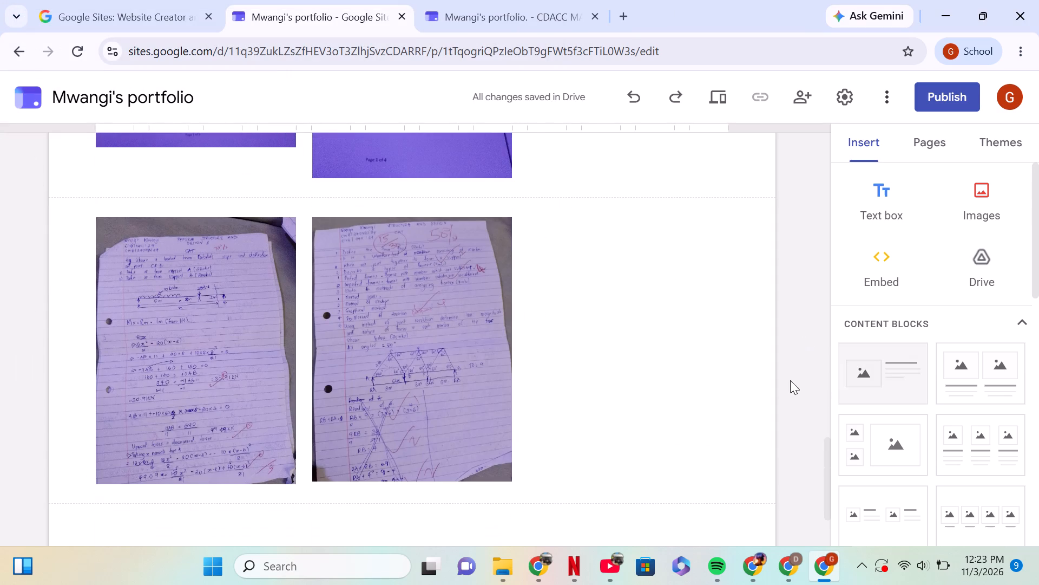
# Extend the bottom edge of the 81% practical photo to match the height of the neighbouring 88% photo.
pyautogui.moveTo(831, 484); pyautogui.dragTo(829, 439)
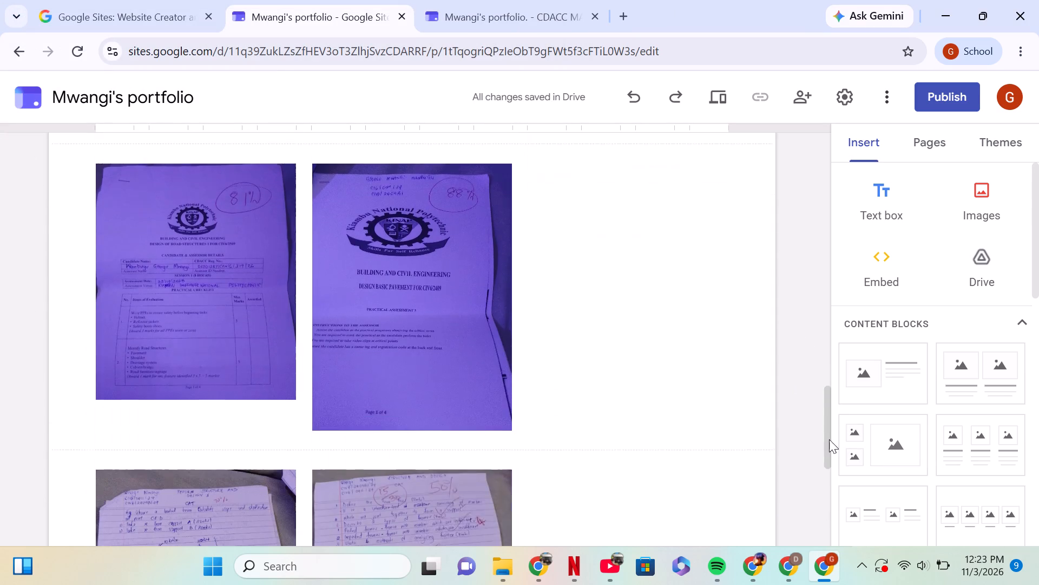
pyautogui.moveTo(829, 439); pyautogui.dragTo(831, 414)
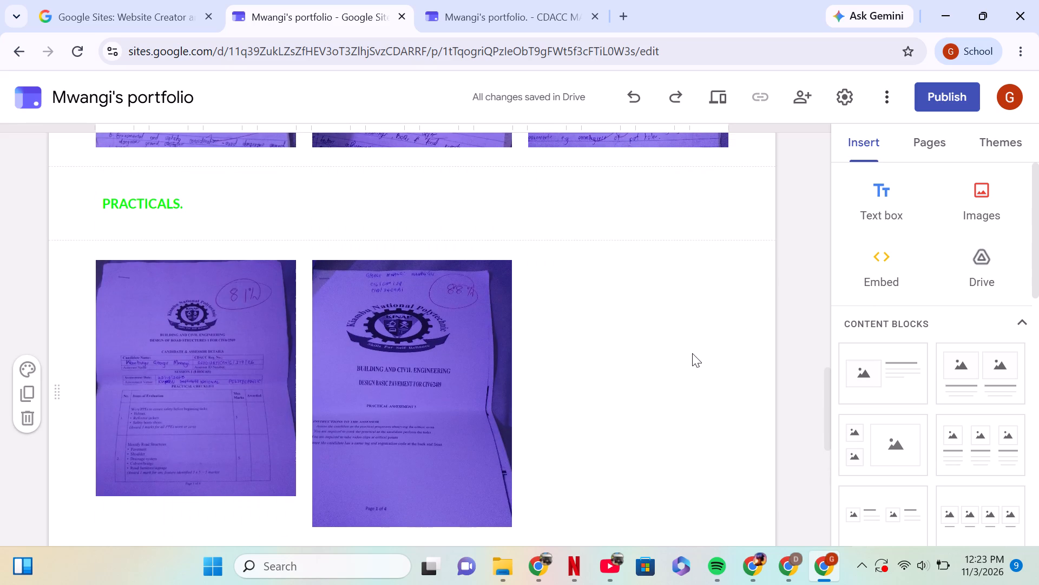
pyautogui.click(241, 446)
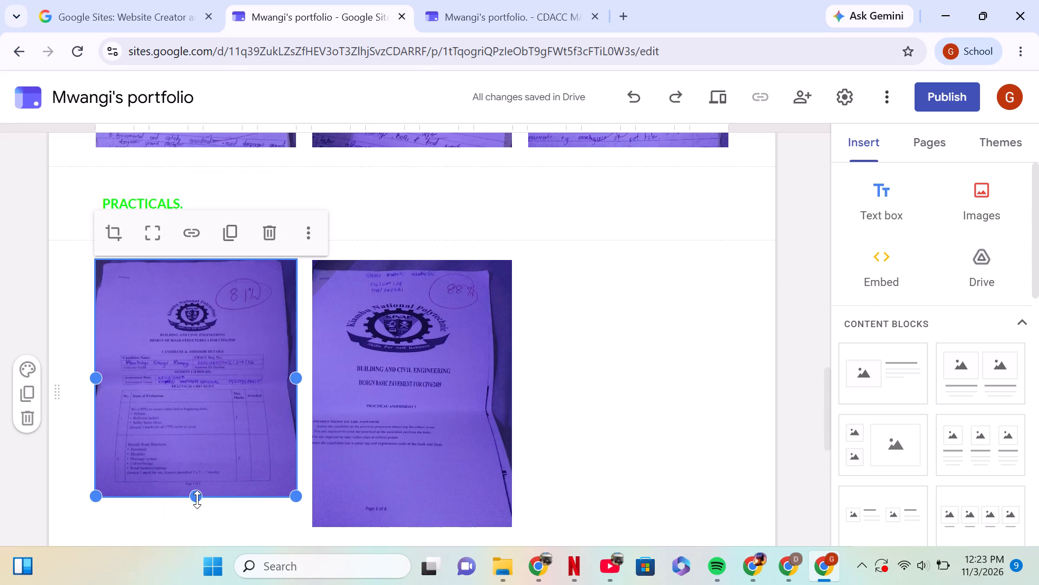
pyautogui.moveTo(197, 499); pyautogui.dragTo(197, 522)
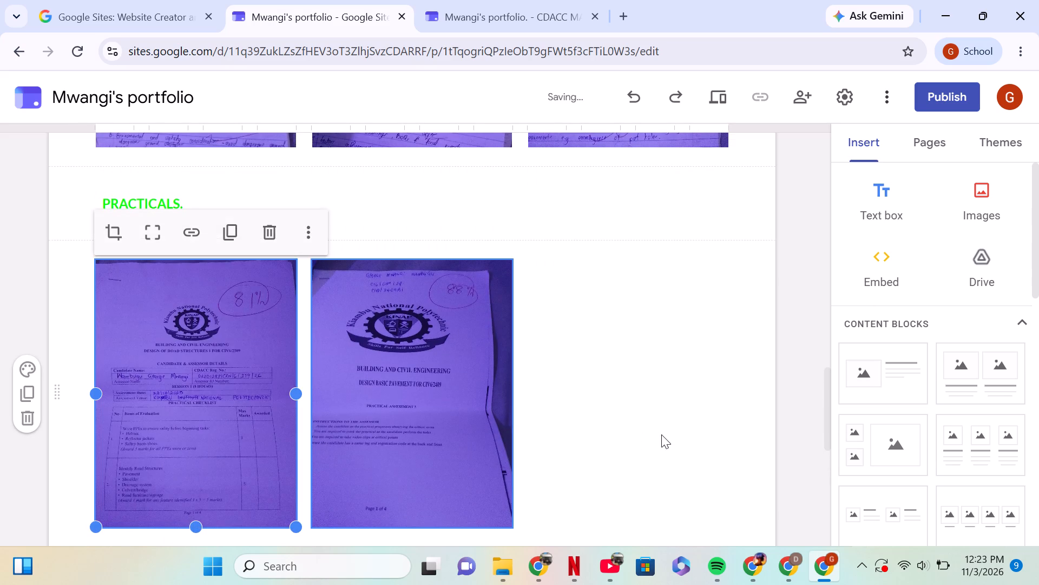
pyautogui.click(661, 434)
# Upload "WhatsApp Image 2026-11-02 at 17.14.51 (1)" again and place it in the third column of the new row below PRACTICALS.
pyautogui.click(428, 369)
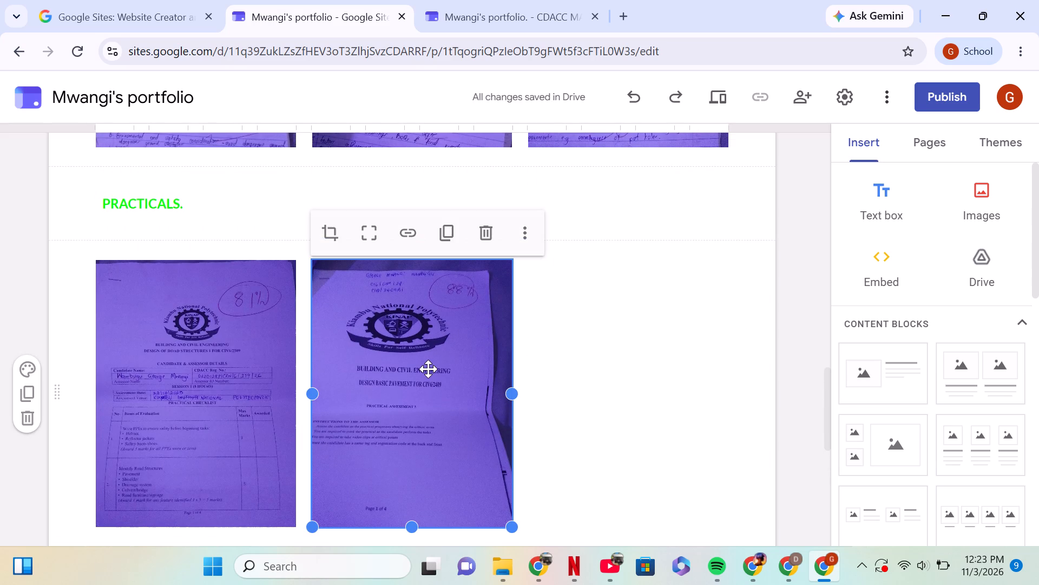
pyautogui.click(977, 192)
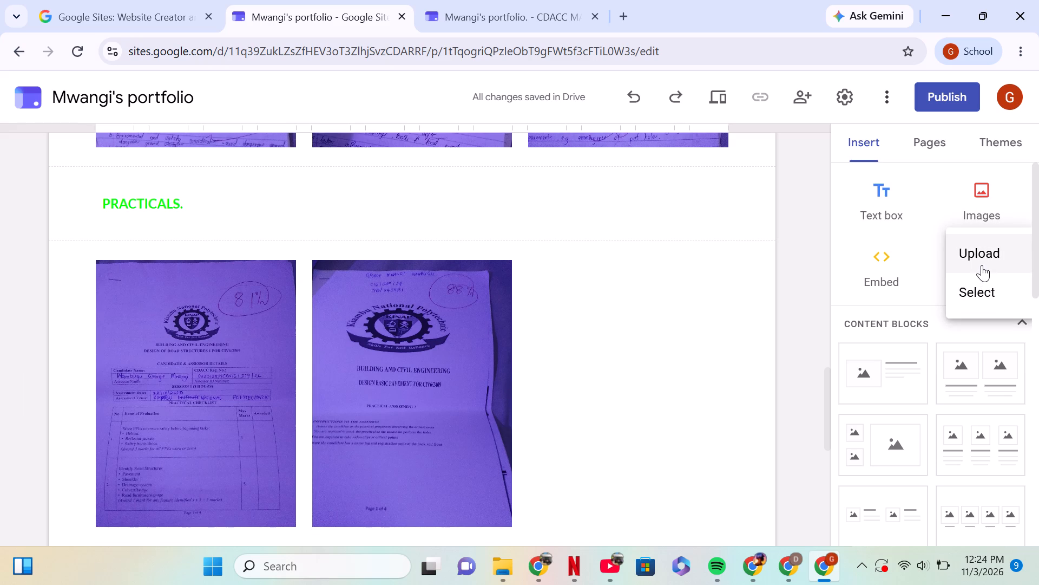
pyautogui.click(982, 265)
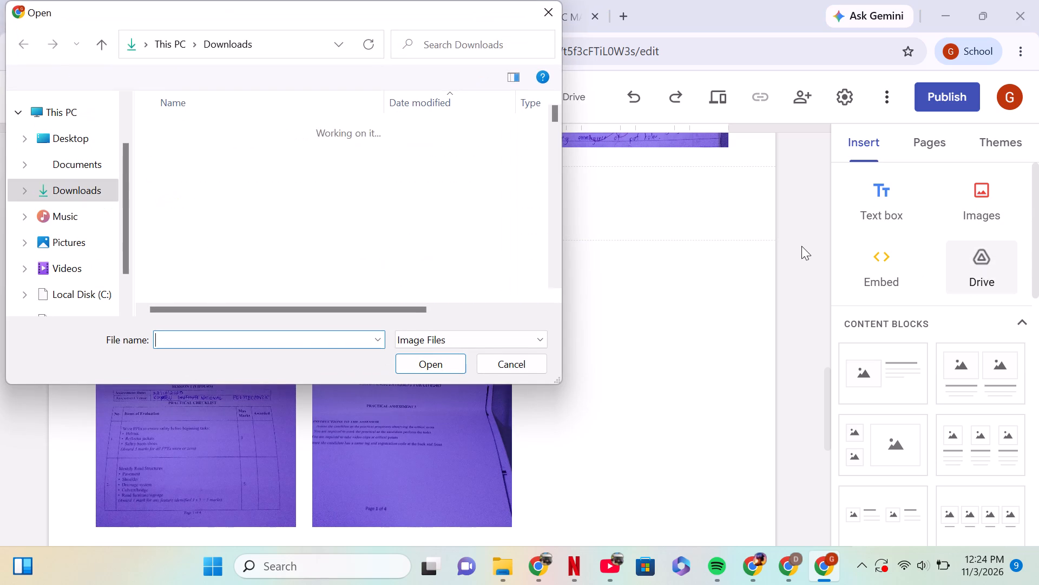
pyautogui.moveTo(554, 118); pyautogui.dragTo(558, 326)
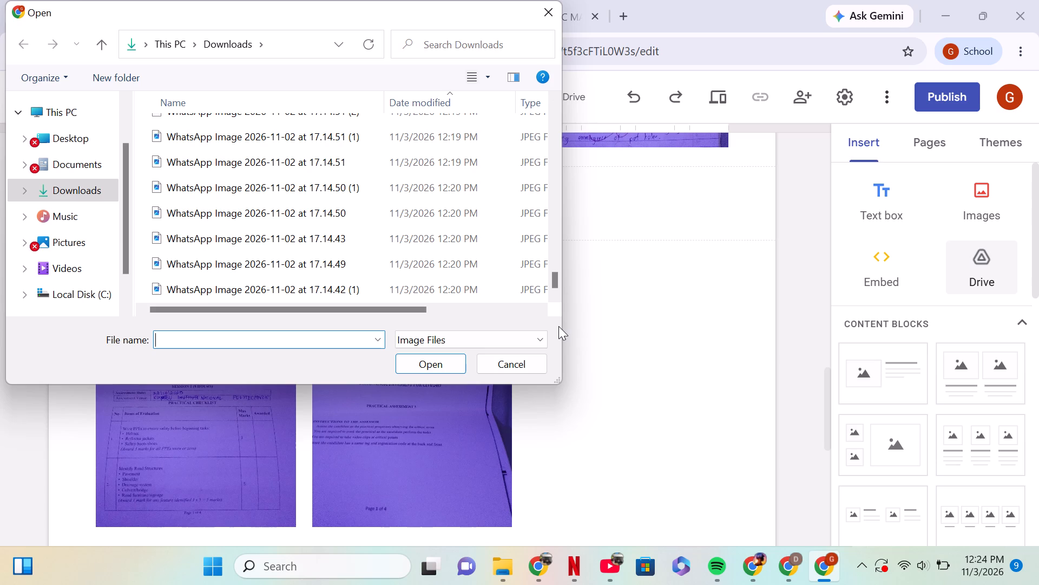
pyautogui.click(555, 277)
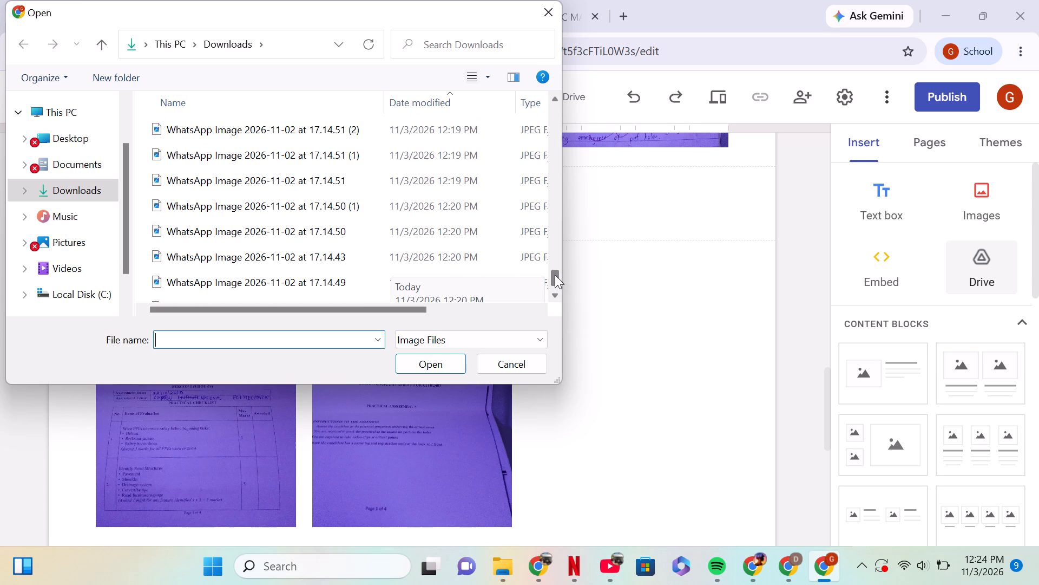
pyautogui.doubleClick(365, 158)
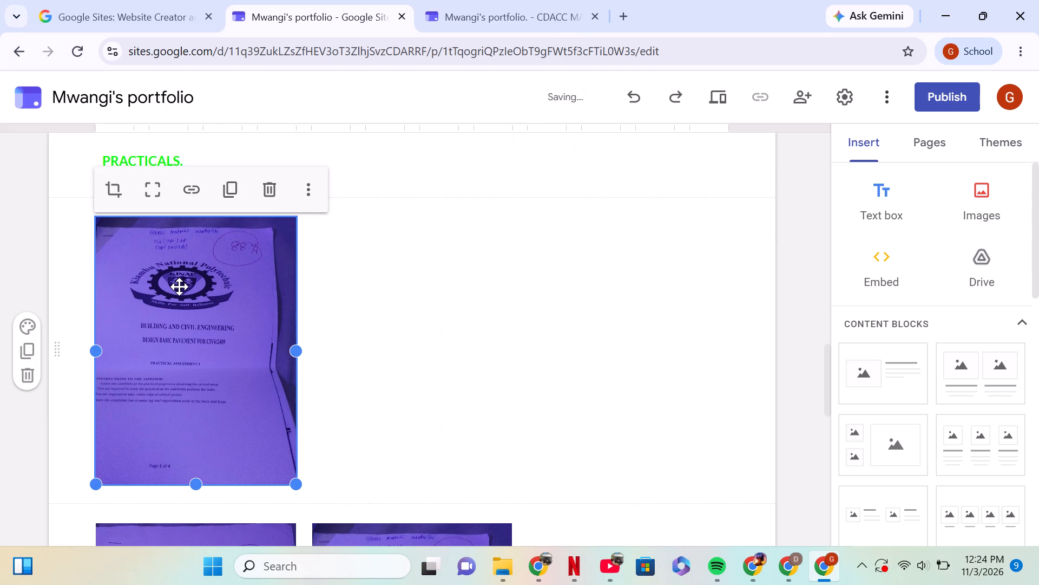
pyautogui.moveTo(179, 287); pyautogui.dragTo(633, 303)
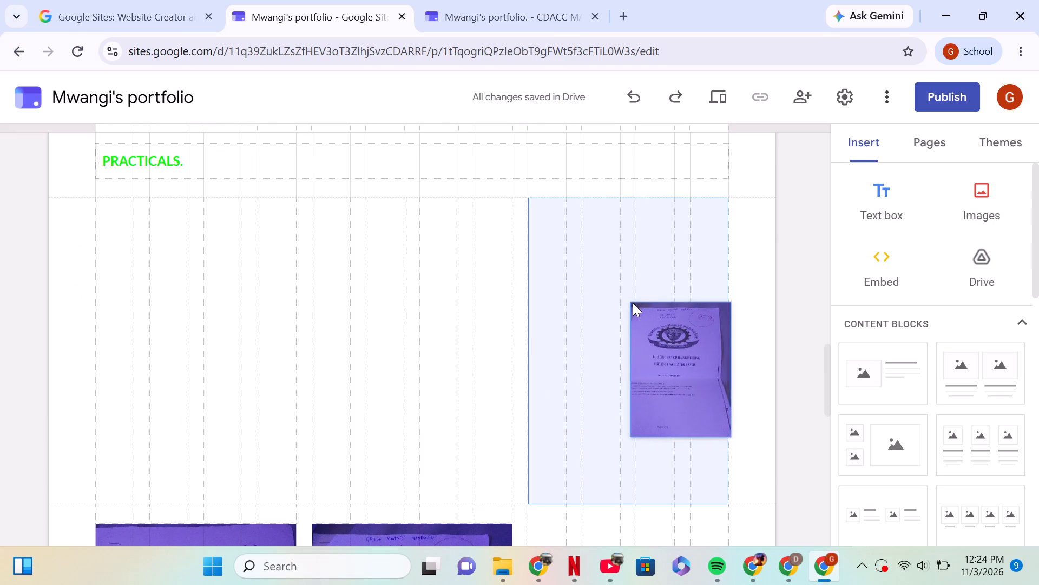
pyautogui.moveTo(633, 303); pyautogui.dragTo(638, 303)
# Move the 88% and 81% practical photos from the lower row up into the second and first columns of the new row.
pyautogui.moveTo(369, 533); pyautogui.dragTo(377, 312)
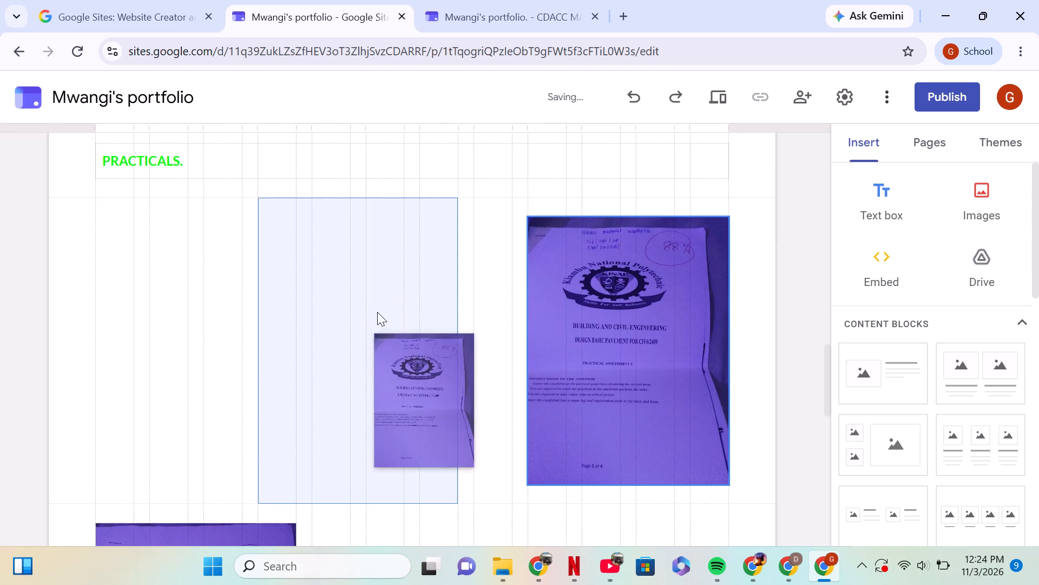
pyautogui.moveTo(377, 312); pyautogui.dragTo(379, 298)
pyautogui.moveTo(202, 532); pyautogui.dragTo(153, 466)
pyautogui.moveTo(323, 401); pyautogui.dragTo(417, 340)
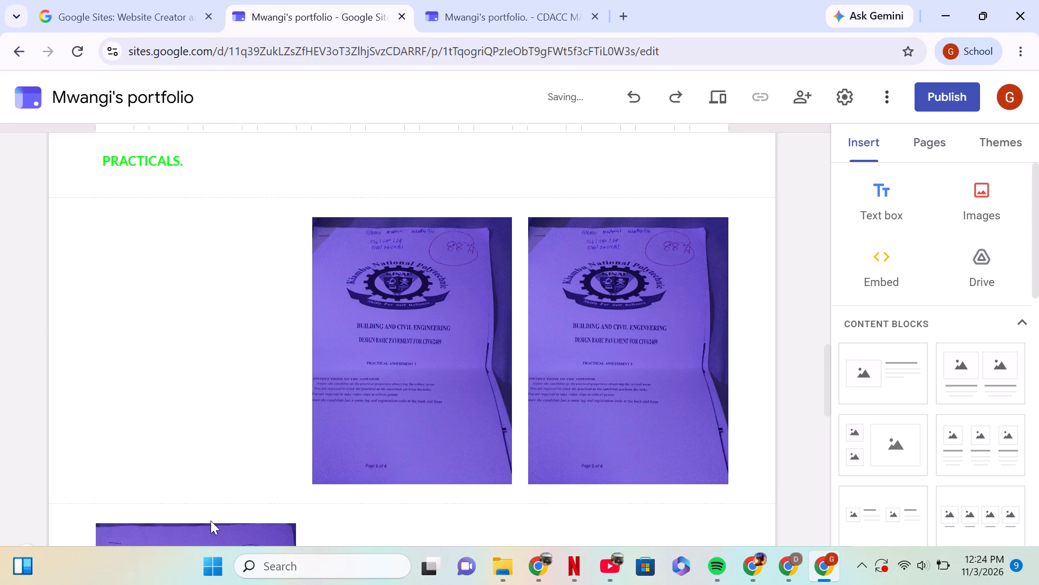
# Move the road structures practical checklist photo up into the empty first column beside the two pavement practical sheets.
pyautogui.moveTo(208, 526); pyautogui.dragTo(184, 439)
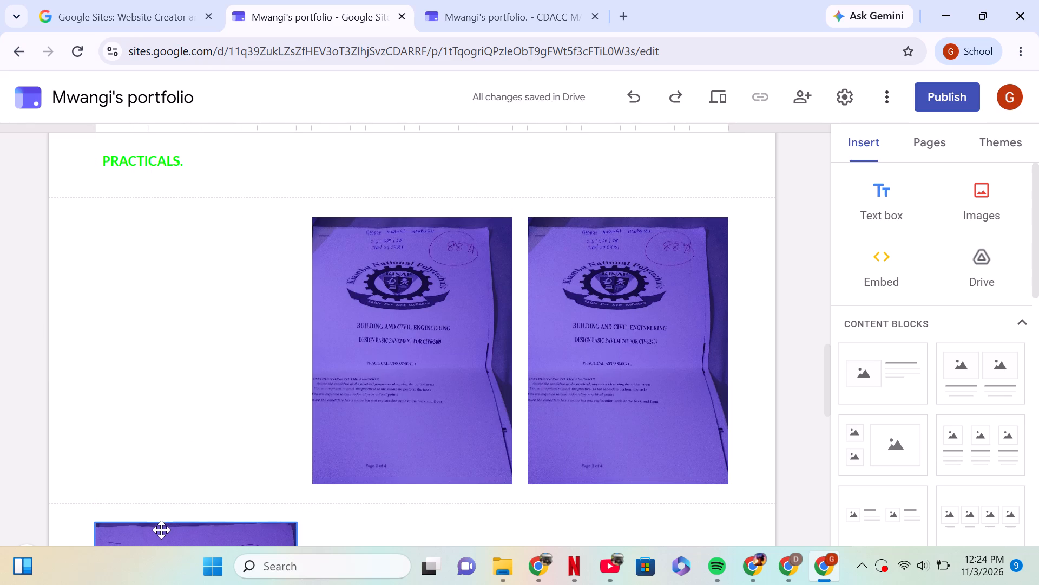
pyautogui.moveTo(161, 532); pyautogui.dragTo(144, 444)
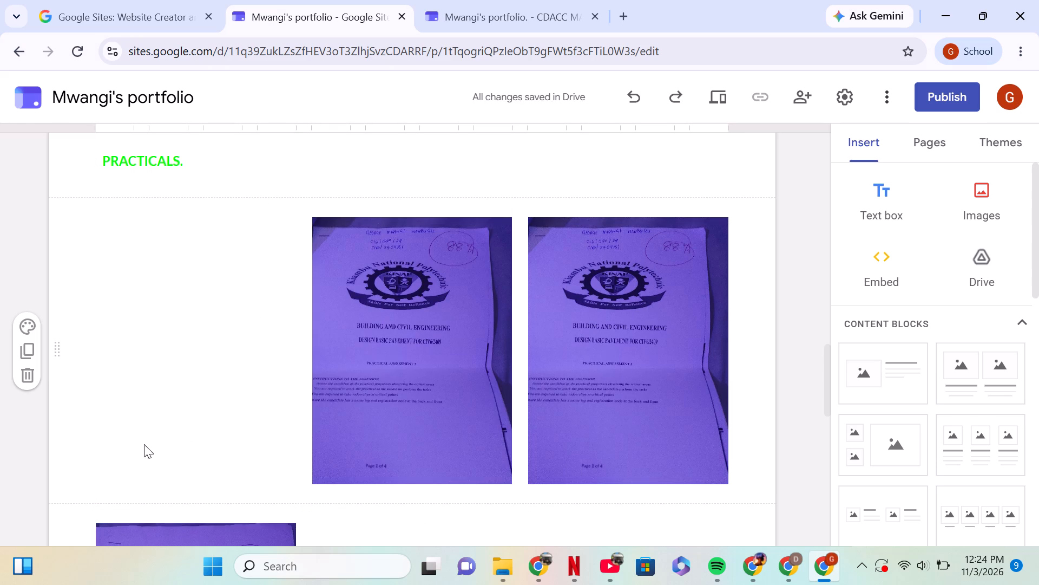
pyautogui.moveTo(144, 444); pyautogui.dragTo(146, 432)
pyautogui.moveTo(828, 383); pyautogui.dragTo(828, 386)
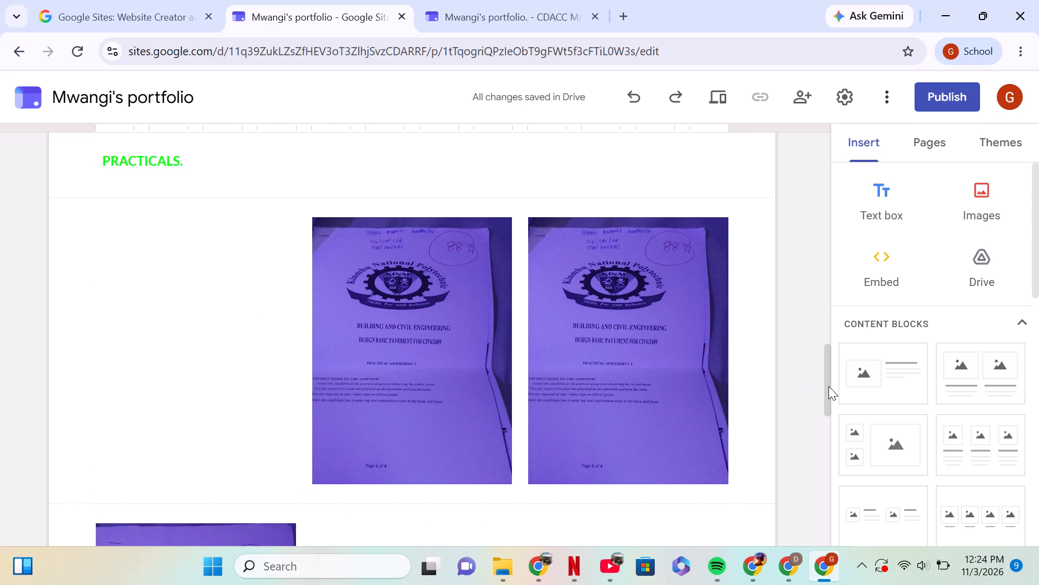
pyautogui.moveTo(828, 386); pyautogui.dragTo(828, 391)
pyautogui.moveTo(201, 534); pyautogui.dragTo(203, 372)
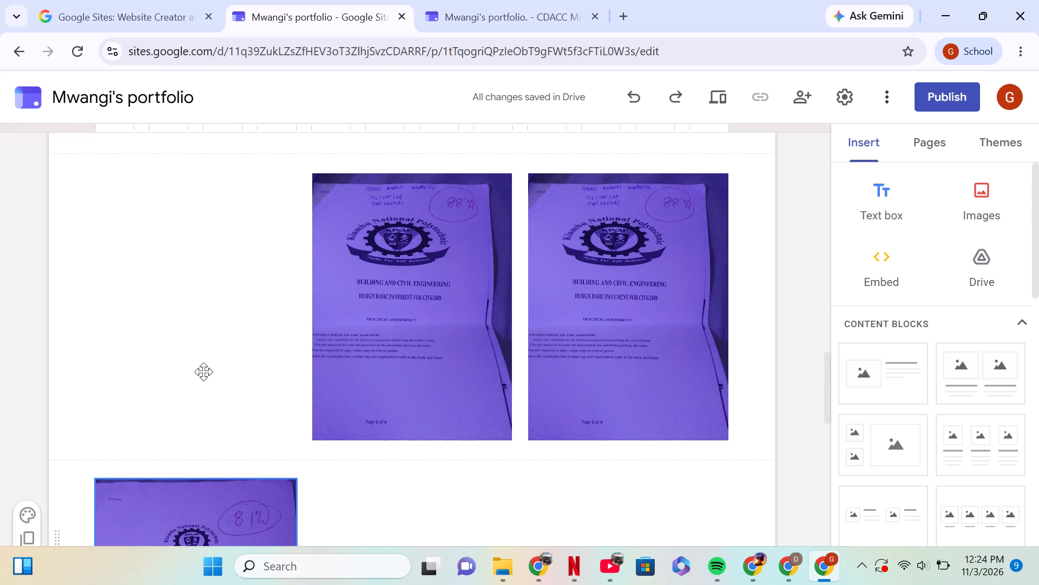
pyautogui.moveTo(203, 372); pyautogui.dragTo(189, 285)
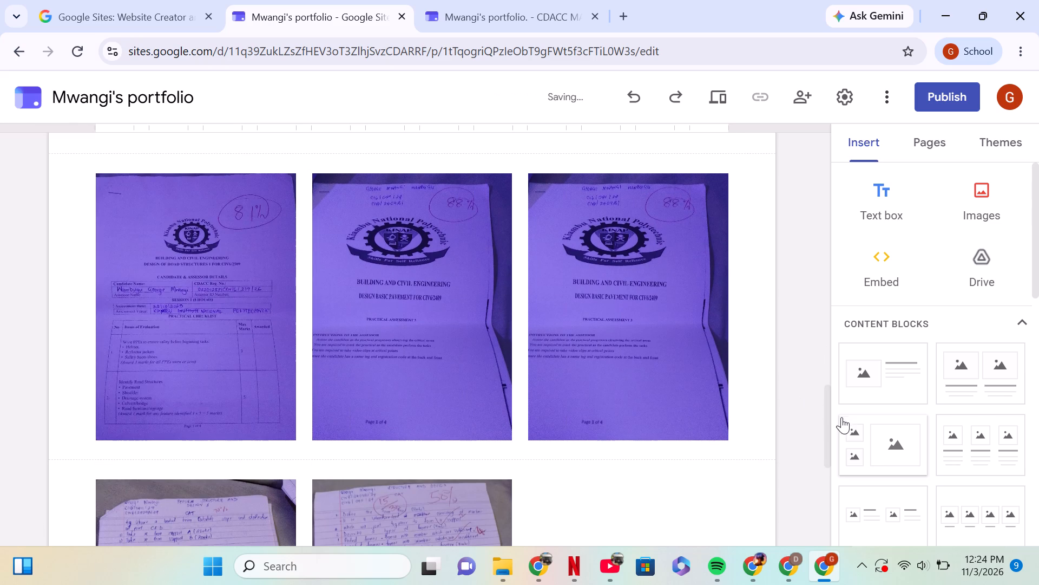
# Add a text box below the row of practical sheets and start its unit heading with the number "3.".
pyautogui.click(735, 375)
pyautogui.click(877, 194)
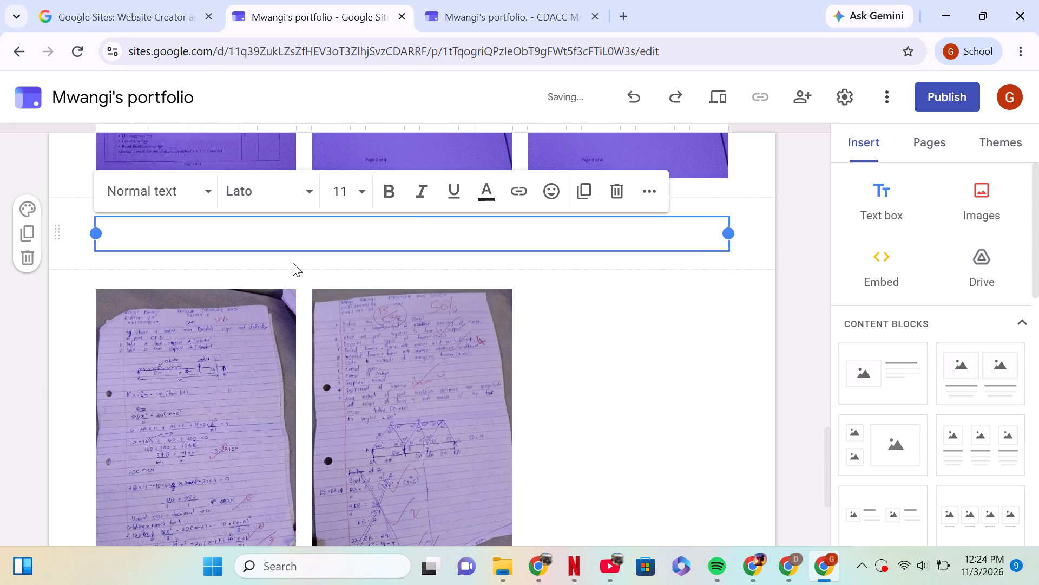
pyautogui.write('3,')
pyautogui.press('BackSpace')
pyautogui.write('.')
pyautogui.press('space')
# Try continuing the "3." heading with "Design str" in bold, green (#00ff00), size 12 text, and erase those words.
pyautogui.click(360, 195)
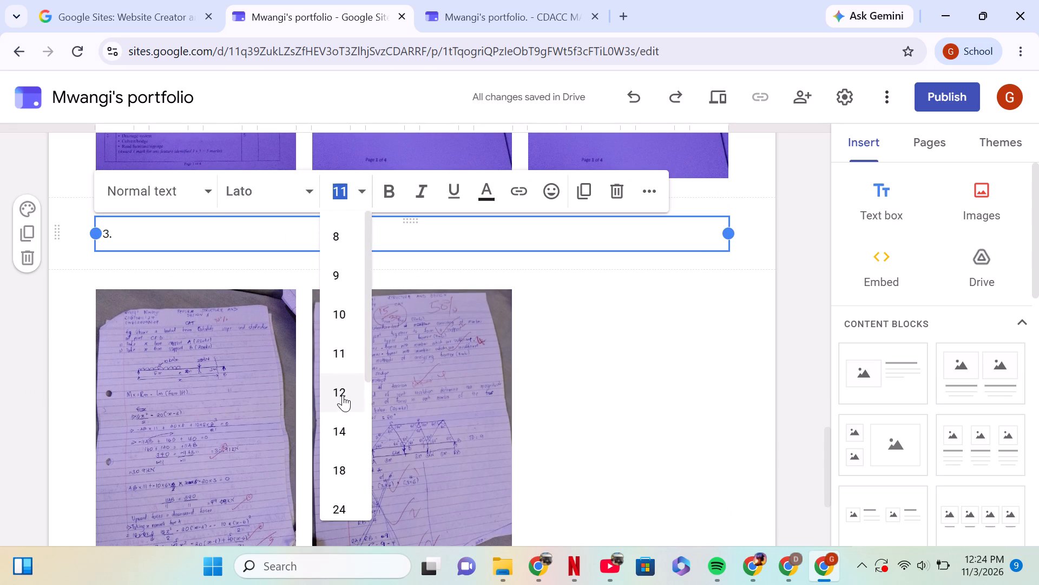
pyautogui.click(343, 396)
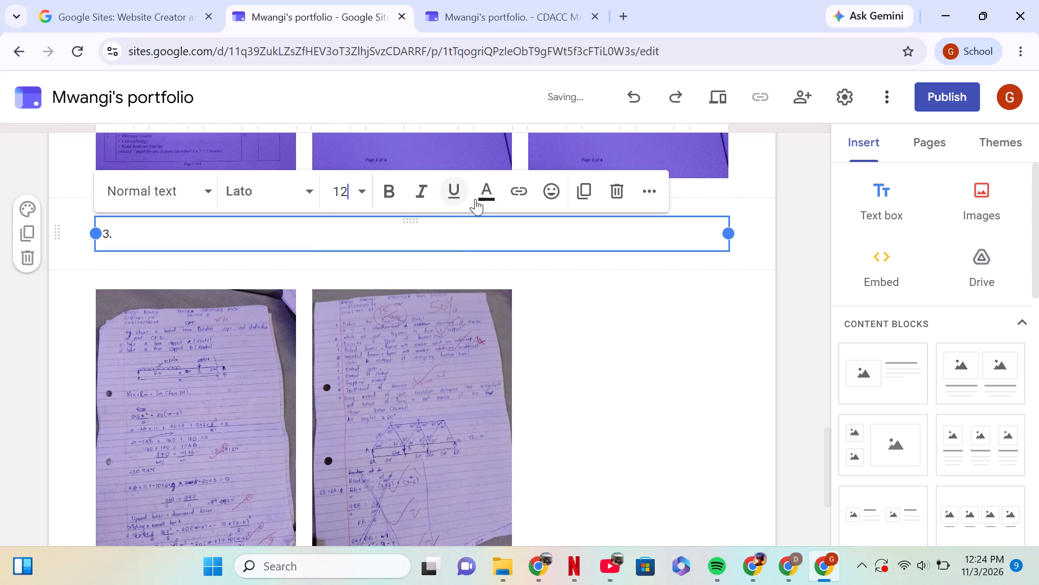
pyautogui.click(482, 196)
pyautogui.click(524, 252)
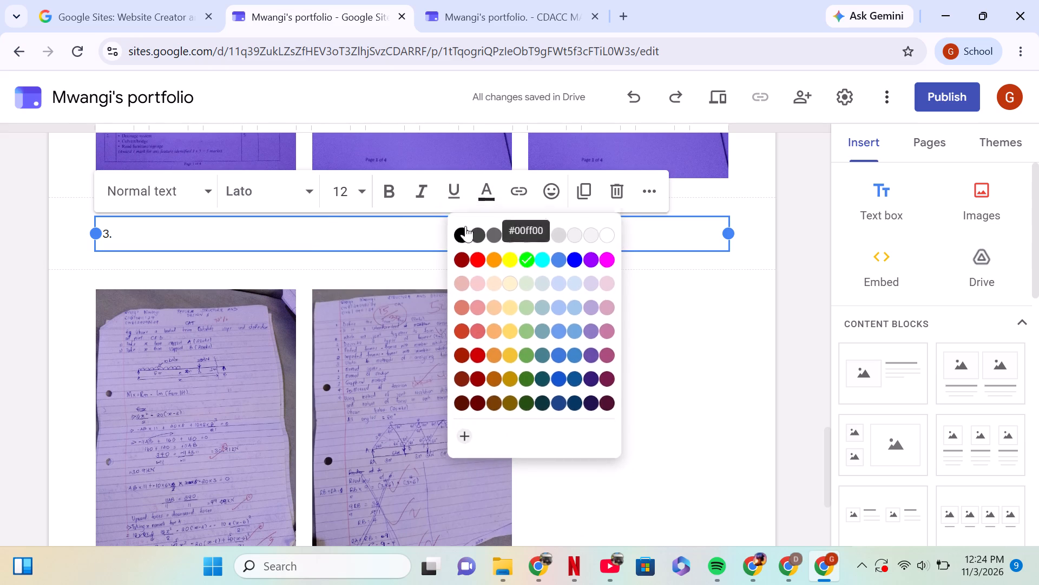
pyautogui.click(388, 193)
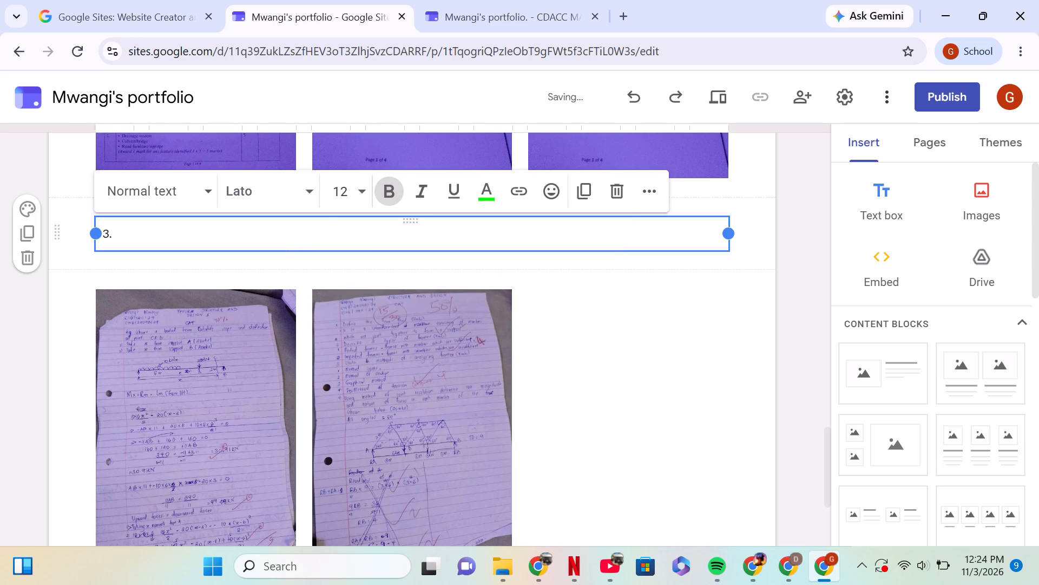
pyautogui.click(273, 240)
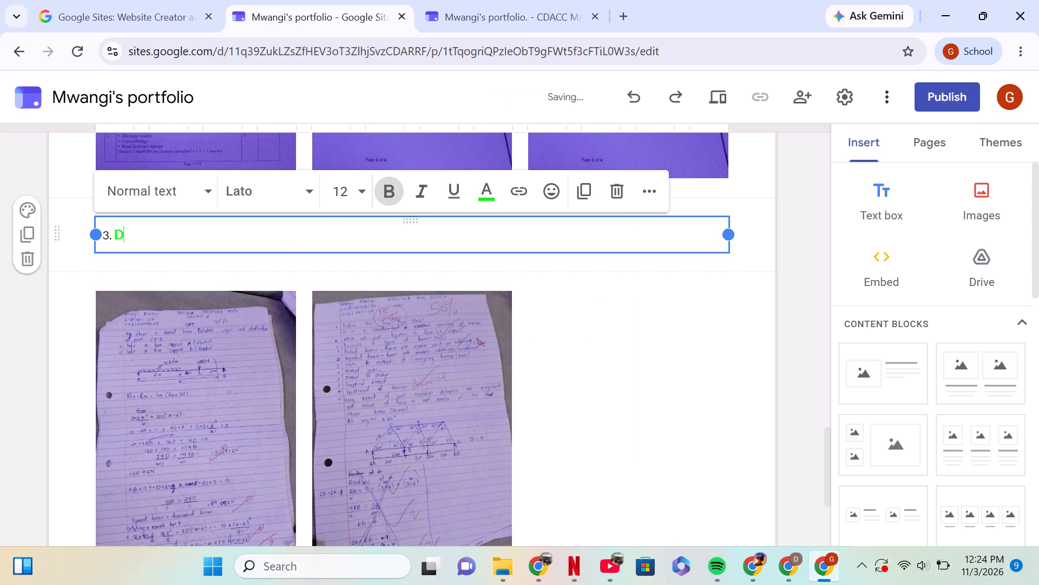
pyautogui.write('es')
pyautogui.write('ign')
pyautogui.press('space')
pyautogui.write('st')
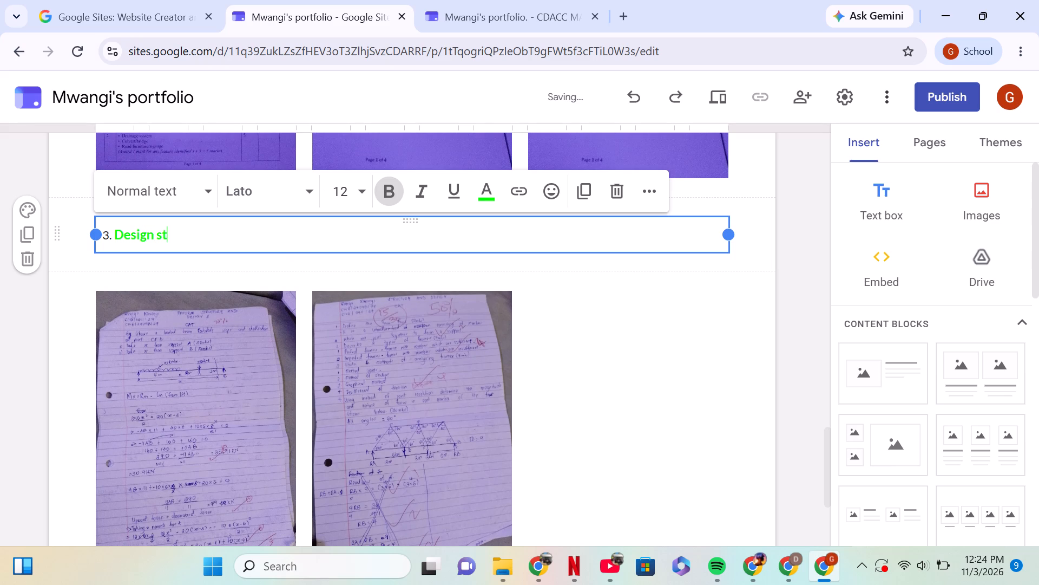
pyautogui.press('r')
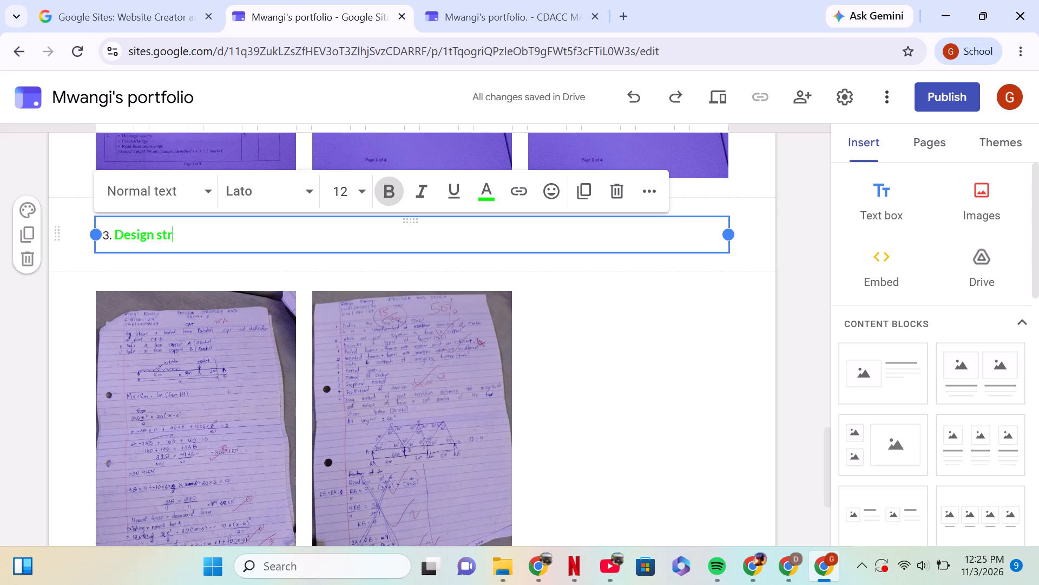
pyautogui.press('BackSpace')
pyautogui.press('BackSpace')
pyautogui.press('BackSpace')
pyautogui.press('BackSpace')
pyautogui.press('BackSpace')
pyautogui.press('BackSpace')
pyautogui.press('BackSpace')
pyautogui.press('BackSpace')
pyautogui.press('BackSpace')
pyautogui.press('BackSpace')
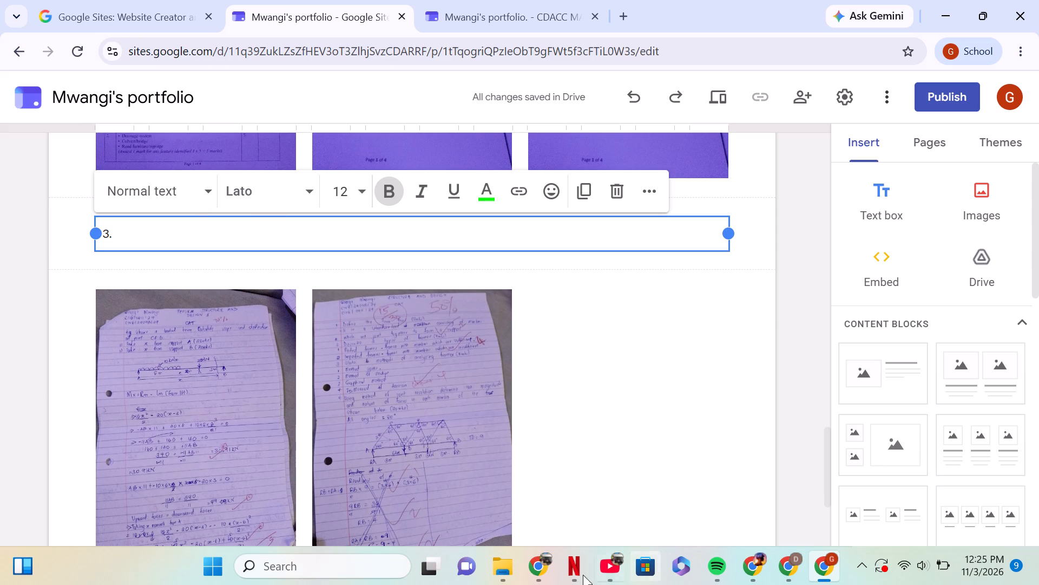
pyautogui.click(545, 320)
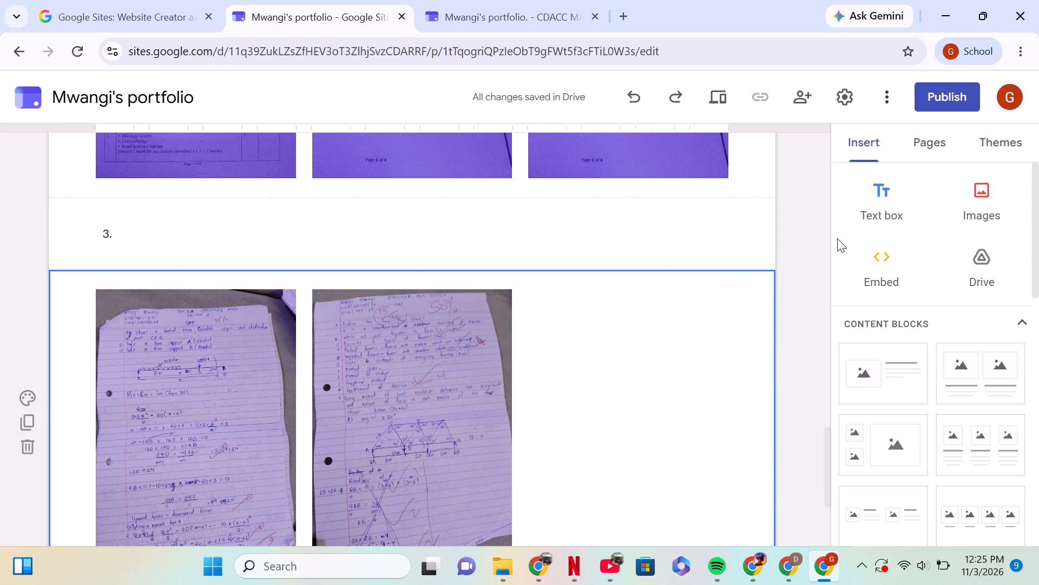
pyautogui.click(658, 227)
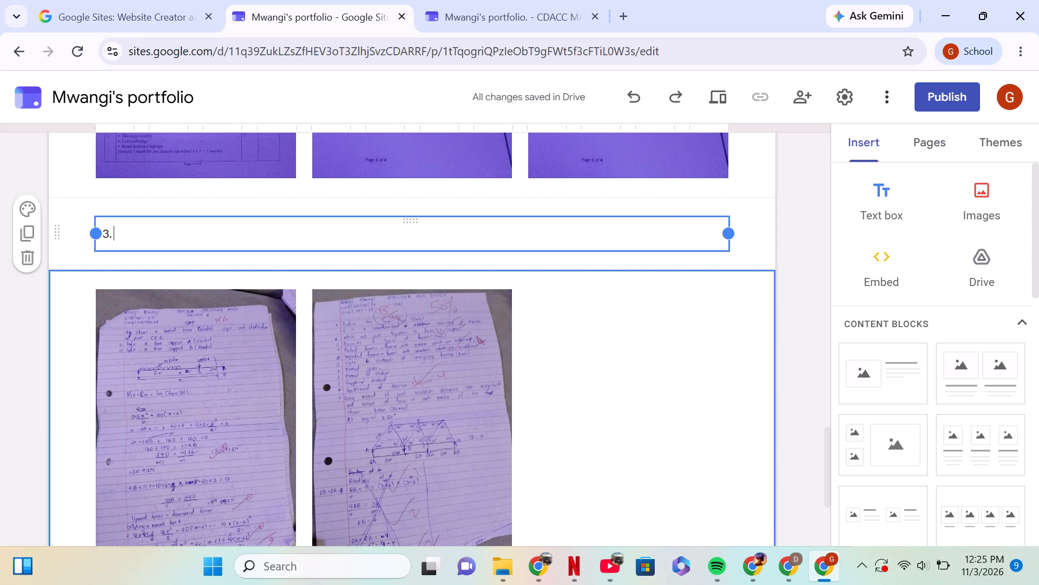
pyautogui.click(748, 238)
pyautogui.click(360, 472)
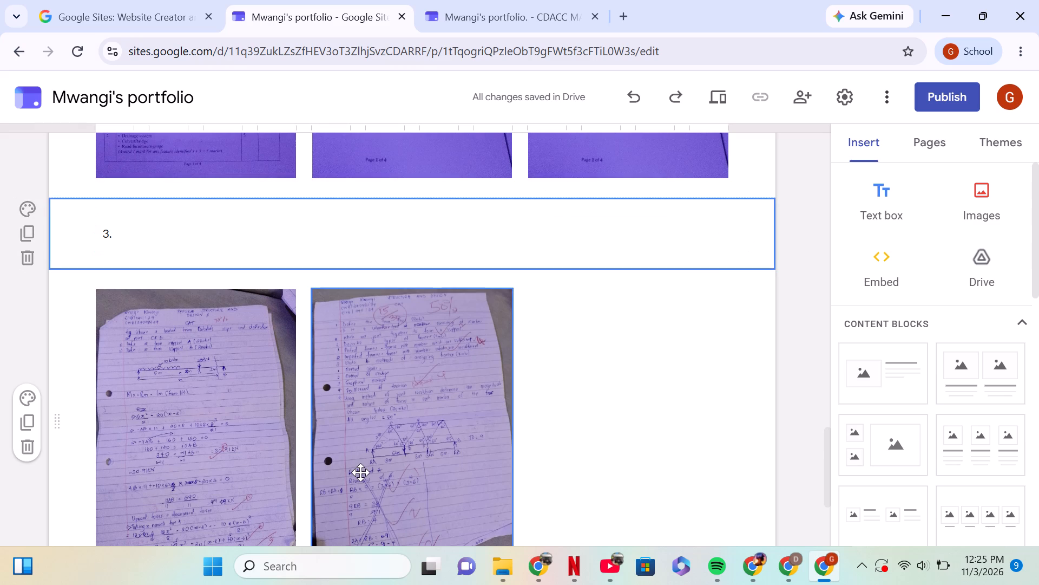
# Upload "WhatsApp Image 2026-11-02 at 17.14.42" and place it in the third column of a new row directly below the "3." heading.
pyautogui.click(957, 204)
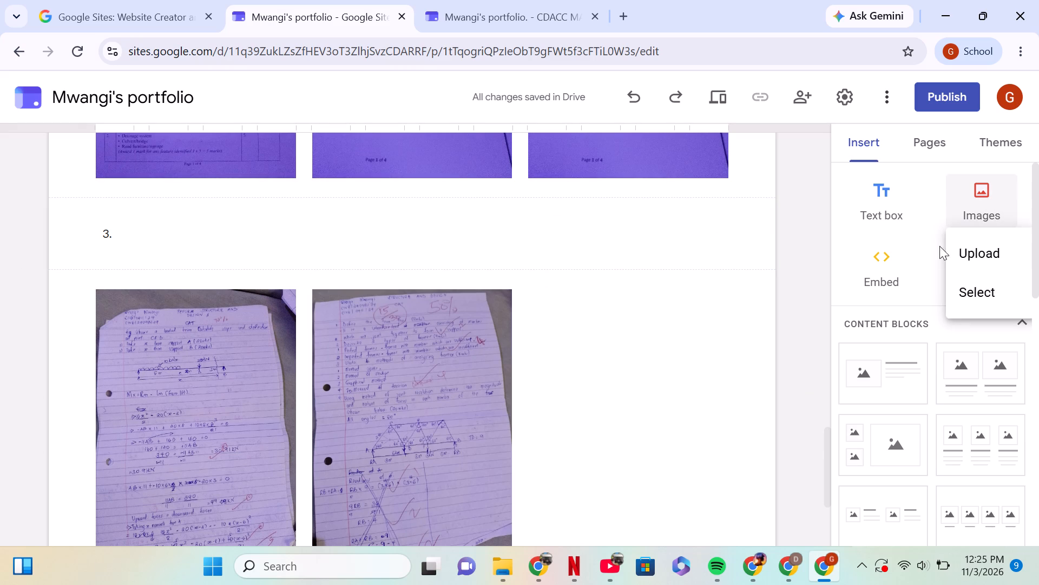
pyautogui.click(964, 251)
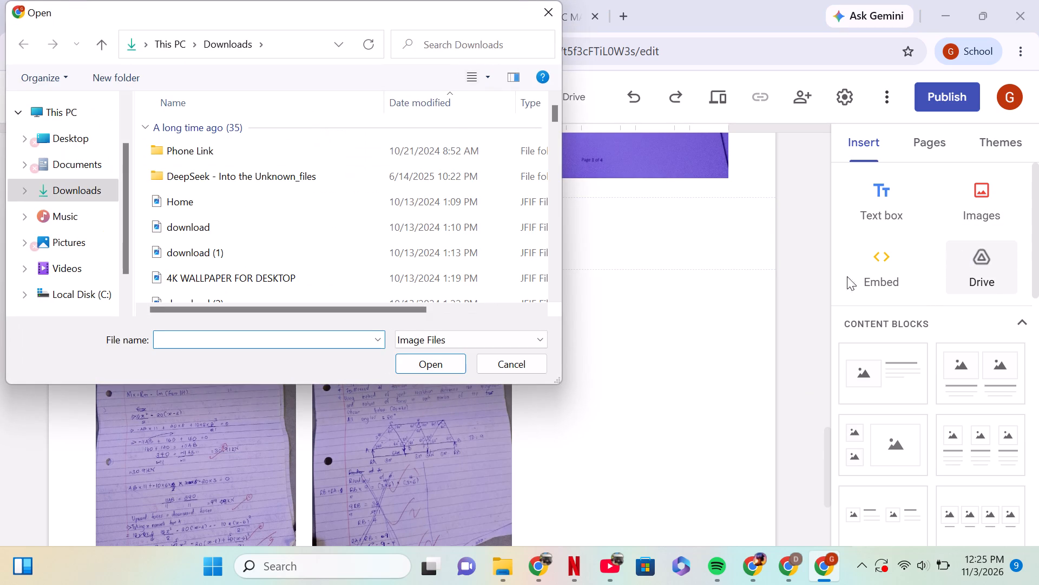
pyautogui.moveTo(556, 118); pyautogui.dragTo(558, 255)
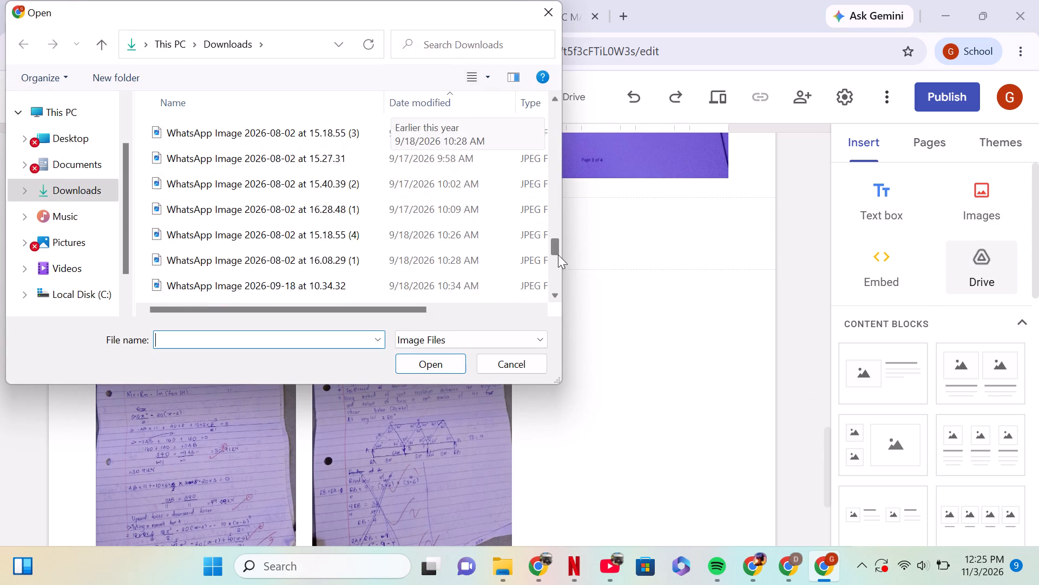
pyautogui.moveTo(558, 255); pyautogui.dragTo(558, 288)
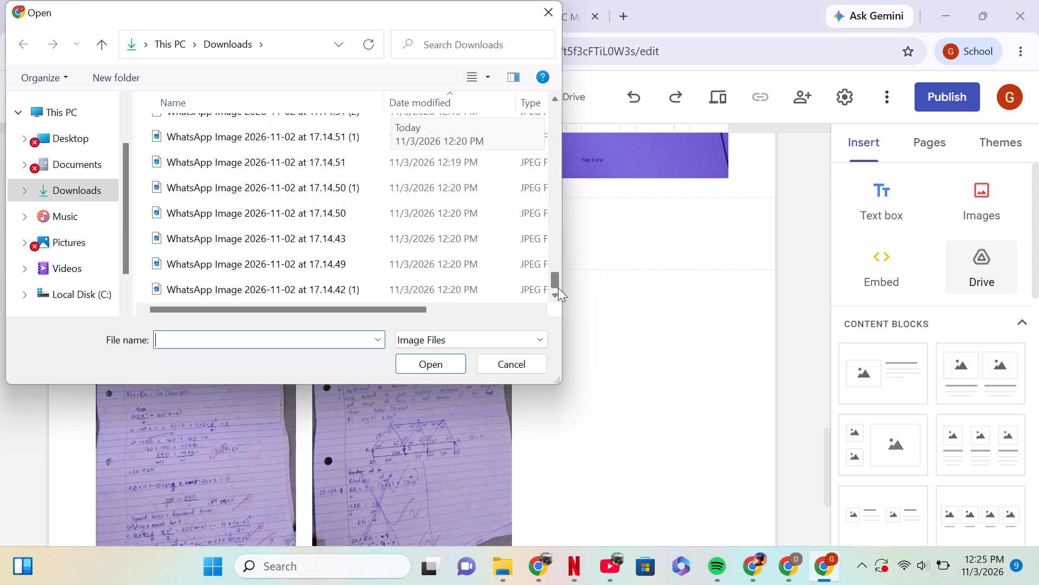
pyautogui.moveTo(558, 288); pyautogui.dragTo(557, 282)
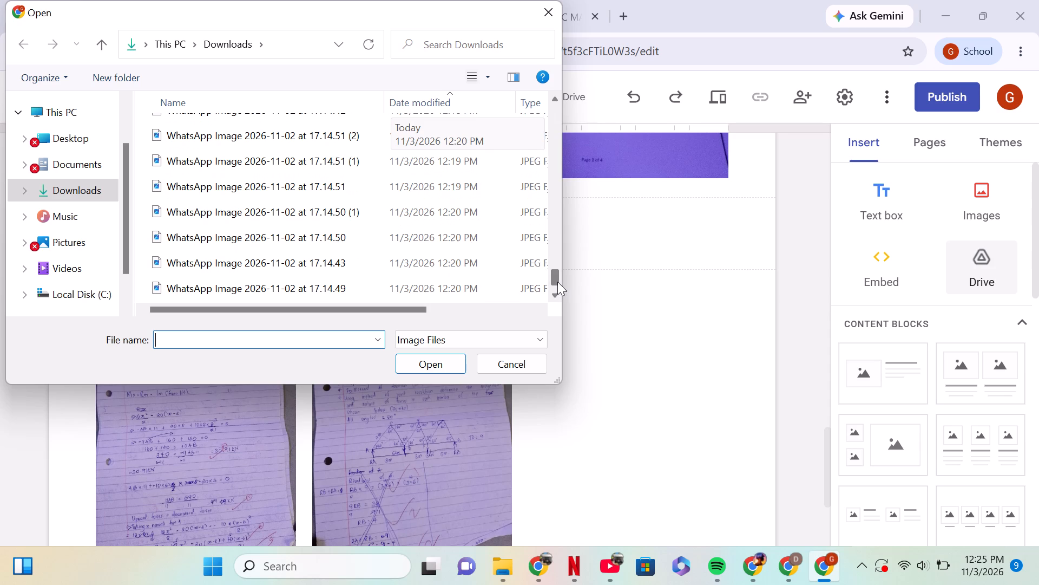
pyautogui.moveTo(557, 282); pyautogui.dragTo(557, 279)
pyautogui.doubleClick(251, 132)
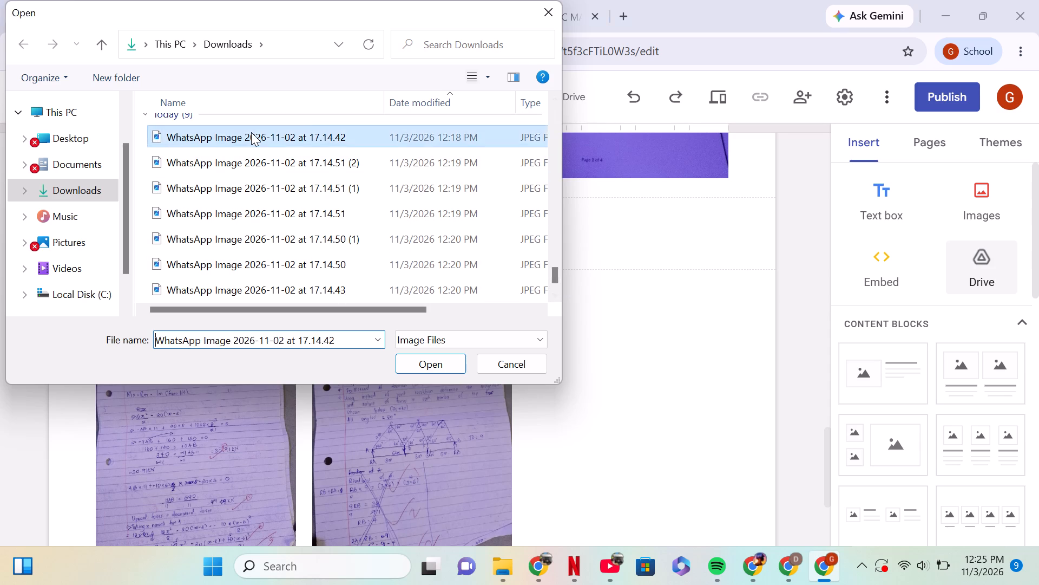
pyautogui.moveTo(192, 275); pyautogui.dragTo(626, 271)
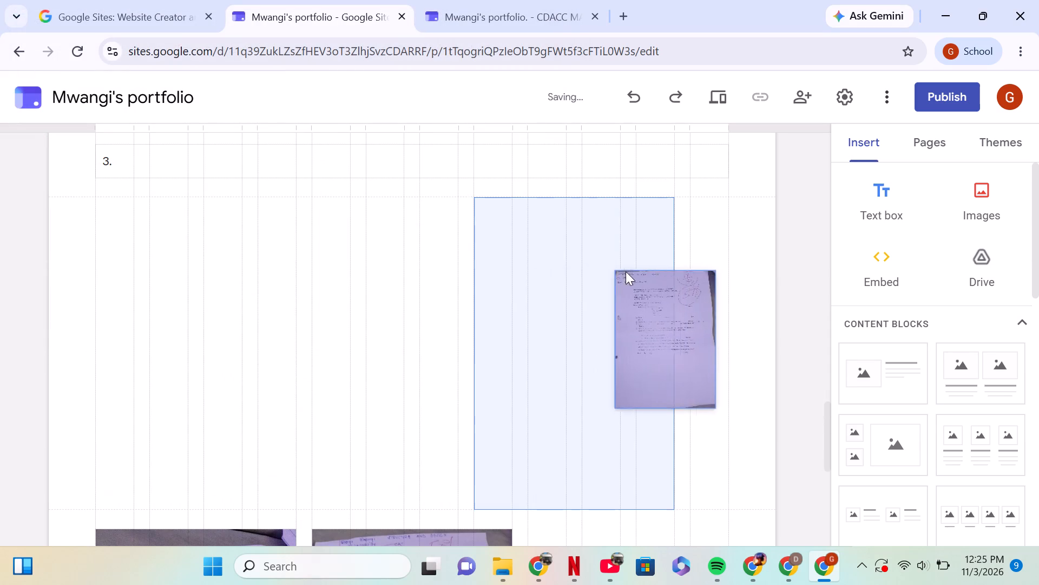
pyautogui.moveTo(626, 271); pyautogui.dragTo(656, 277)
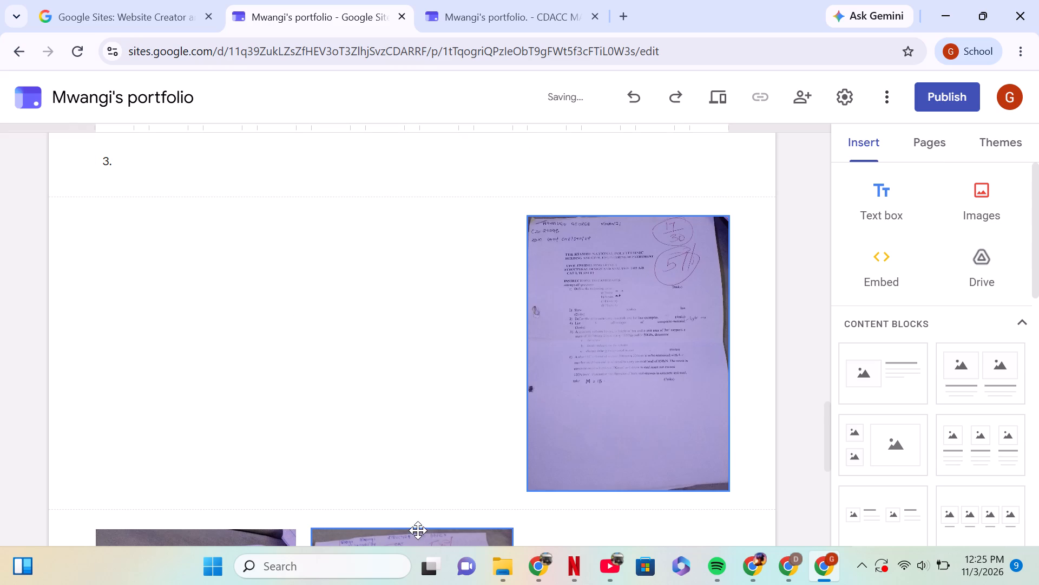
# Move the two handwritten structures answer-sheet photos up into the first and second columns beside the newly uploaded photo.
pyautogui.moveTo(418, 534); pyautogui.dragTo(418, 385)
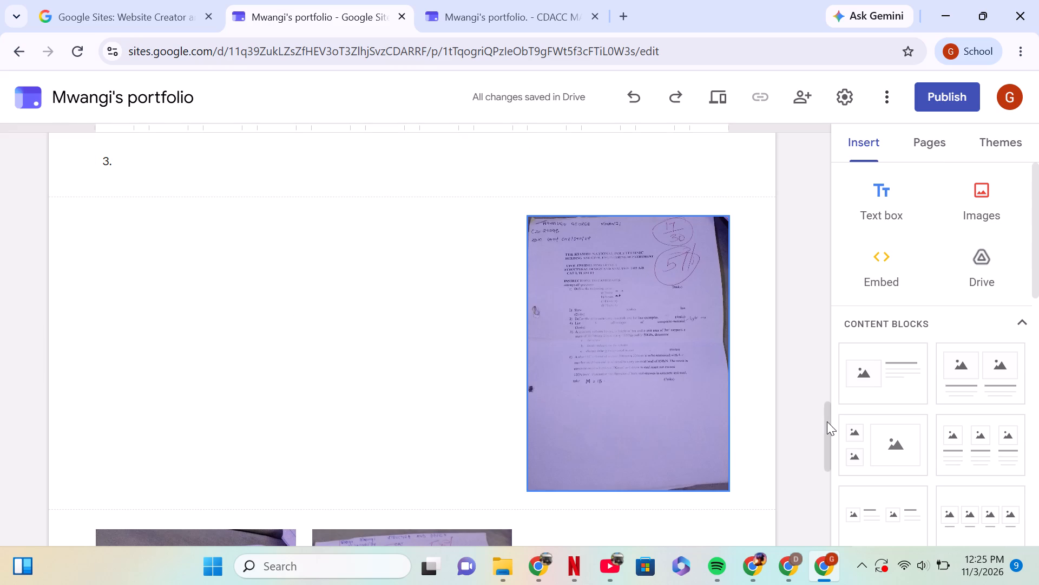
pyautogui.moveTo(827, 421); pyautogui.dragTo(830, 435)
pyautogui.moveTo(428, 480); pyautogui.dragTo(410, 274)
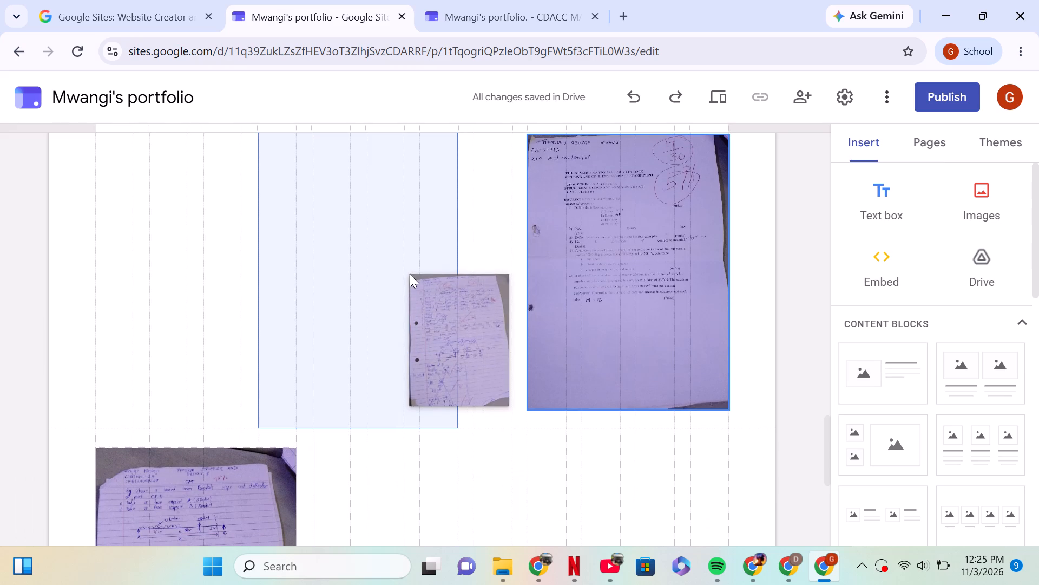
pyautogui.moveTo(410, 274); pyautogui.dragTo(426, 274)
pyautogui.moveTo(152, 519); pyautogui.dragTo(153, 277)
# Stretch the middle answer-sheet photo slightly downward at its bottom edge.
pyautogui.click(499, 373)
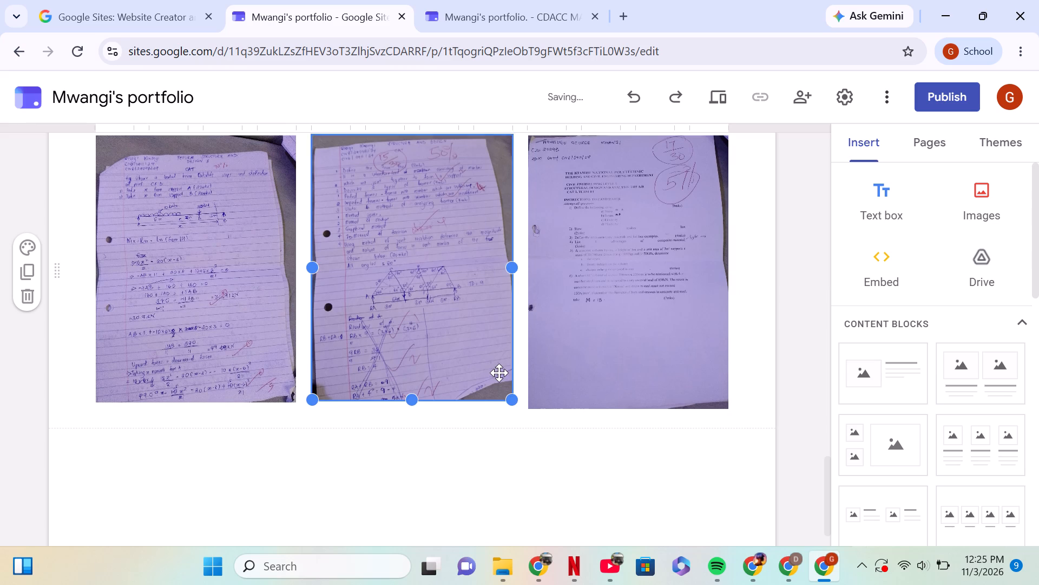
pyautogui.moveTo(418, 399); pyautogui.dragTo(417, 404)
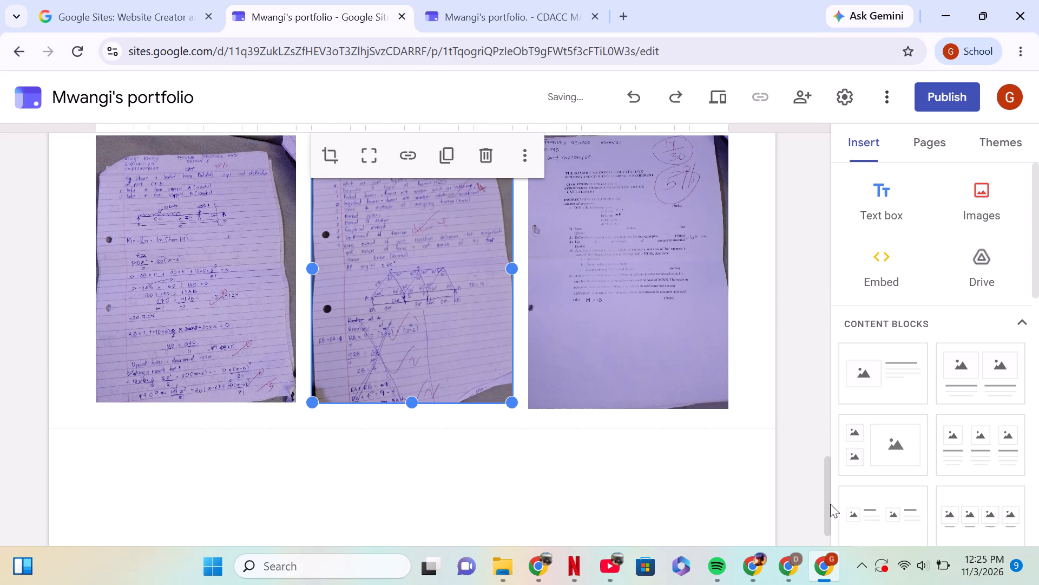
# Complete the "3." heading with "Structural analysis and design." in green (#00ff00), size 12 text.
pyautogui.moveTo(830, 504); pyautogui.dragTo(834, 477)
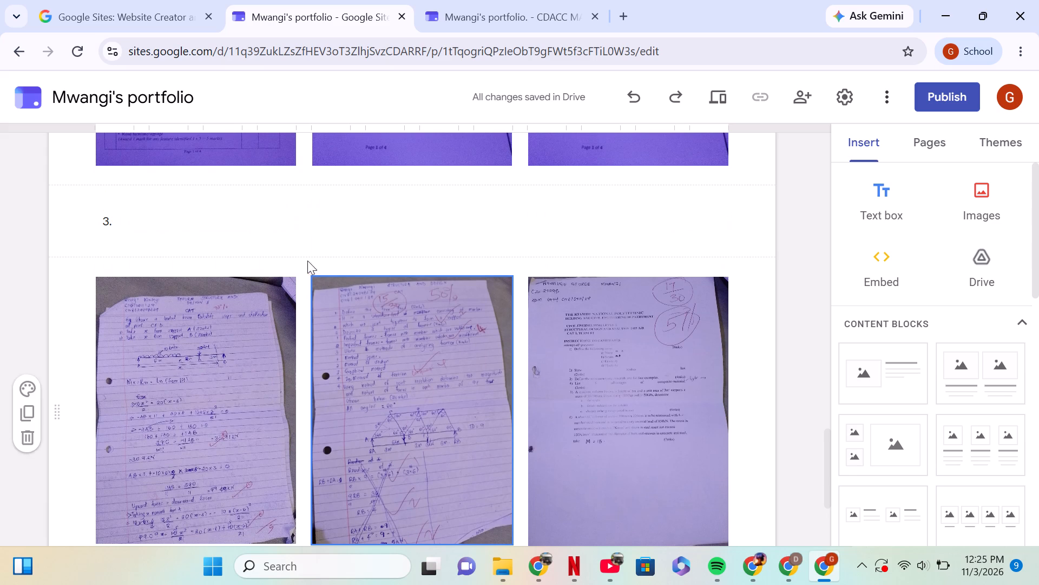
pyautogui.click(207, 210)
pyautogui.click(181, 218)
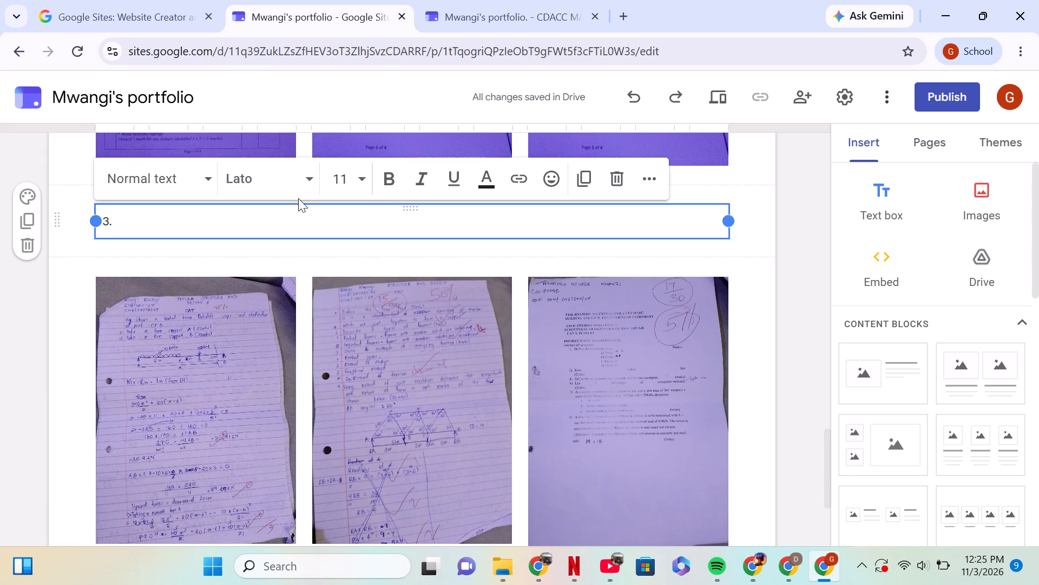
pyautogui.click(360, 174)
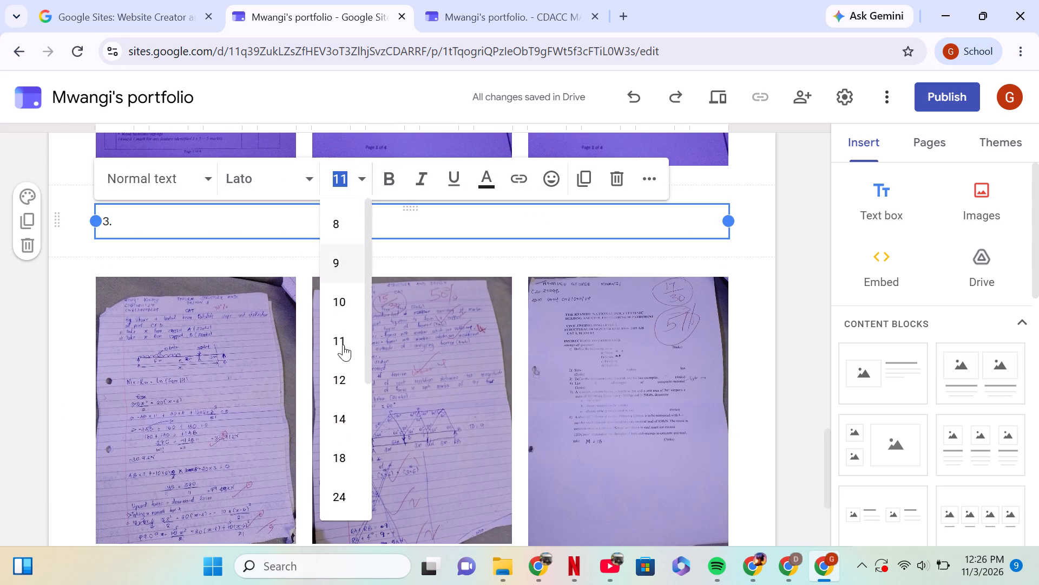
pyautogui.click(344, 379)
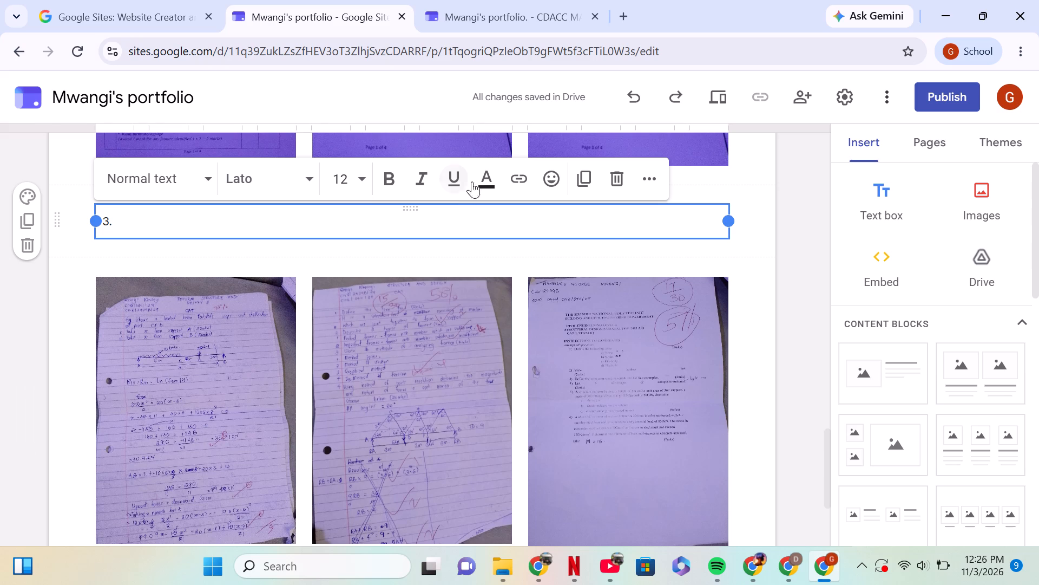
pyautogui.click(483, 182)
pyautogui.click(528, 240)
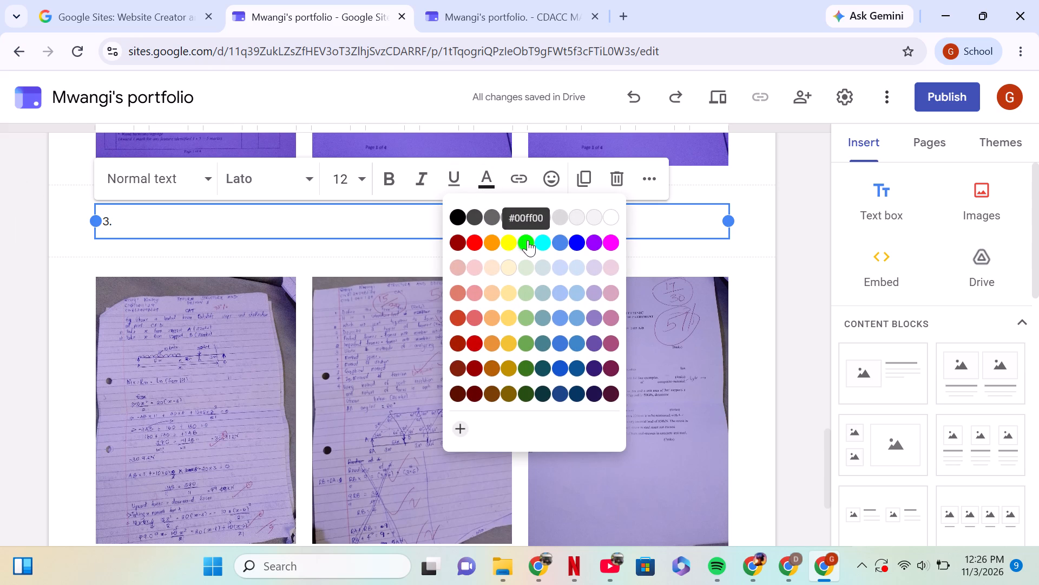
pyautogui.click(214, 210)
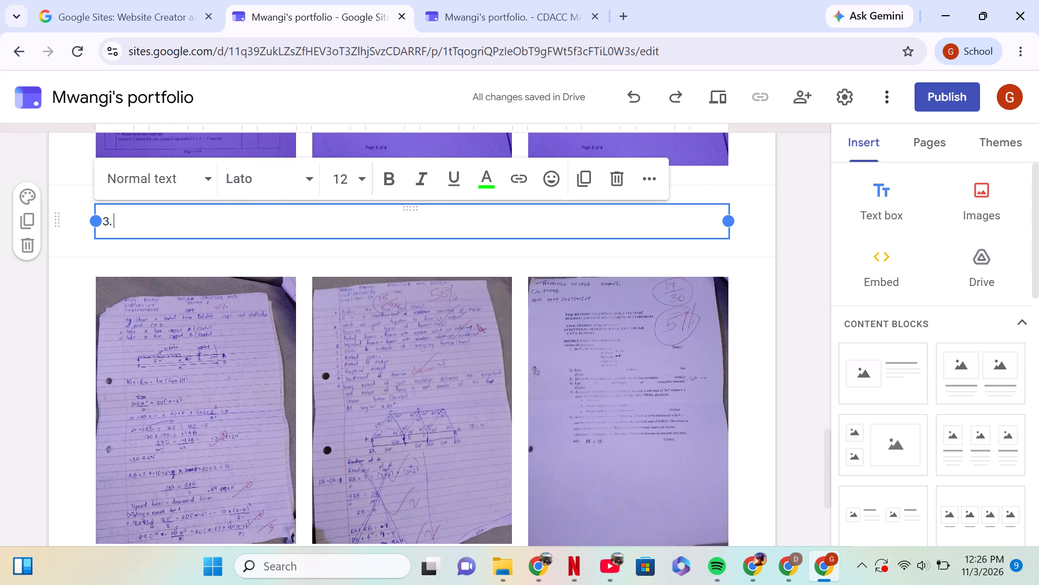
pyautogui.hotkey('shift', 's')
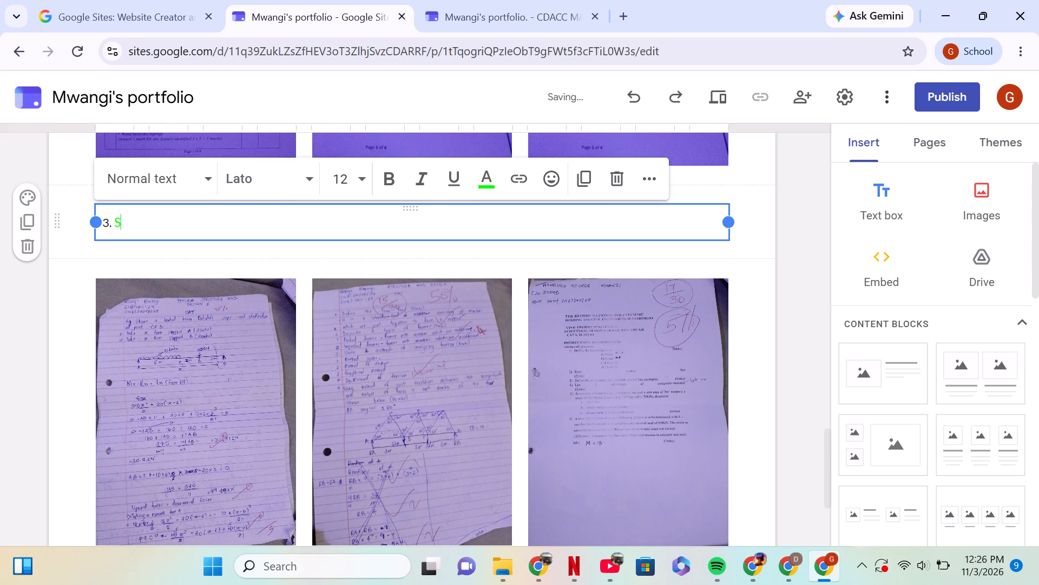
pyautogui.press('r')
pyautogui.press('BackSpace')
pyautogui.press('t')
pyautogui.write('rucut')
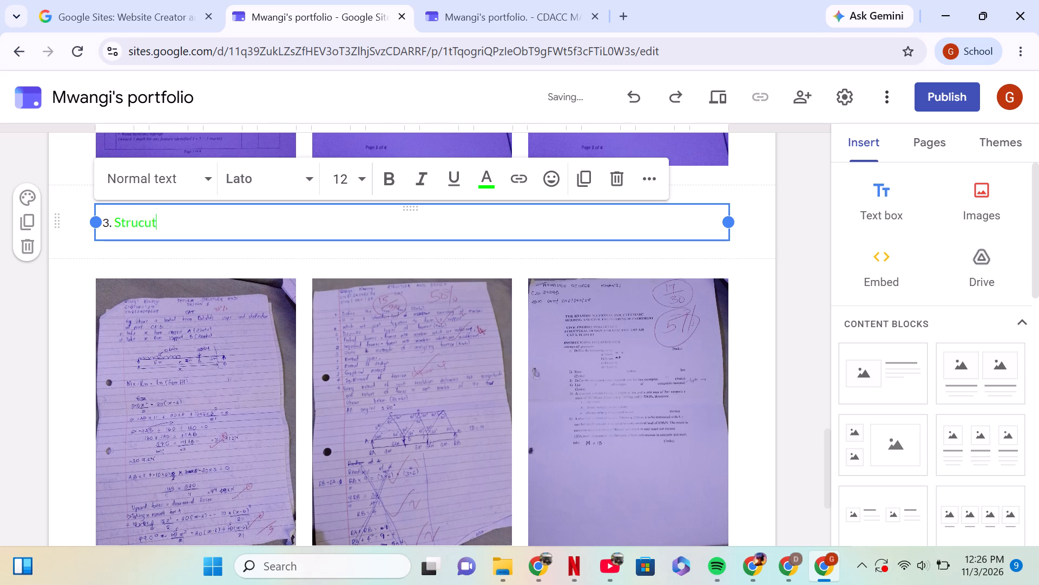
pyautogui.press('BackSpace')
pyautogui.press('BackSpace')
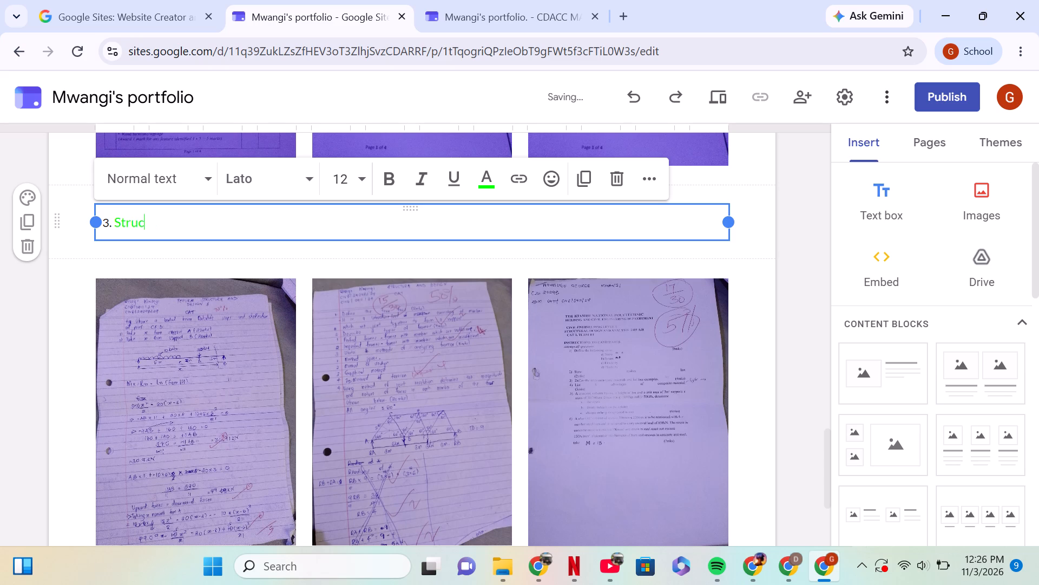
pyautogui.write('tural ana')
pyautogui.write('lysis and design')
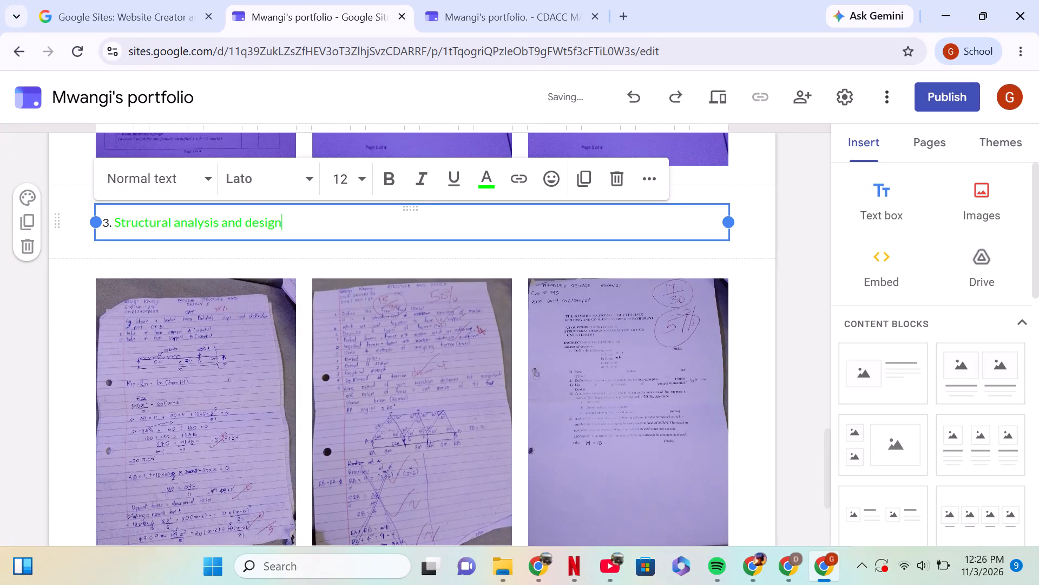
pyautogui.press(',')
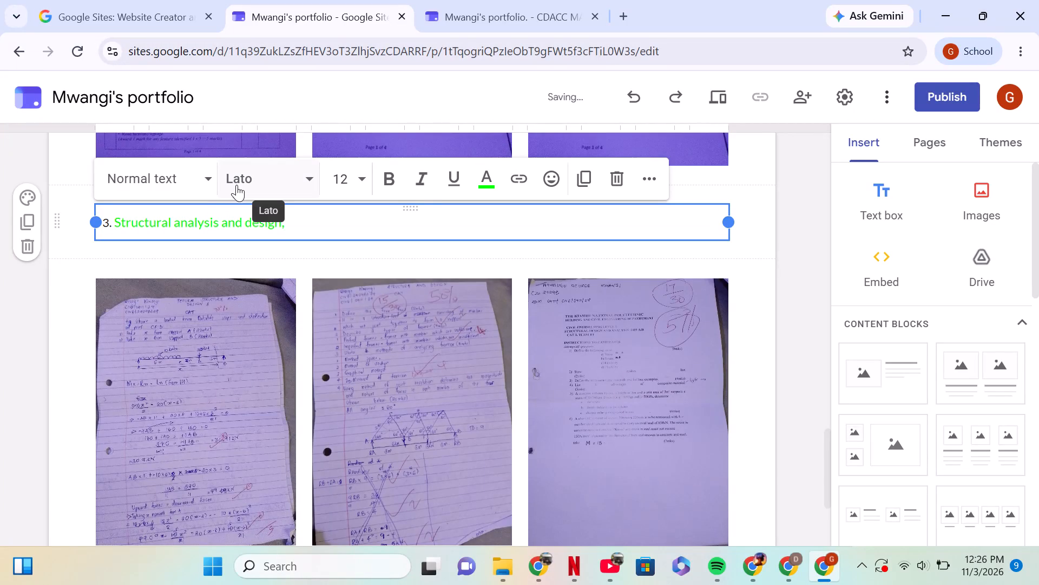
pyautogui.press('BackSpace')
pyautogui.press('.')
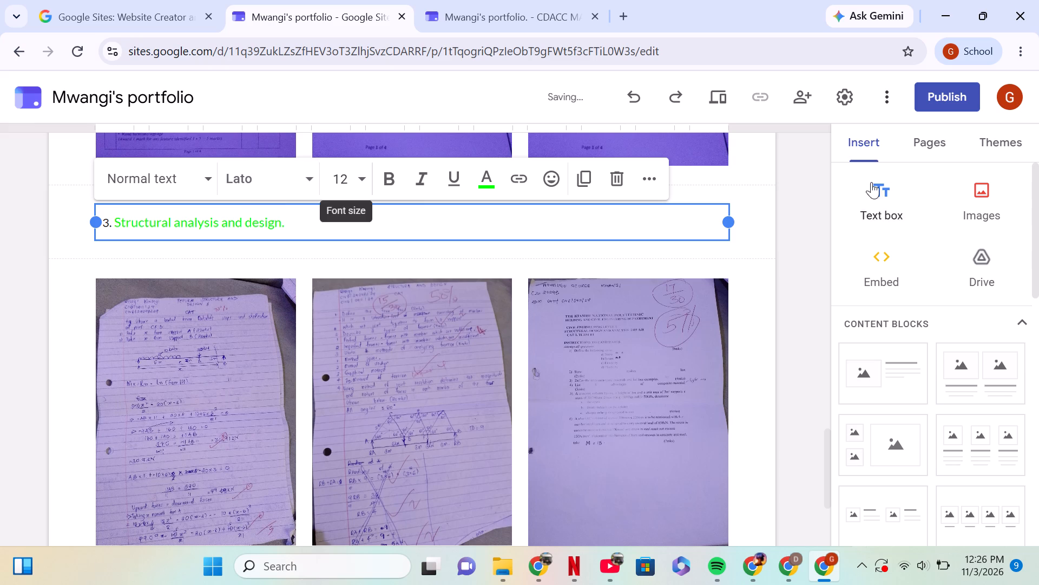
# Add a text box between the unit 3 heading and the photo row reading "CAT 1." in bold red (#ff0000).
pyautogui.click(891, 189)
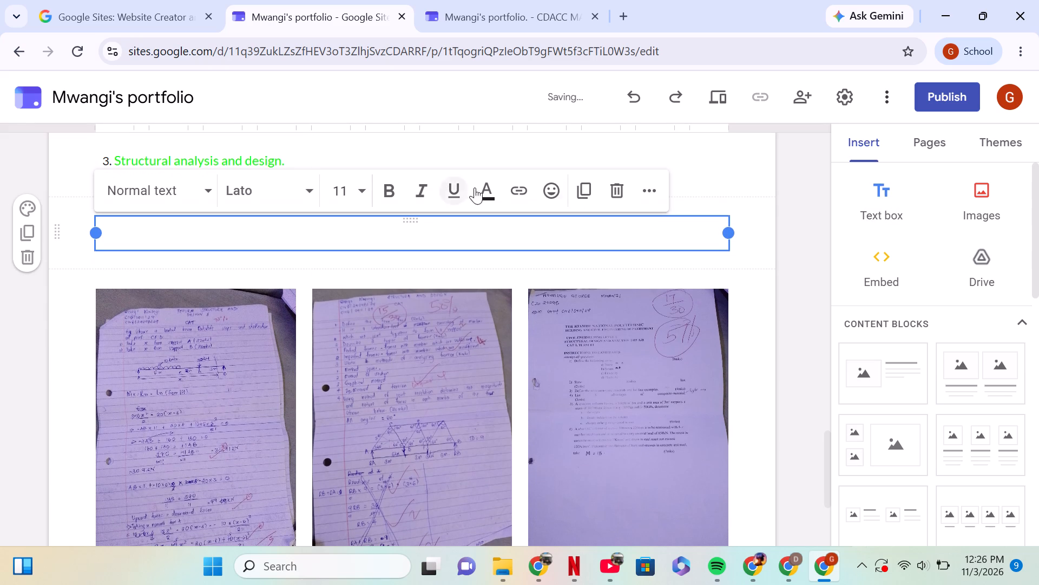
pyautogui.click(481, 194)
pyautogui.click(476, 252)
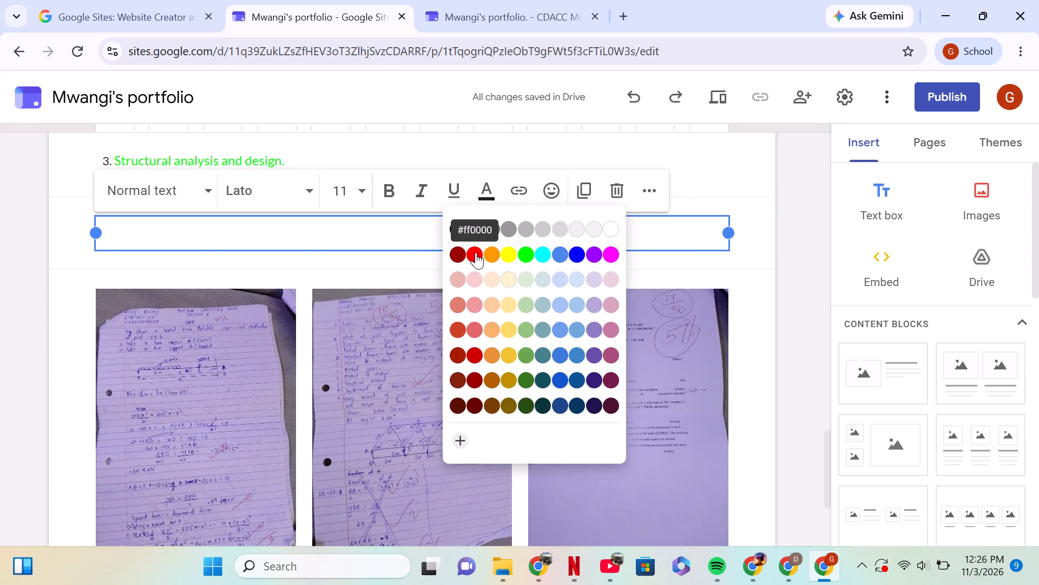
pyautogui.click(397, 190)
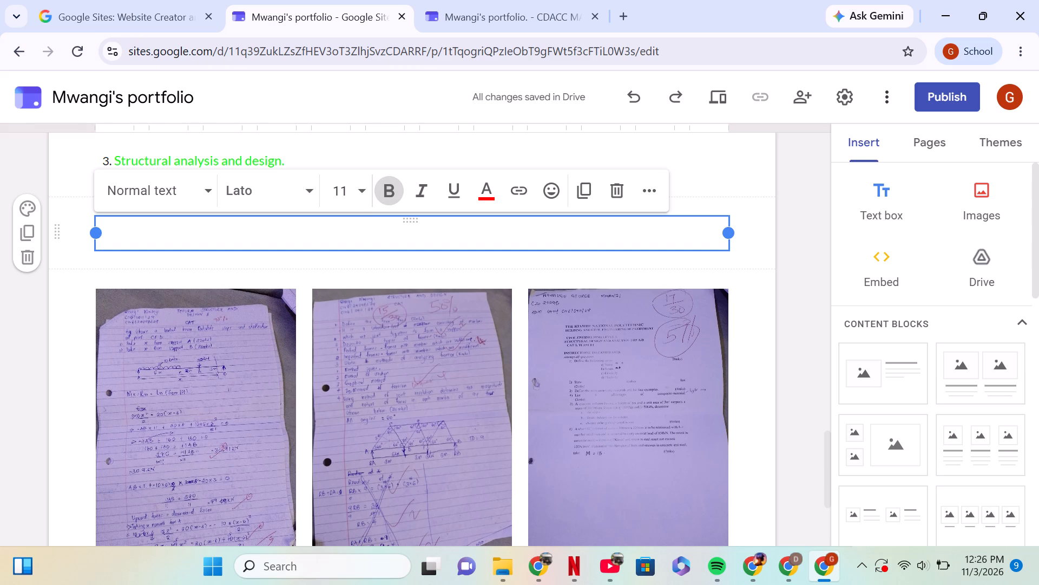
pyautogui.write('cat')
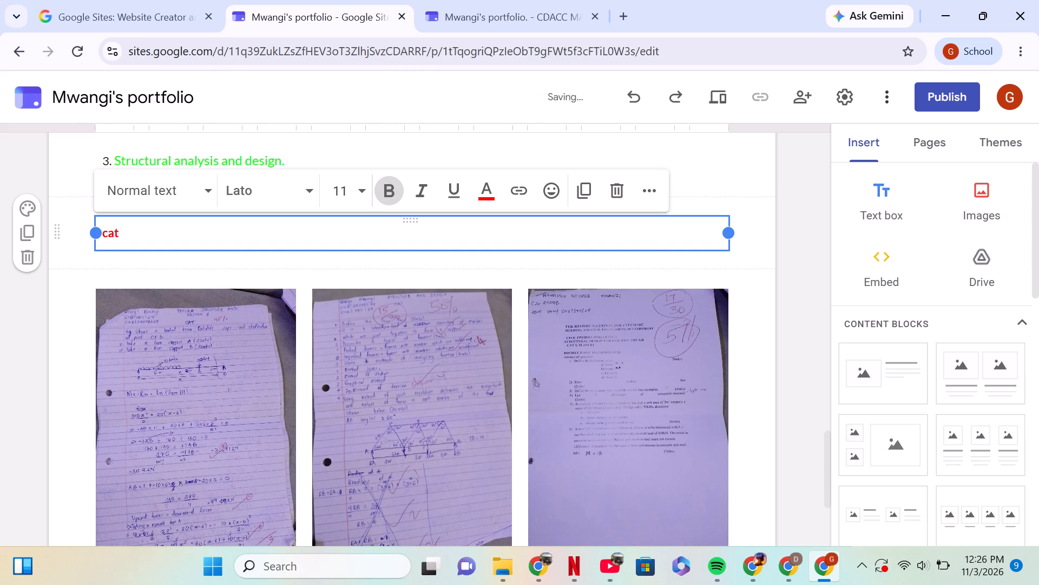
pyautogui.press('BackSpace')
pyautogui.press('BackSpace')
pyautogui.press('BackSpace')
pyautogui.write('CAT')
pyautogui.press('1')
pyautogui.press('BackSpace')
pyautogui.press('space')
pyautogui.press('1')
pyautogui.press('.')
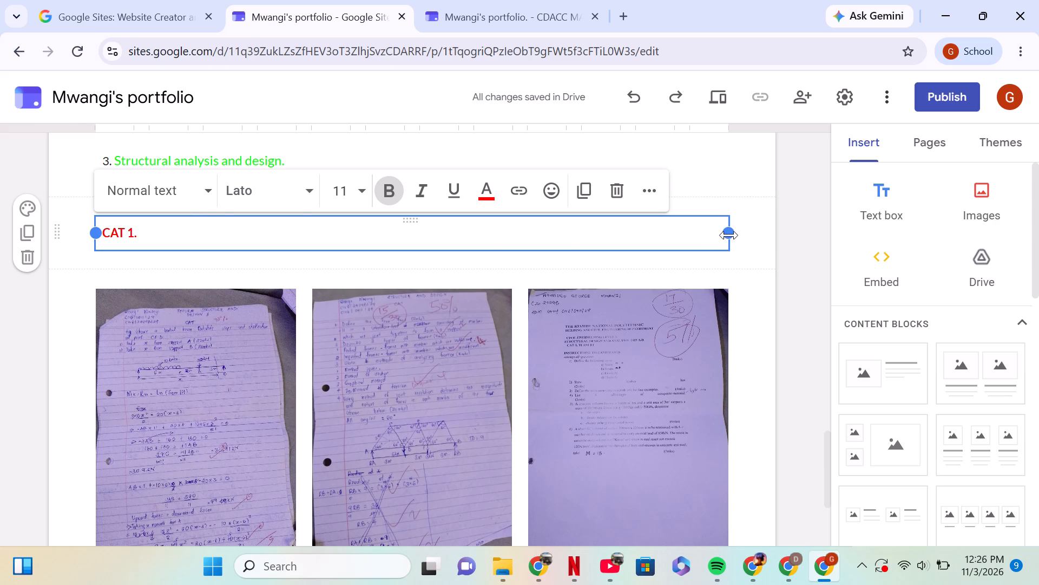
# Narrow the "CAT 1." text box from its right edge to about one sixth of the row's width.
pyautogui.moveTo(729, 235); pyautogui.dragTo(194, 243)
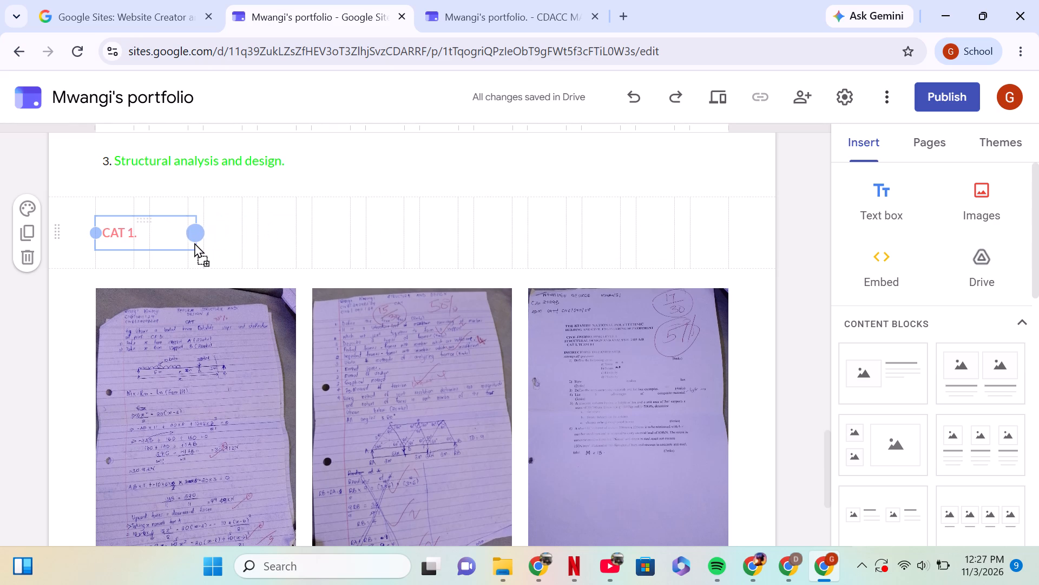
pyautogui.moveTo(194, 243); pyautogui.dragTo(188, 244)
pyautogui.click(450, 246)
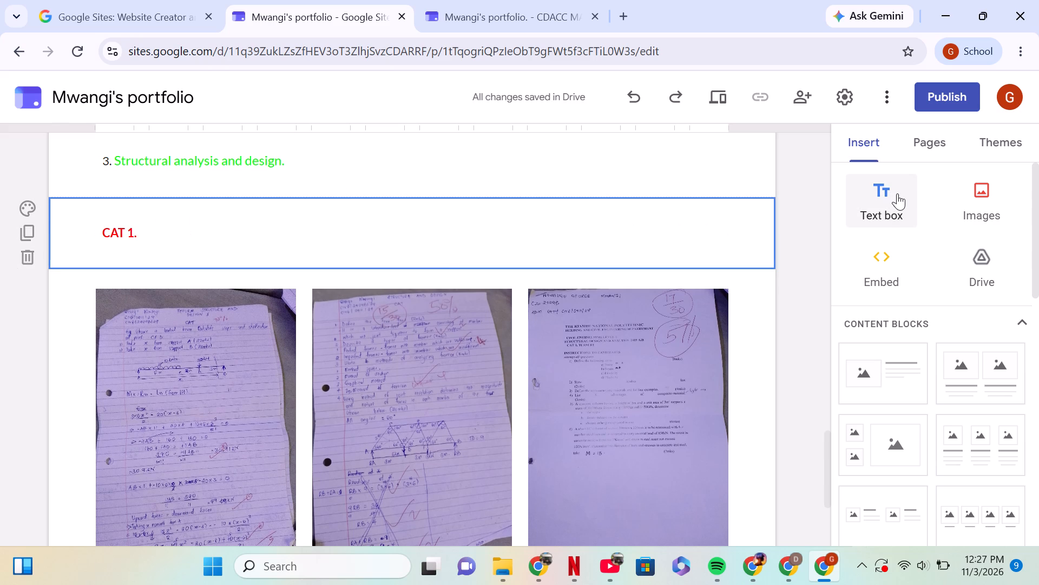
pyautogui.click(682, 229)
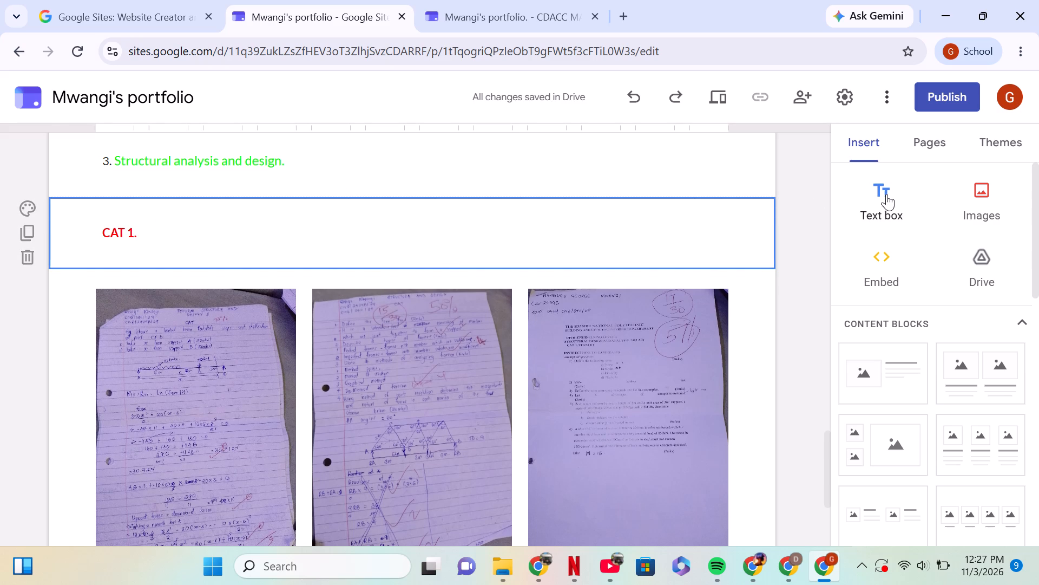
# Add another text box below "CAT 1." reading "CAT 2." in bold red (#ff0000).
pyautogui.click(886, 194)
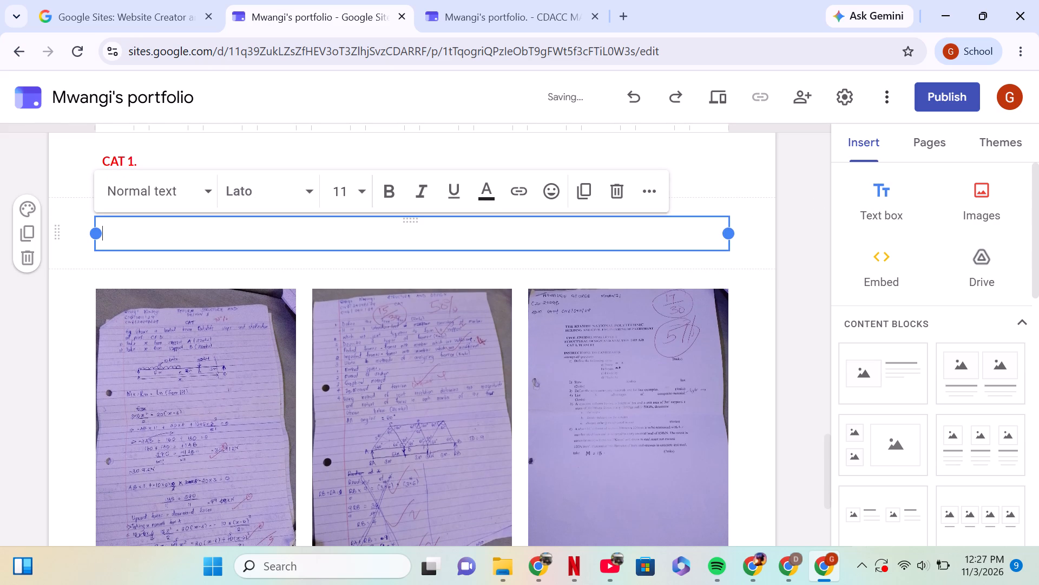
pyautogui.click(392, 188)
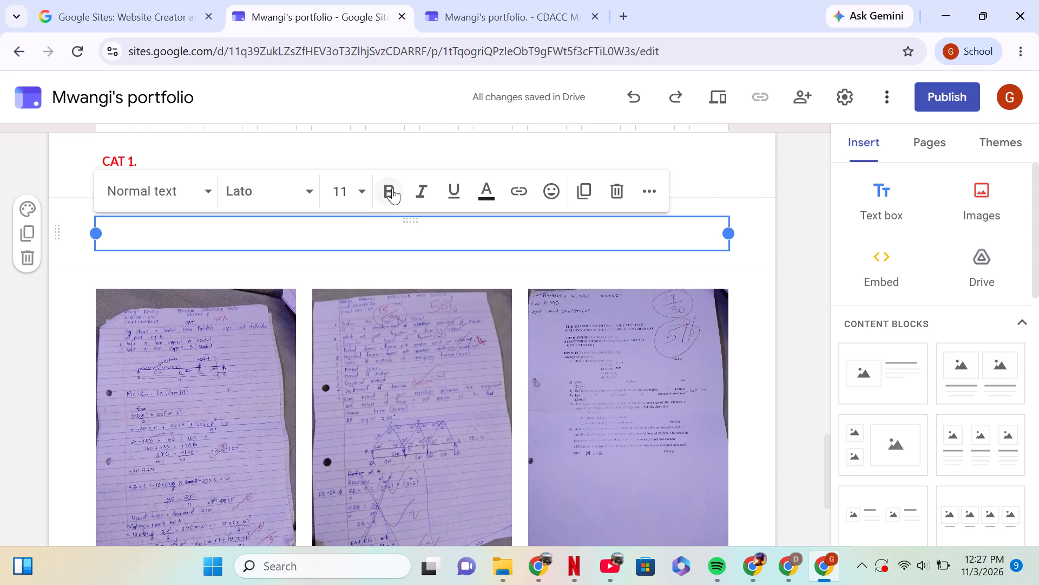
pyautogui.click(491, 197)
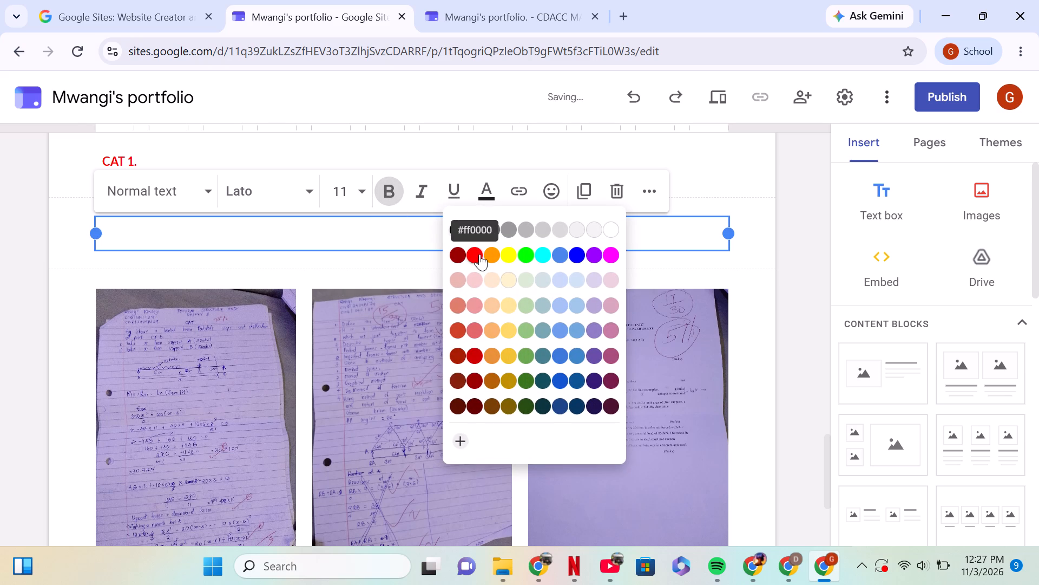
pyautogui.click(479, 254)
pyautogui.click(201, 233)
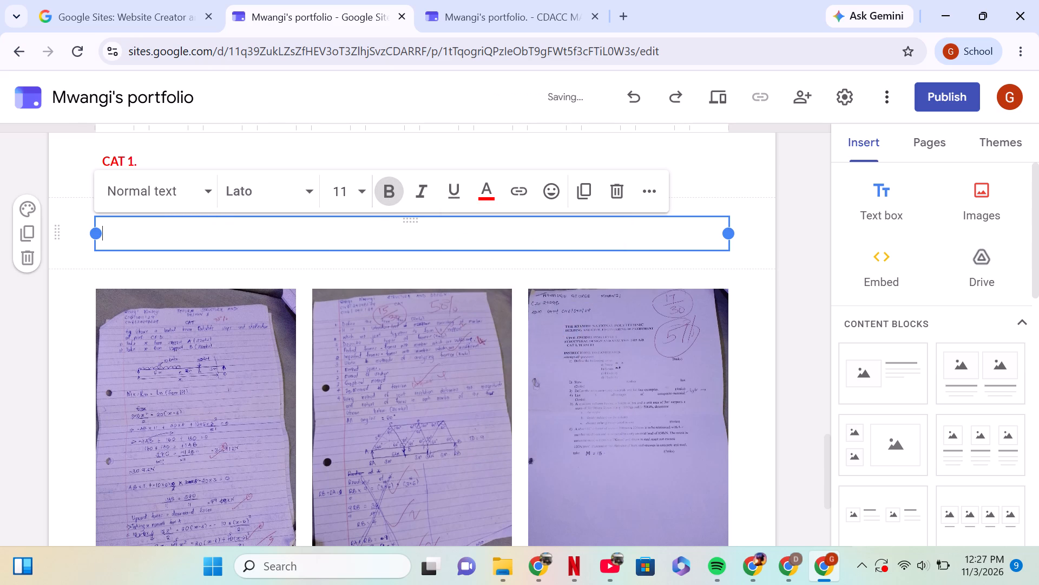
pyautogui.press('c')
pyautogui.write('AT')
pyautogui.press('space')
pyautogui.write('2')
pyautogui.press('.')
# Narrow the "CAT 2." text box to about one sixth of the row's width and place it beside "CAT 1.", above the second photo.
pyautogui.moveTo(730, 227); pyautogui.dragTo(311, 185)
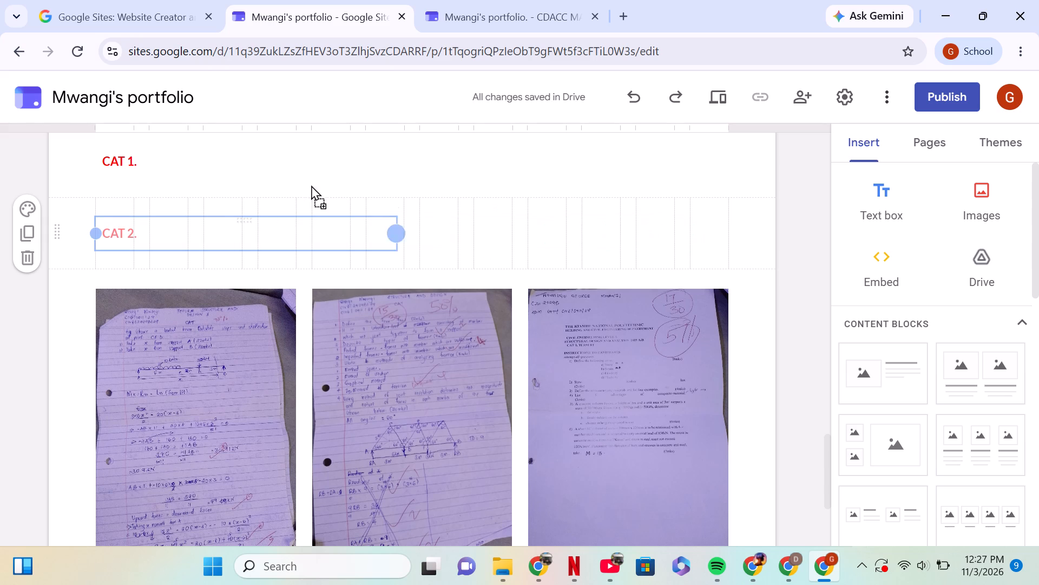
pyautogui.moveTo(311, 185); pyautogui.dragTo(187, 215)
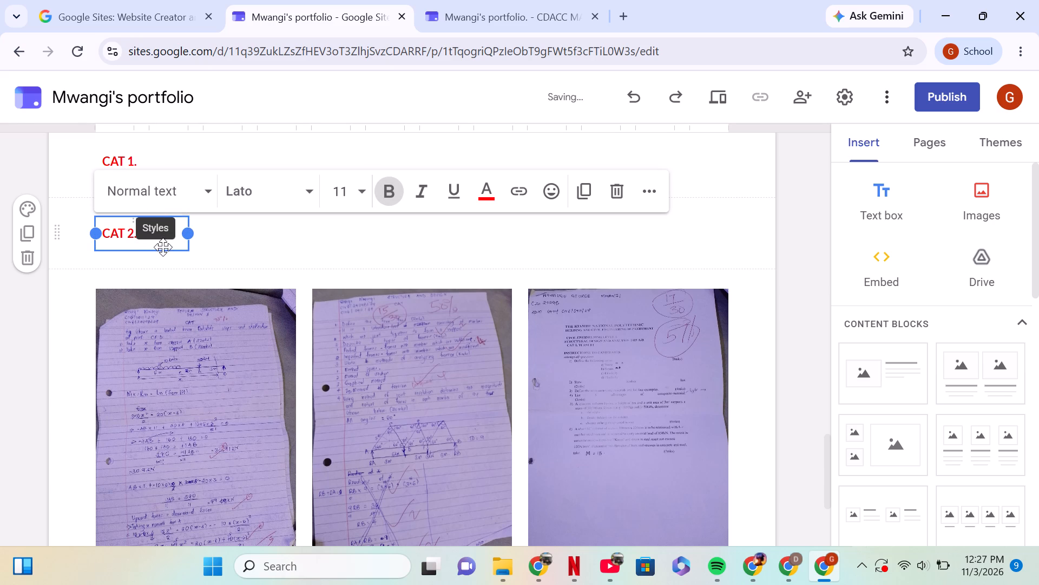
pyautogui.moveTo(163, 247); pyautogui.dragTo(387, 191)
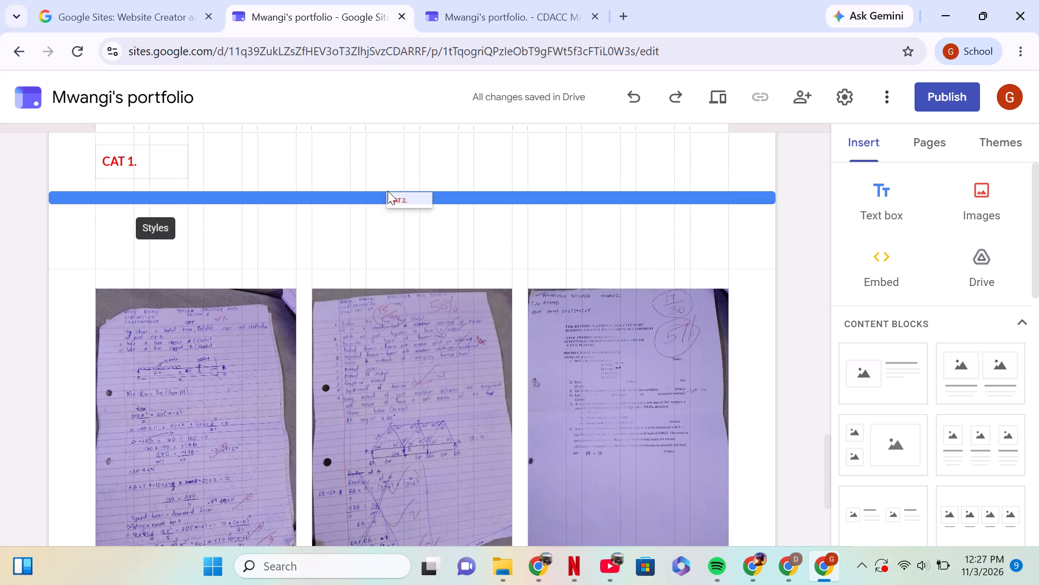
pyautogui.moveTo(387, 191); pyautogui.dragTo(394, 180)
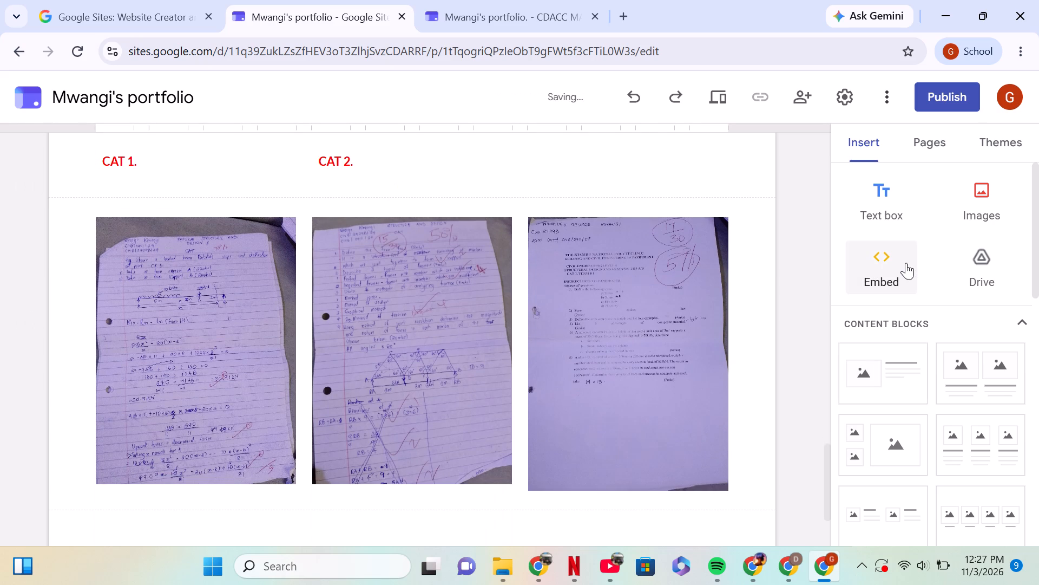
# Add a text box below the unit 3 photo row reading "CAT 3." in bold red (#ff0000).
pyautogui.click(890, 207)
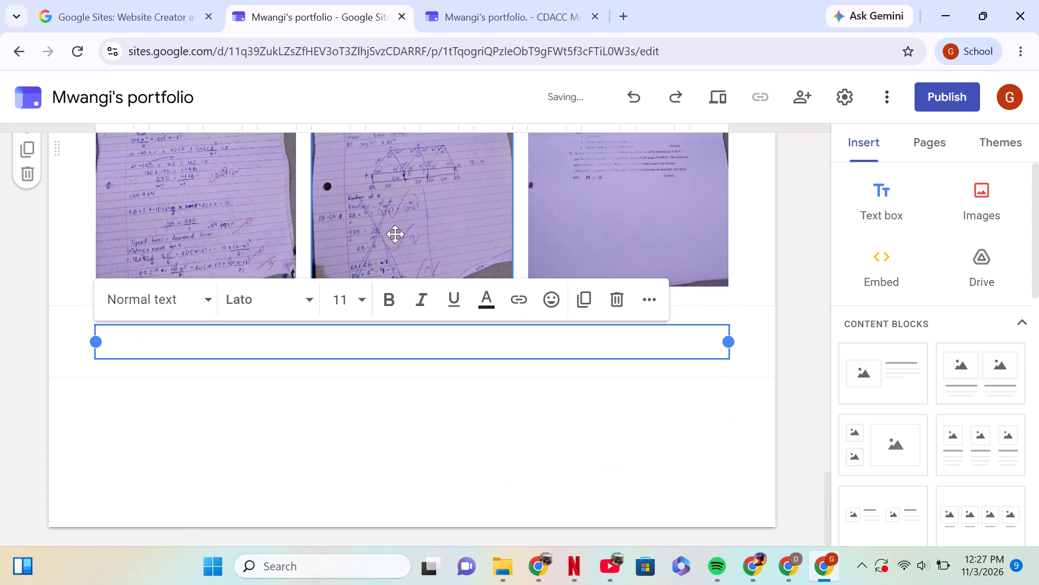
pyautogui.click(380, 296)
pyautogui.click(497, 303)
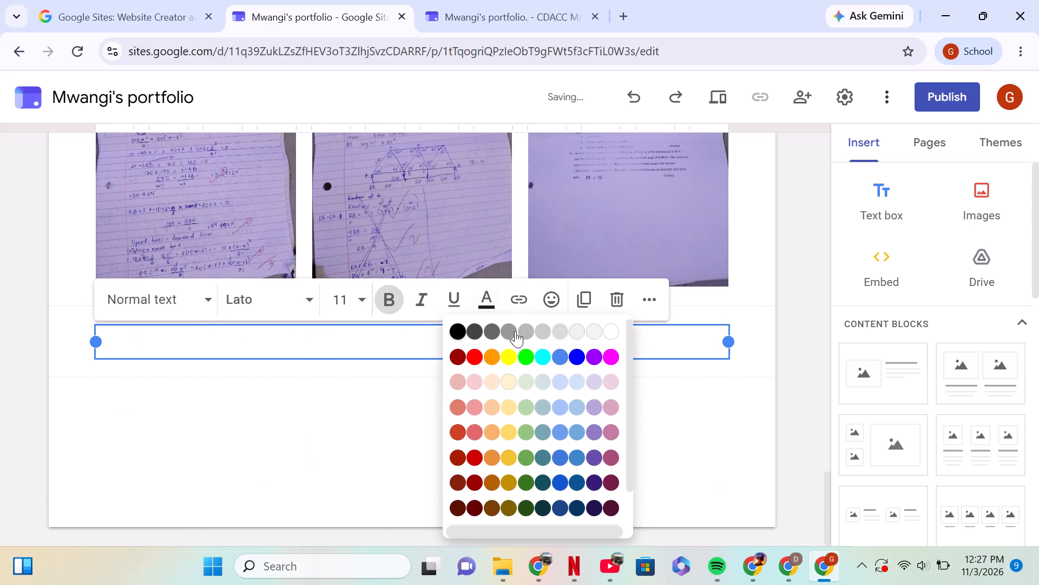
pyautogui.click(470, 362)
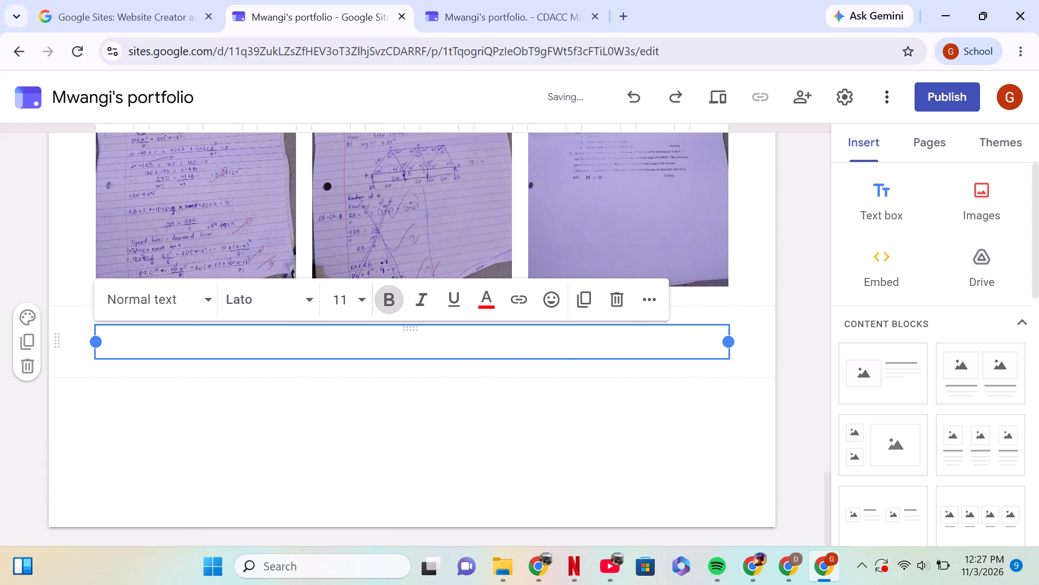
pyautogui.write('CA')
pyautogui.write('T 2')
pyautogui.press('BackSpace')
pyautogui.press('3')
pyautogui.press('.')
# Narrow the "CAT 3." text box to about one sixth of the row's width and move it beside "CAT 2.", above the third photo.
pyautogui.moveTo(731, 342); pyautogui.dragTo(325, 359)
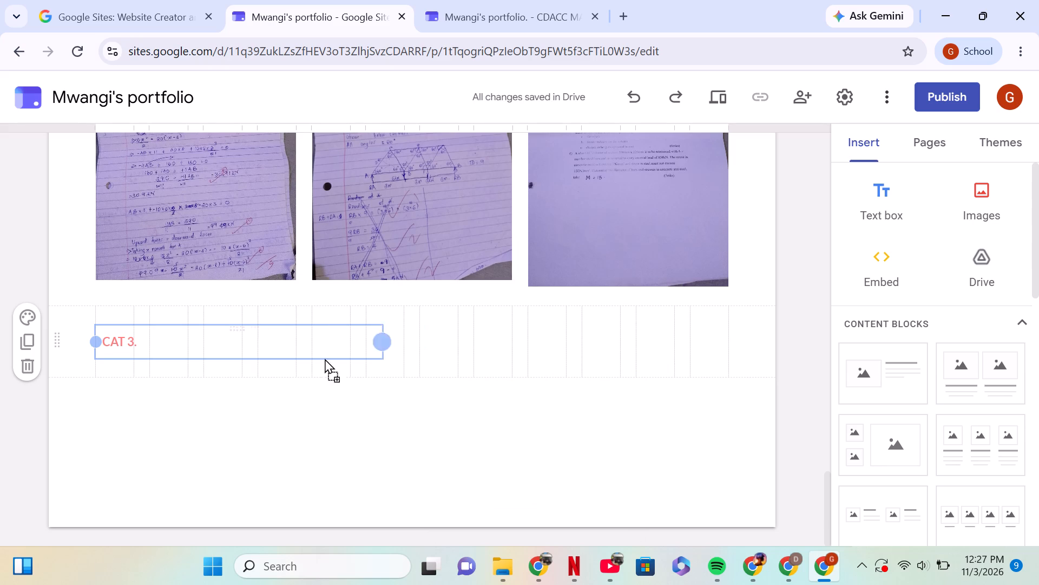
pyautogui.moveTo(325, 359); pyautogui.dragTo(193, 364)
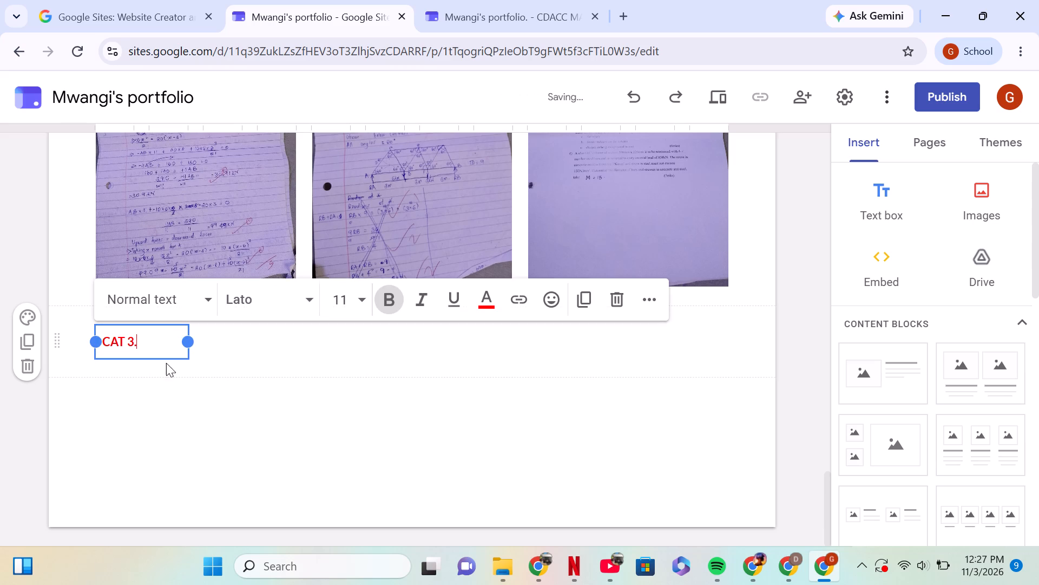
pyautogui.click(157, 349)
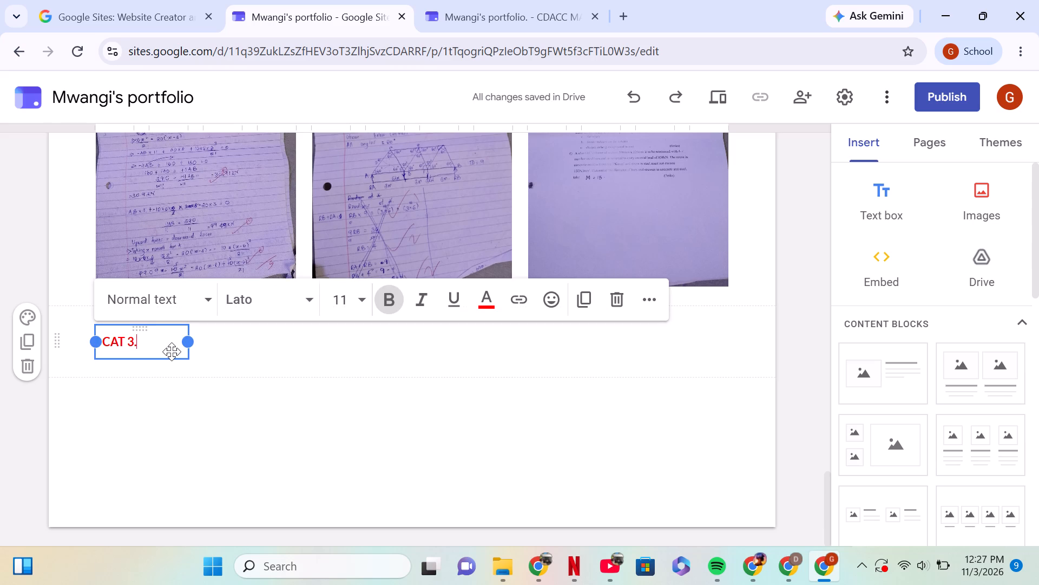
pyautogui.moveTo(172, 352); pyautogui.dragTo(571, 132)
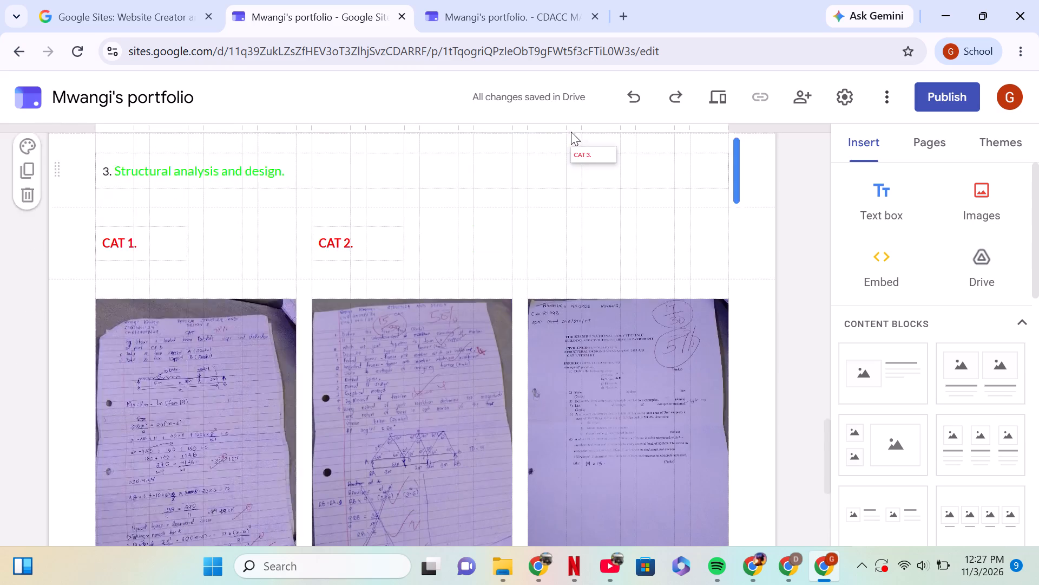
pyautogui.moveTo(571, 132); pyautogui.dragTo(576, 243)
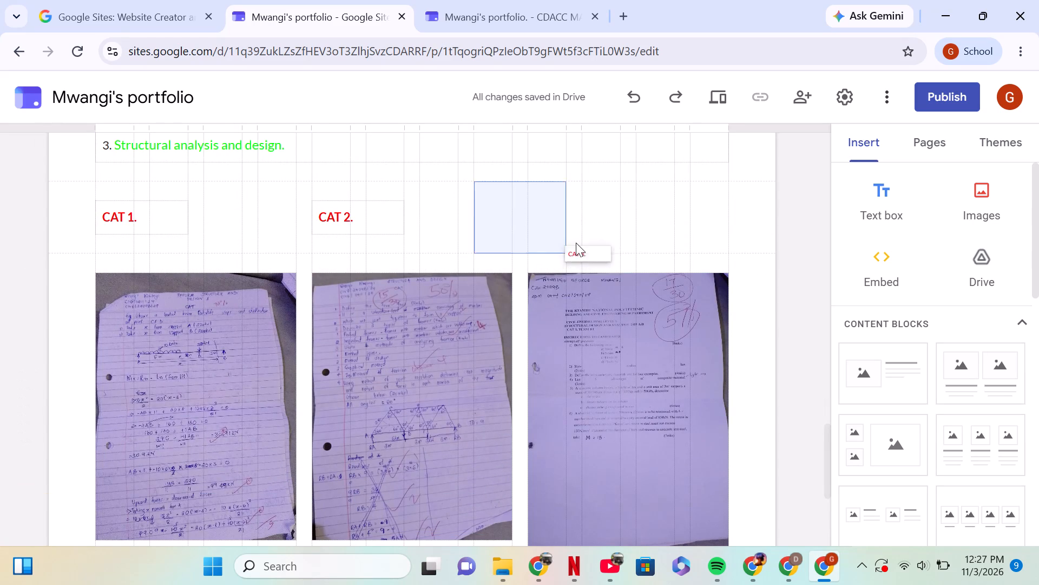
pyautogui.moveTo(576, 243); pyautogui.dragTo(604, 231)
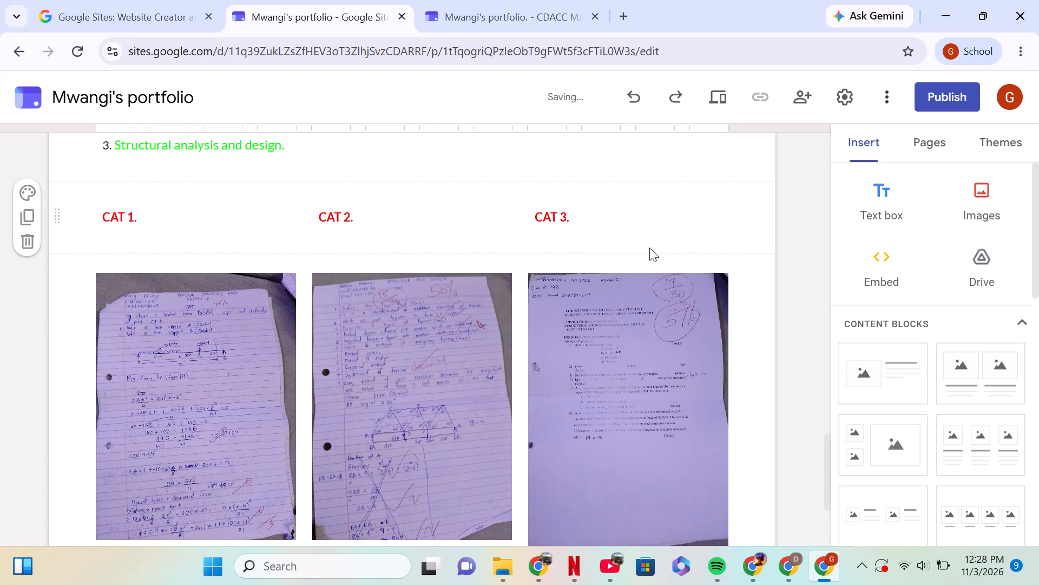
# Review the page from its title banner down to the unit 3 labels and photo row.
pyautogui.click(757, 317)
pyautogui.click(770, 223)
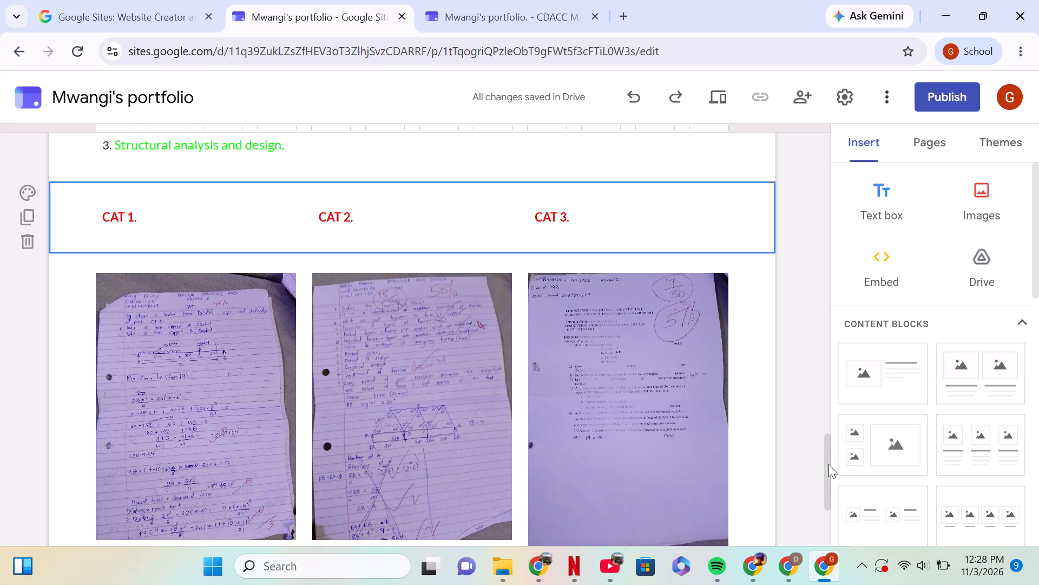
pyautogui.moveTo(828, 464); pyautogui.dragTo(835, 458)
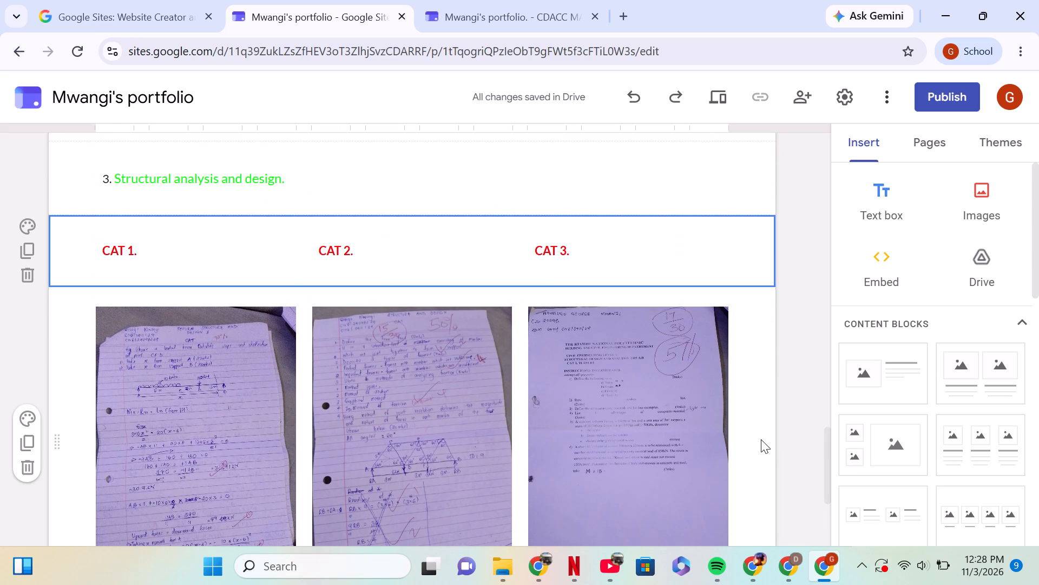
pyautogui.click(761, 439)
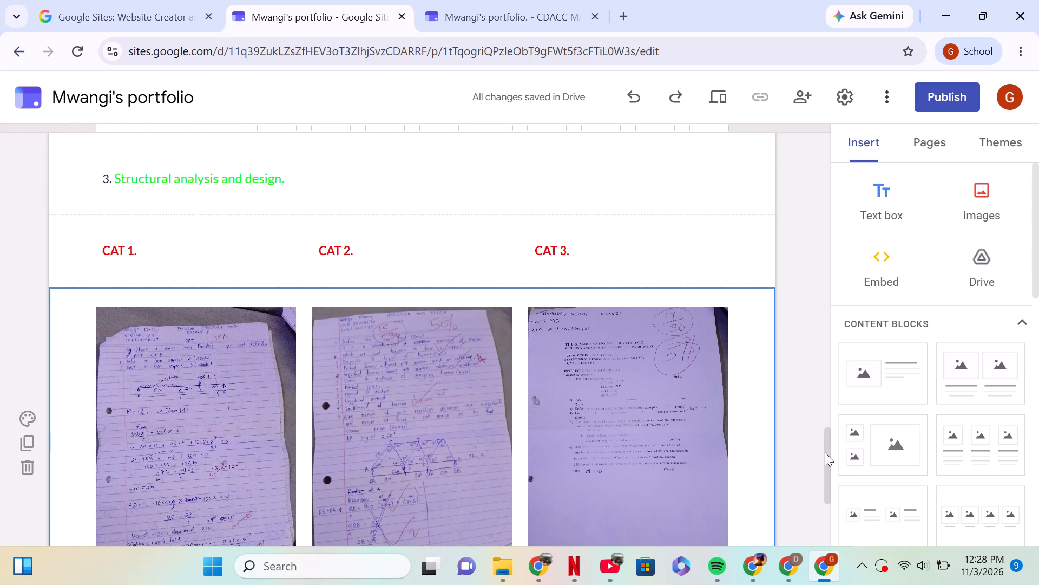
pyautogui.press('Return')
pyautogui.click(718, 265)
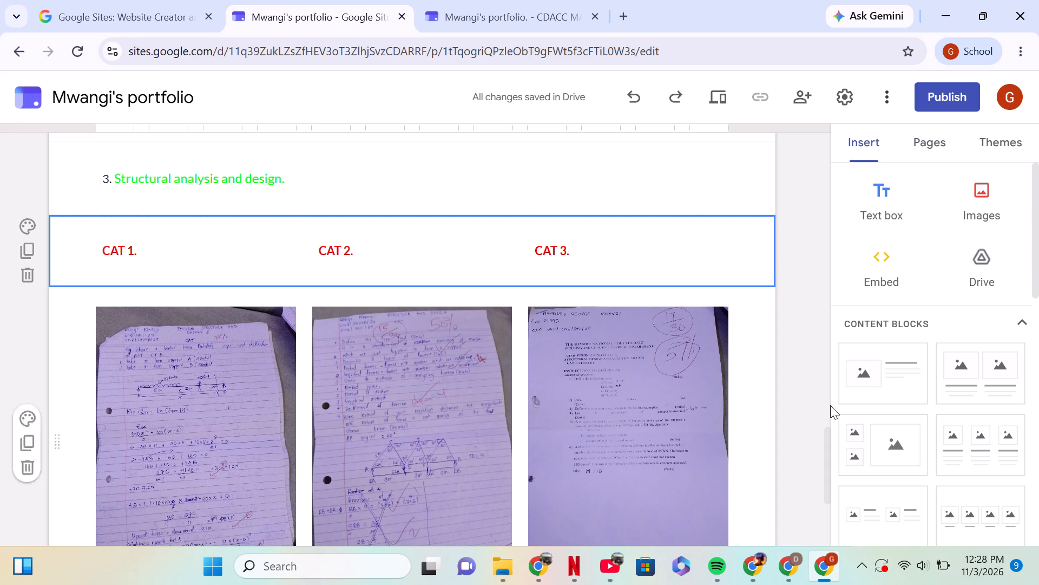
pyautogui.click(826, 465)
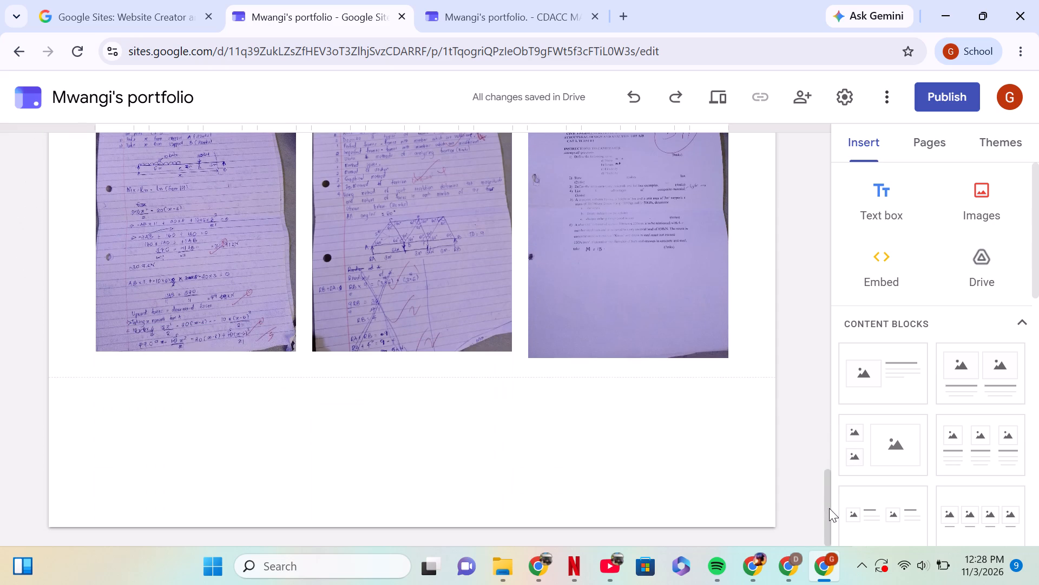
pyautogui.click(772, 458)
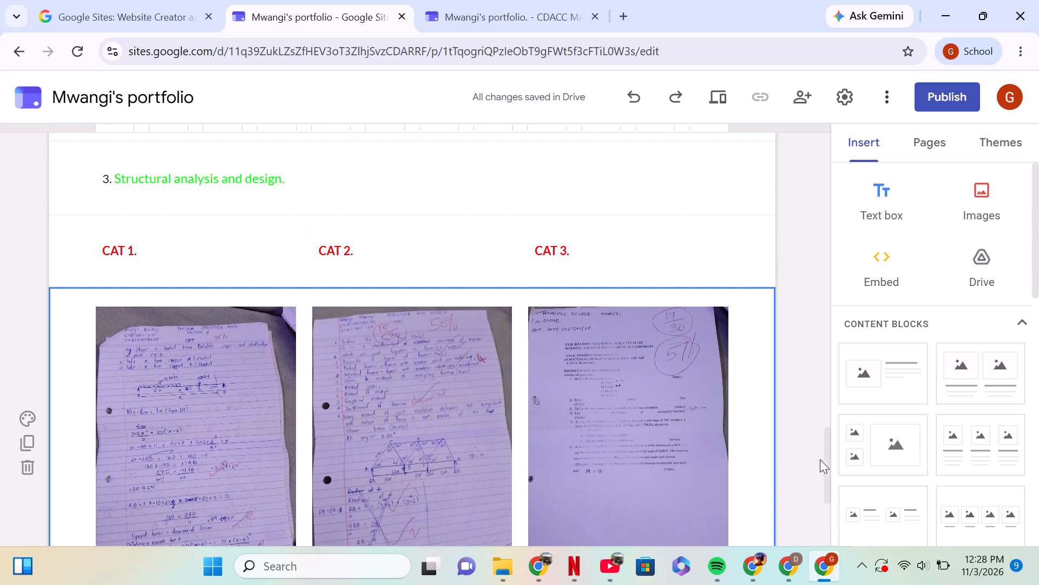
pyautogui.moveTo(829, 465); pyautogui.dragTo(818, 337)
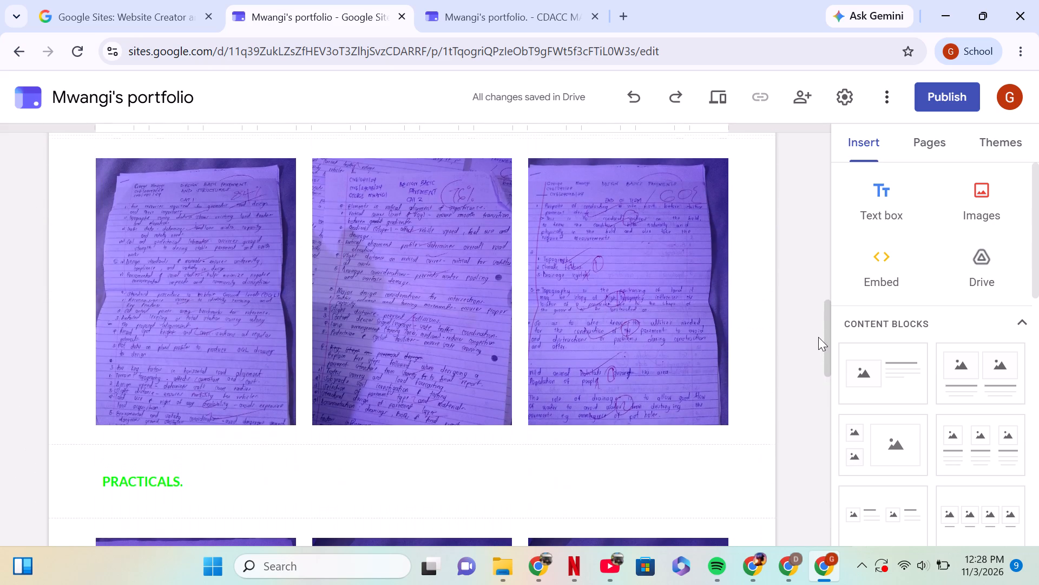
pyautogui.moveTo(818, 337); pyautogui.dragTo(825, 123)
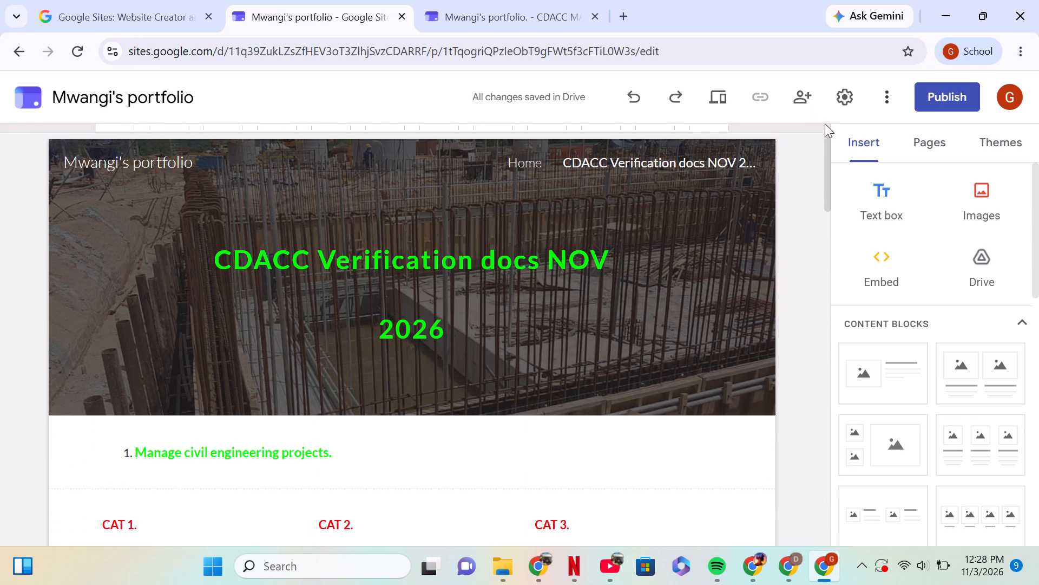
pyautogui.moveTo(825, 123); pyautogui.dragTo(807, 547)
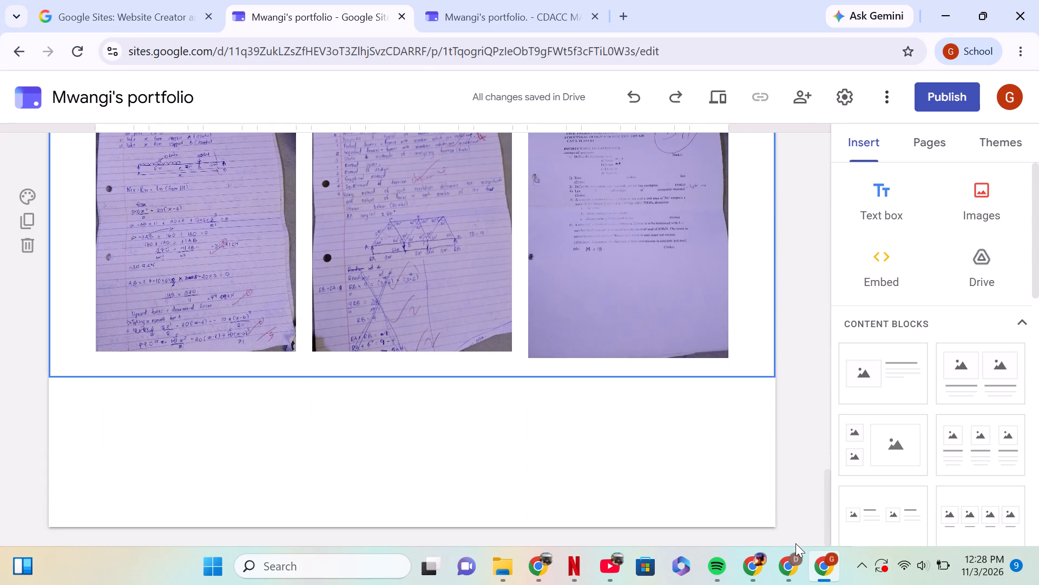
pyautogui.moveTo(825, 514); pyautogui.dragTo(827, 478)
pyautogui.click(802, 472)
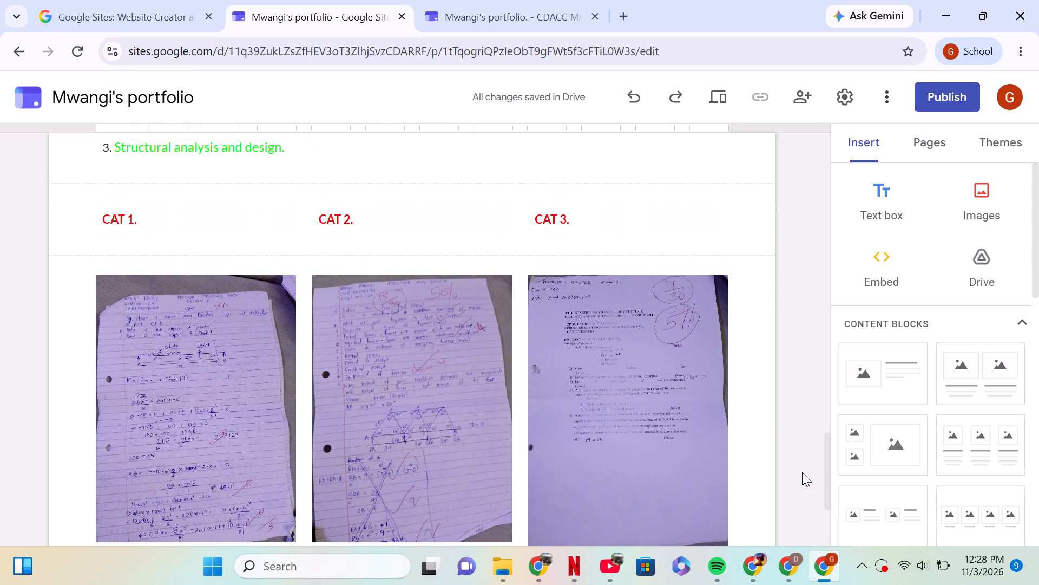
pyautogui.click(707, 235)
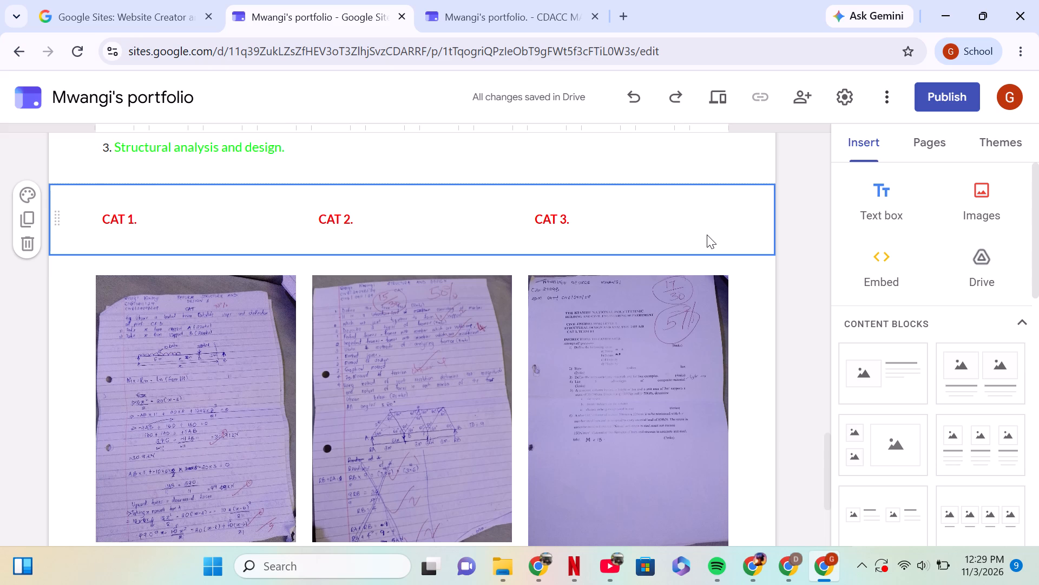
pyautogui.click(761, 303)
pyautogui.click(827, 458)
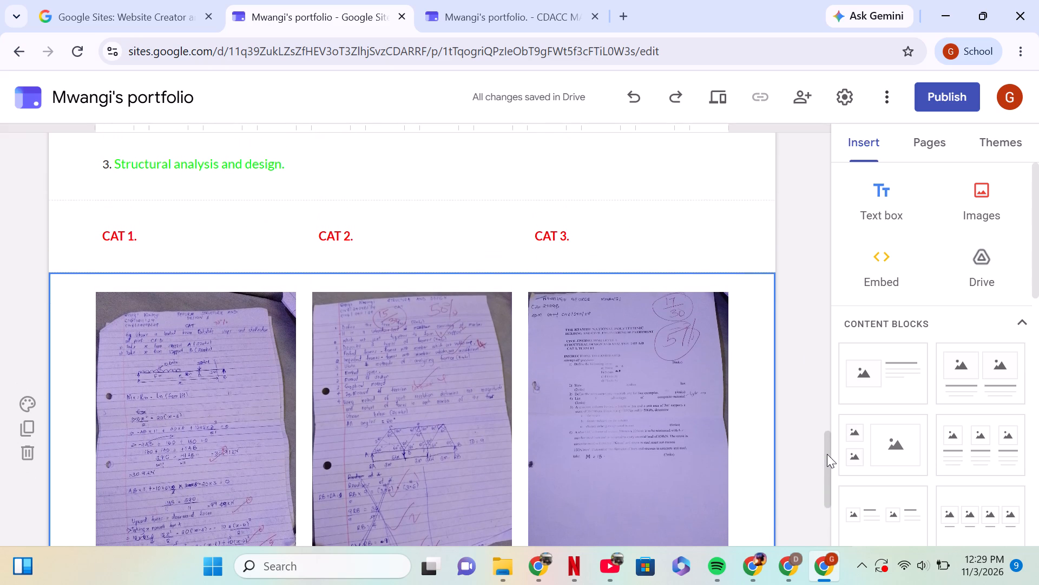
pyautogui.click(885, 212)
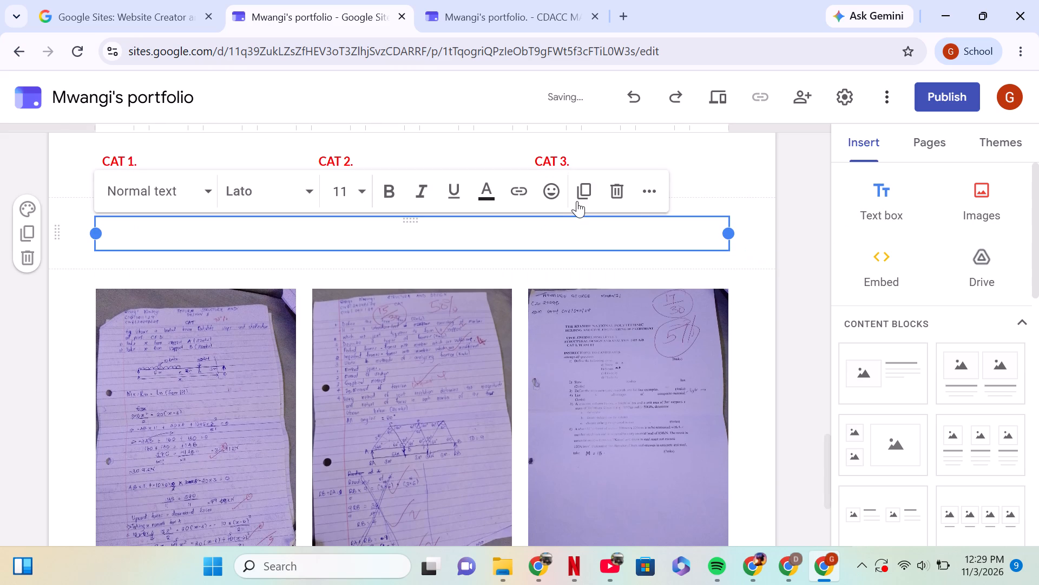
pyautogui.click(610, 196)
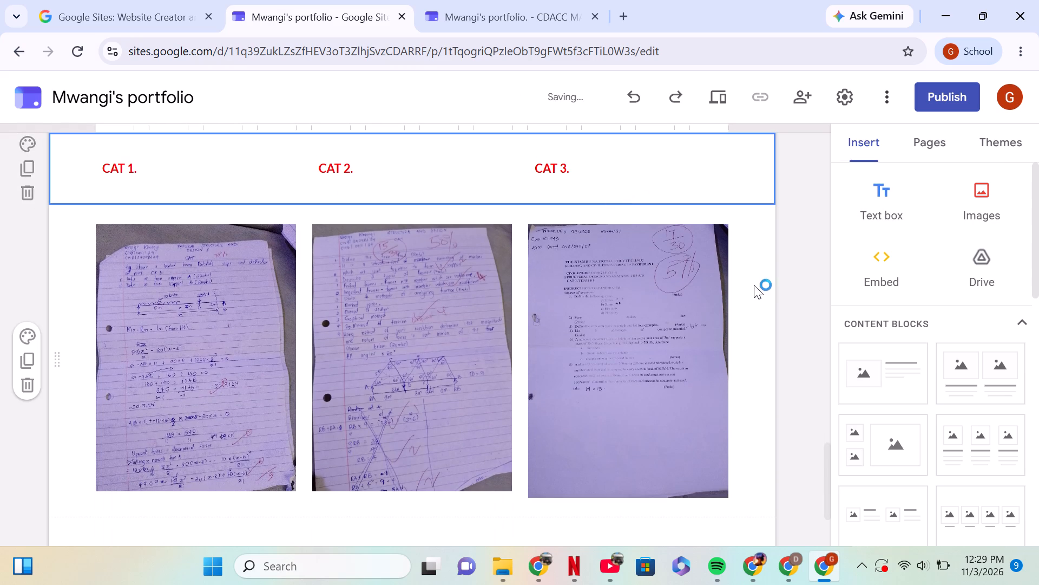
# Add a text box below the unit 3 photo row and start its heading with the number "4.".
pyautogui.click(754, 285)
pyautogui.moveTo(831, 464); pyautogui.dragTo(832, 486)
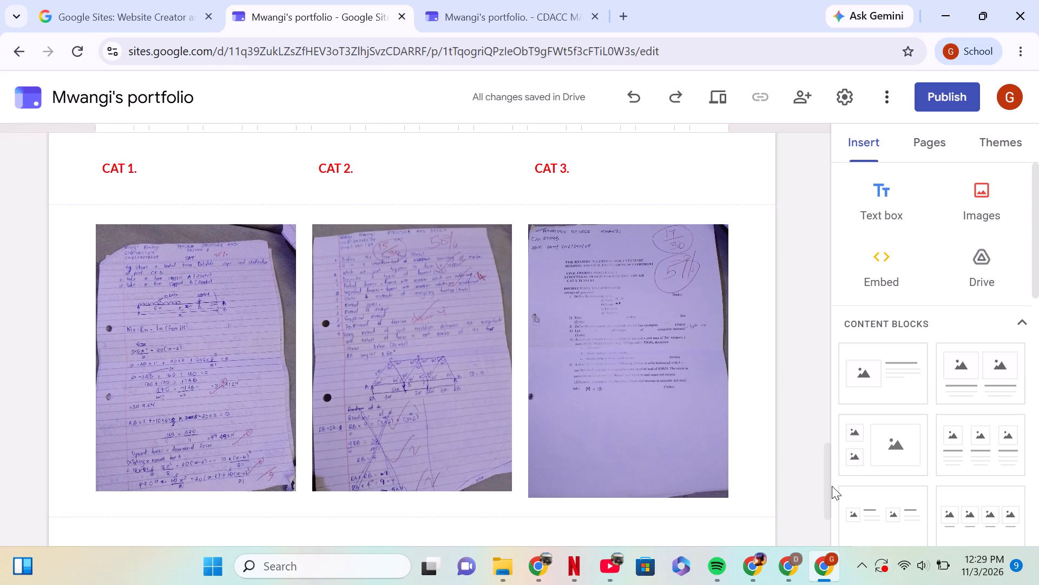
pyautogui.moveTo(832, 486); pyautogui.dragTo(831, 484)
pyautogui.click(747, 471)
pyautogui.click(885, 192)
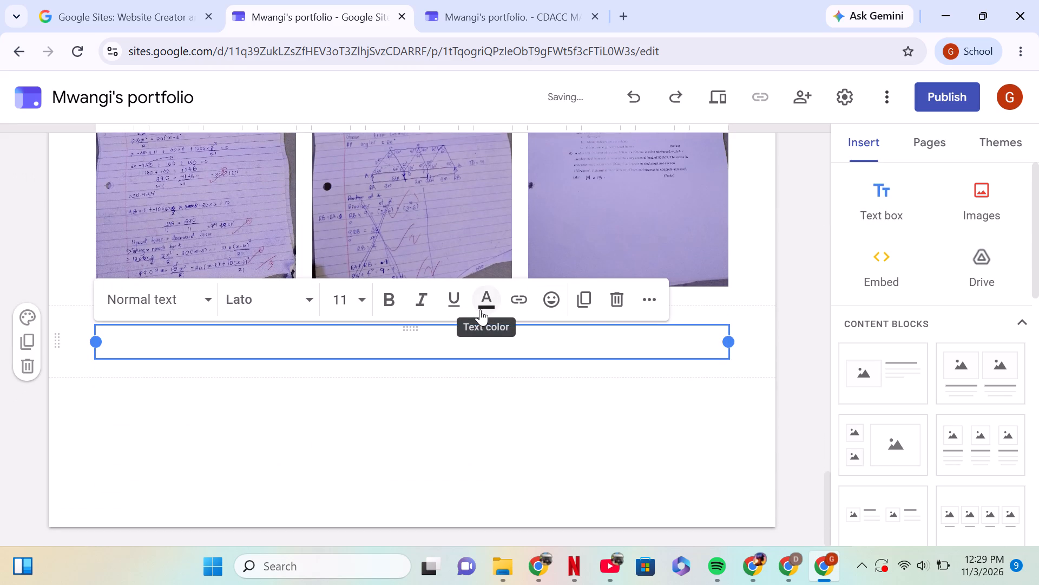
pyautogui.write('4,')
pyautogui.press('BackSpace')
pyautogui.press('.')
pyautogui.press('space')
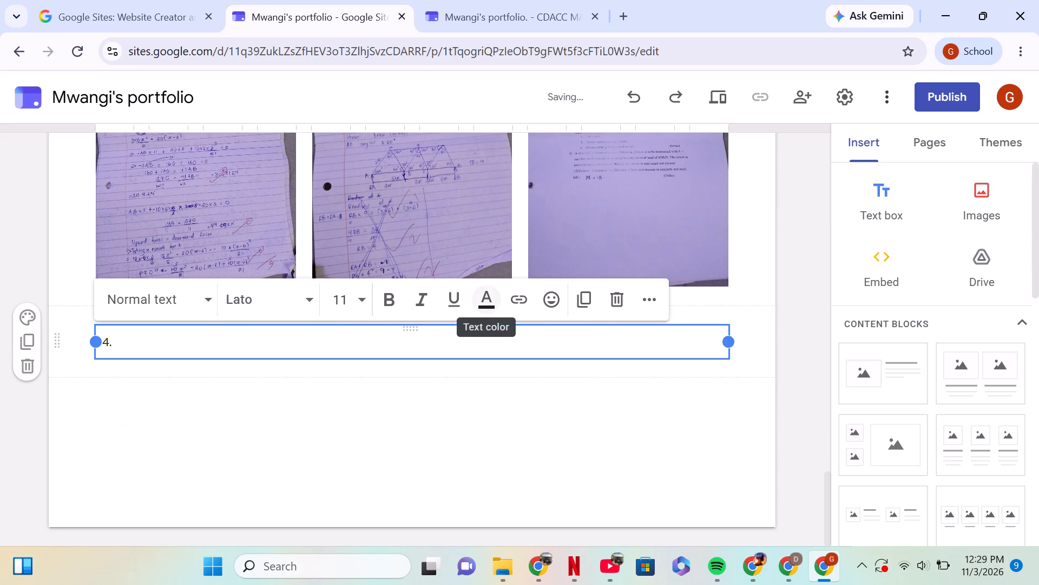
# Set the text that follows "4." in the unit 4 heading to red at font size 12.
pyautogui.moveTo(393, 309); pyautogui.dragTo(490, 302)
pyautogui.click(490, 302)
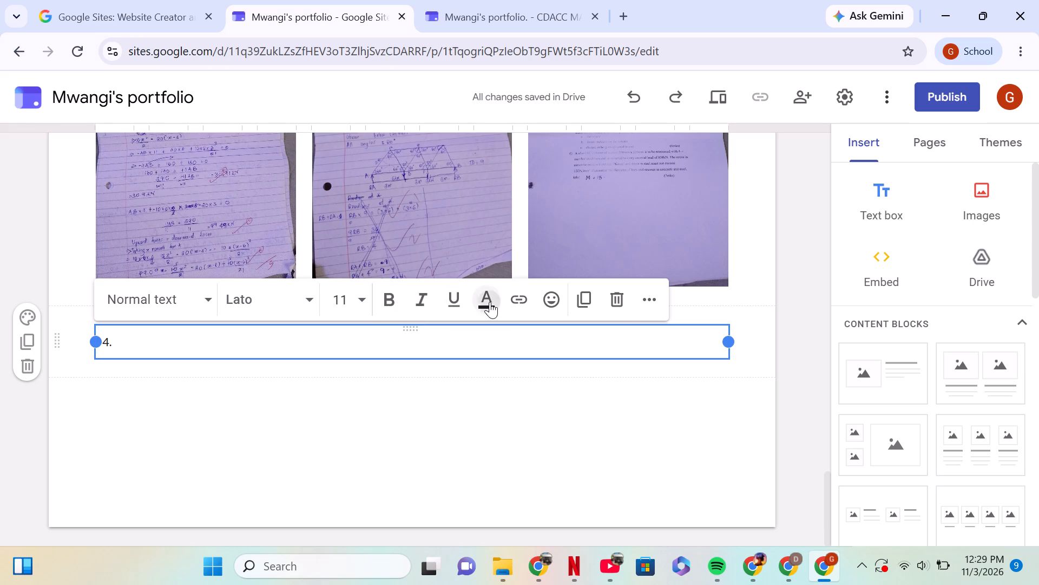
pyautogui.click(475, 349)
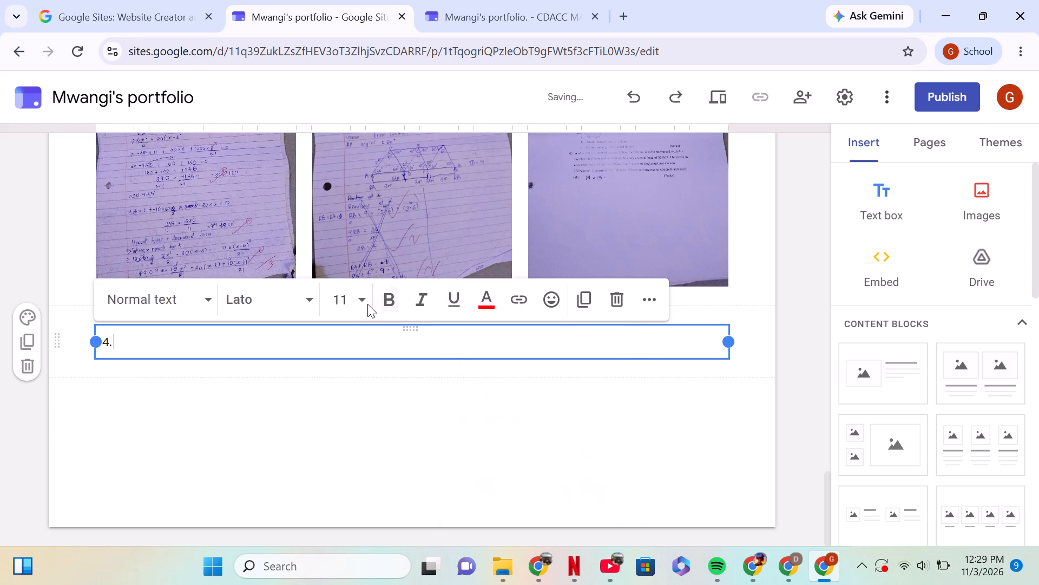
pyautogui.click(364, 301)
pyautogui.click(337, 499)
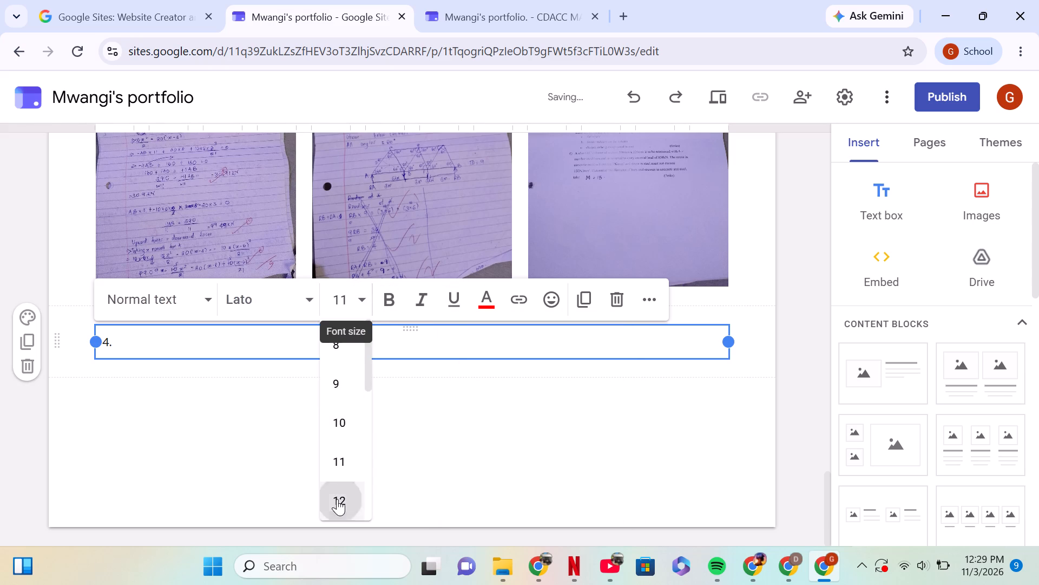
pyautogui.click(130, 348)
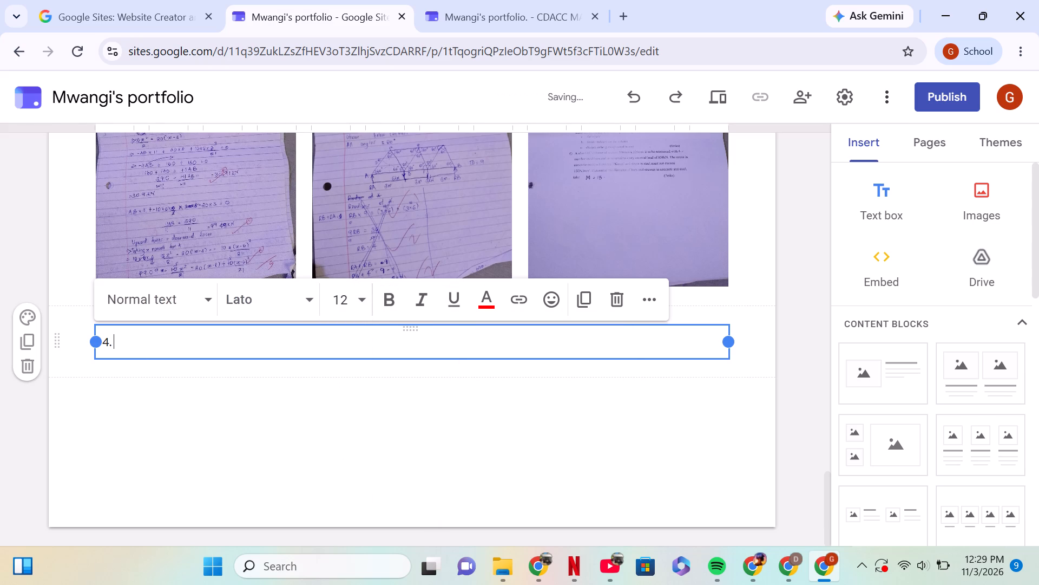
pyautogui.hotkey('shift', 'r')
pyautogui.press('BackSpace')
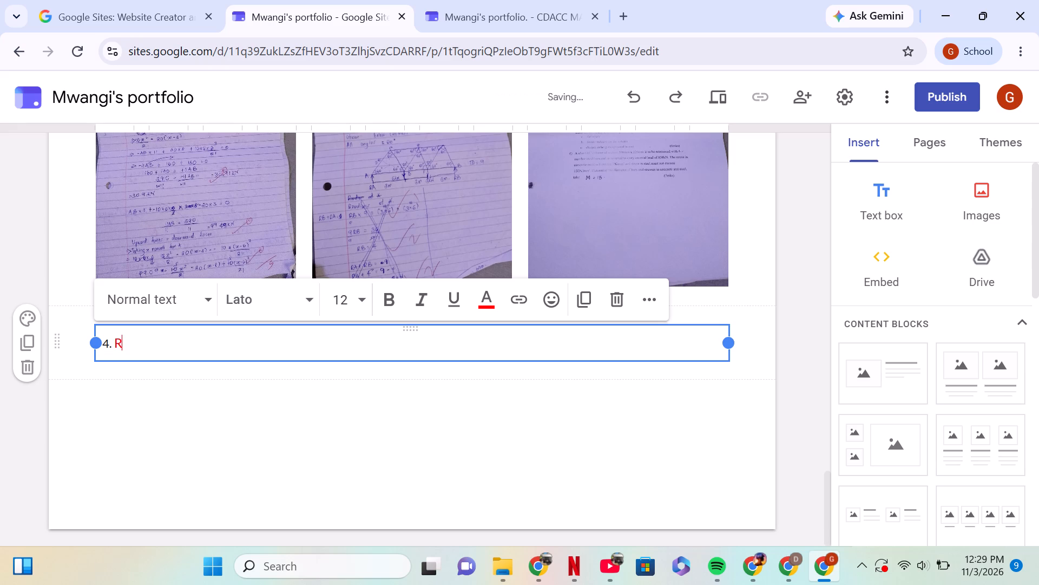
# Complete the unit 4 heading after "4." with "Road construction works." in bold bright green.
pyautogui.click(390, 300)
pyautogui.click(494, 300)
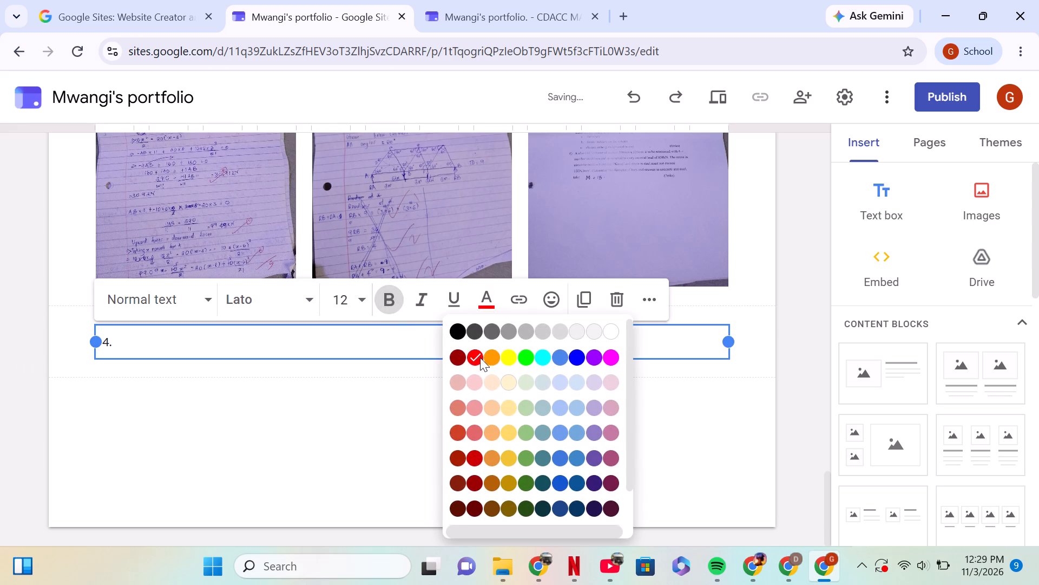
pyautogui.click(532, 355)
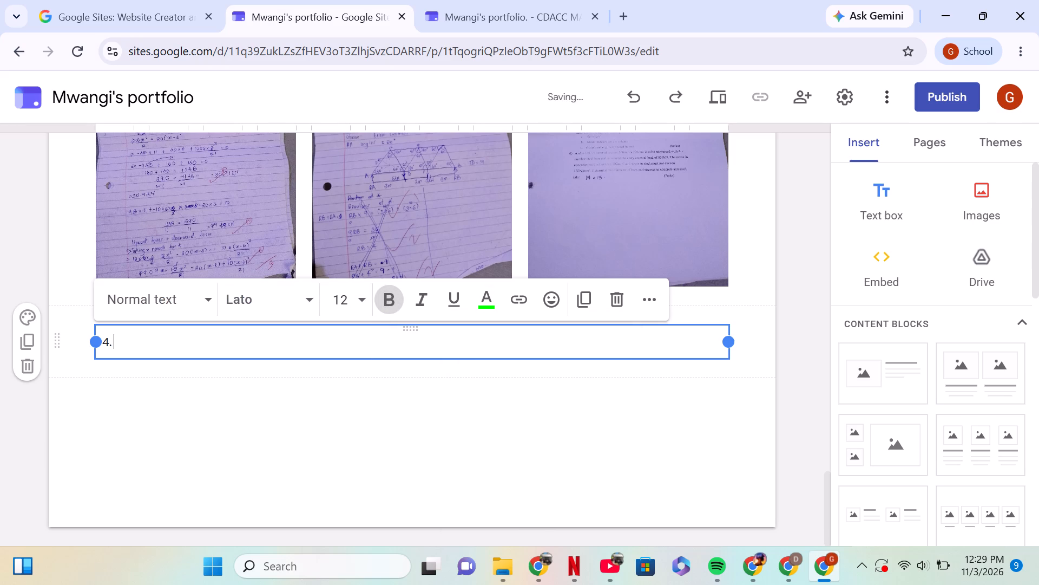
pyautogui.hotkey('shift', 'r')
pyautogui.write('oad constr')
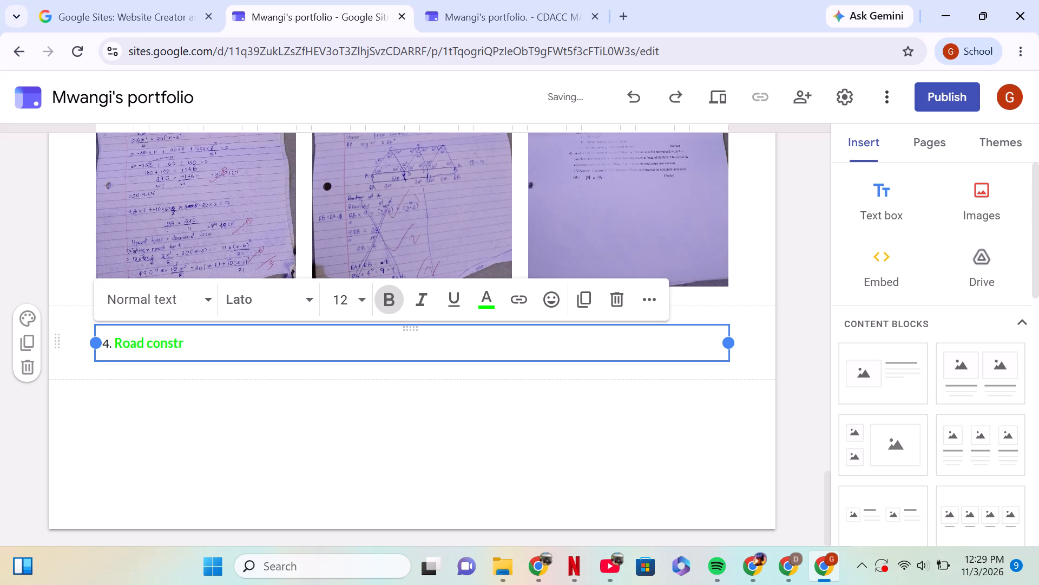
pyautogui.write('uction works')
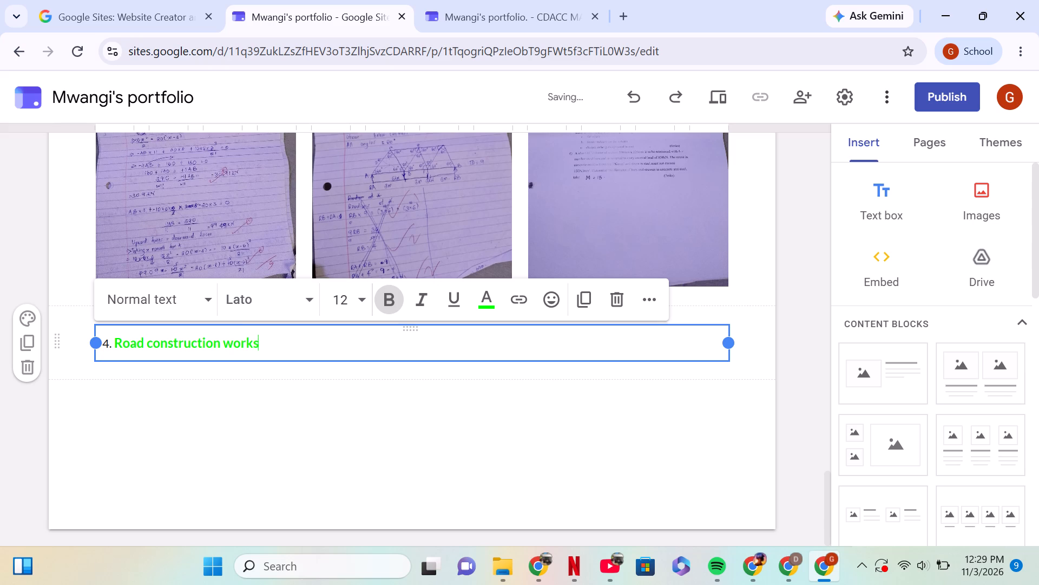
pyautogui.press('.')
pyautogui.click(596, 414)
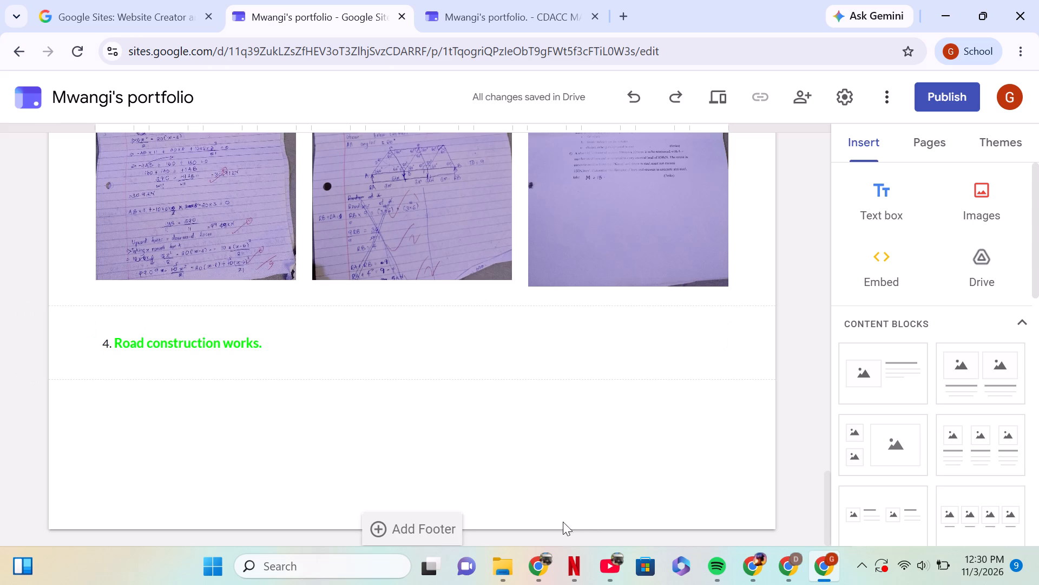
# Switch to the Downloads folder in File Explorer and delete the nine WhatsApp images dated today.
pyautogui.click(511, 557)
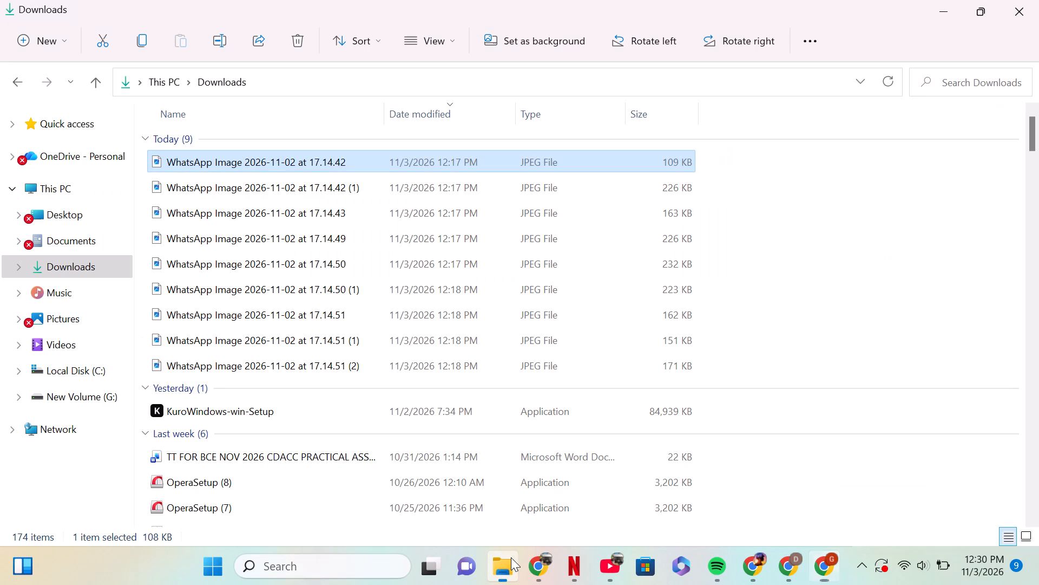
pyautogui.moveTo(140, 160); pyautogui.dragTo(213, 363)
pyautogui.click(297, 39)
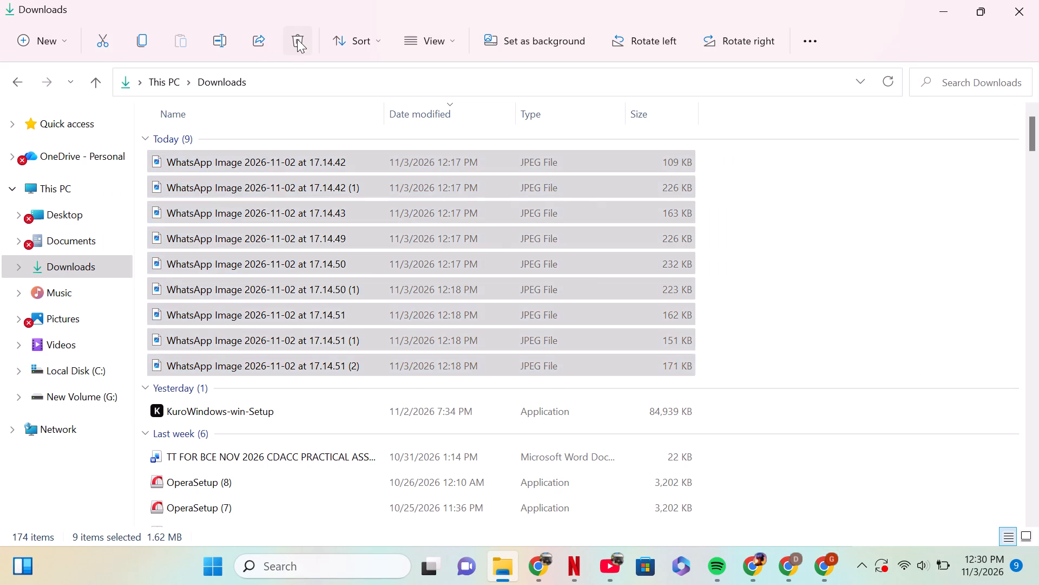
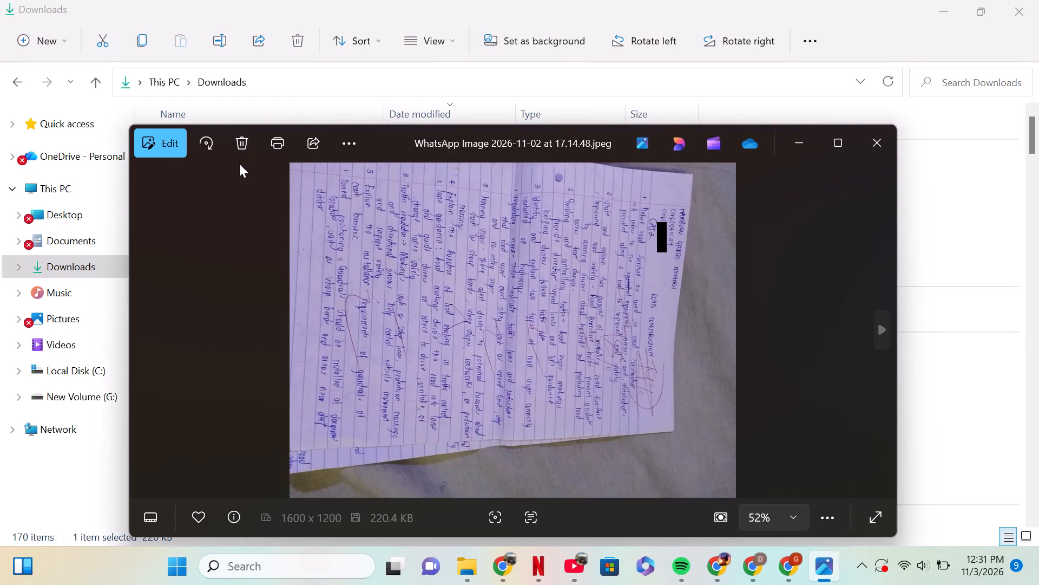
# Rotate the WhatsApp photo 17.14.48 upright, crop its top and right side to 1039 x 1482, and save it over the original.
pyautogui.click(201, 151)
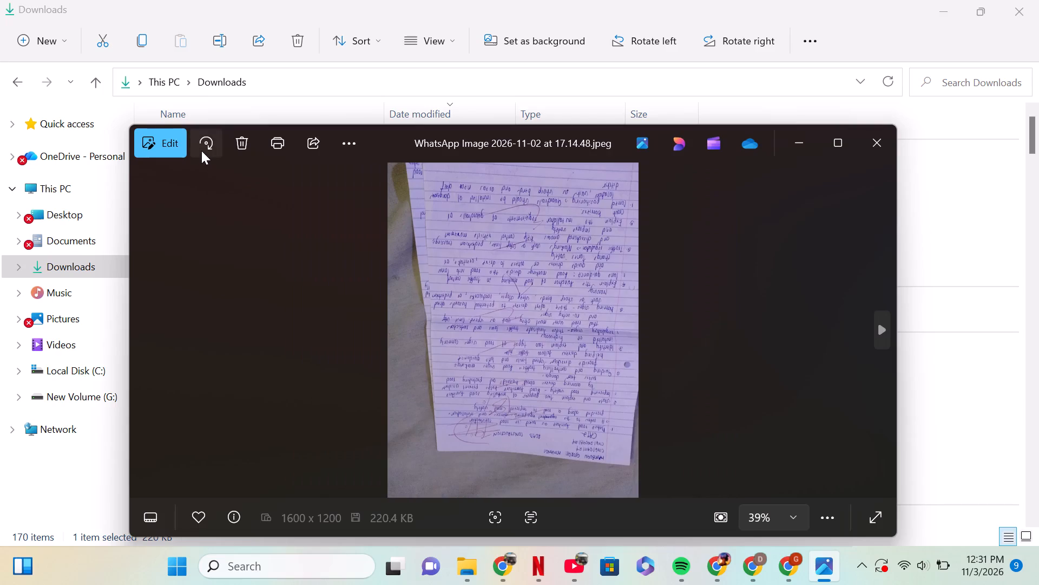
pyautogui.click(201, 151)
pyautogui.click(201, 151)
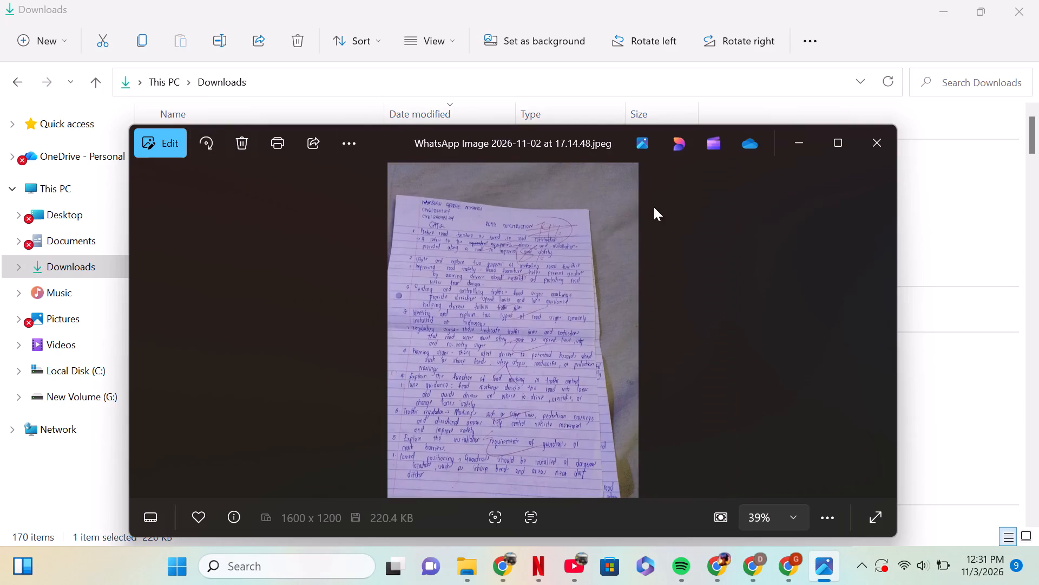
pyautogui.click(155, 146)
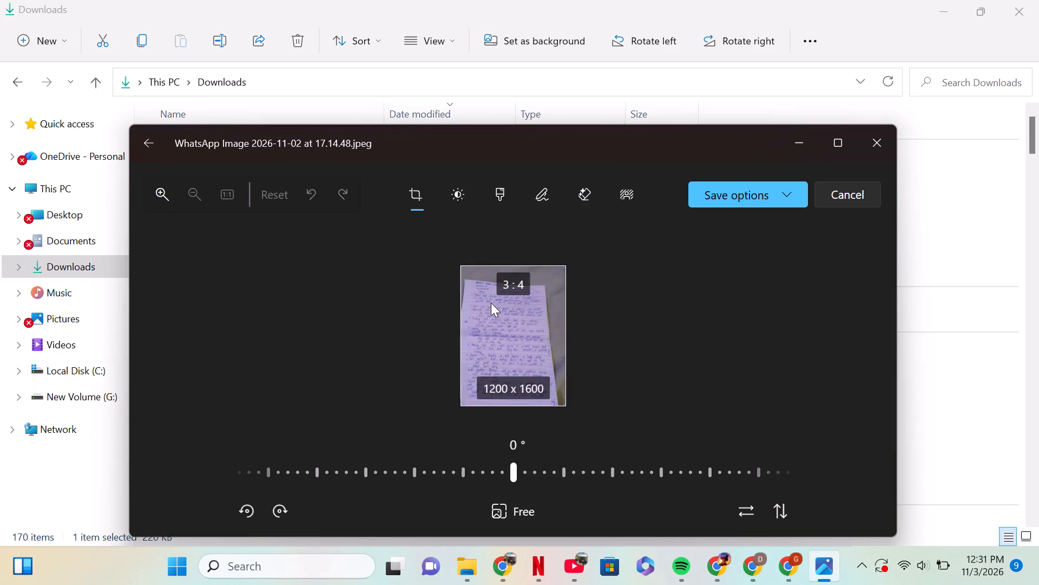
pyautogui.moveTo(511, 264); pyautogui.dragTo(512, 281)
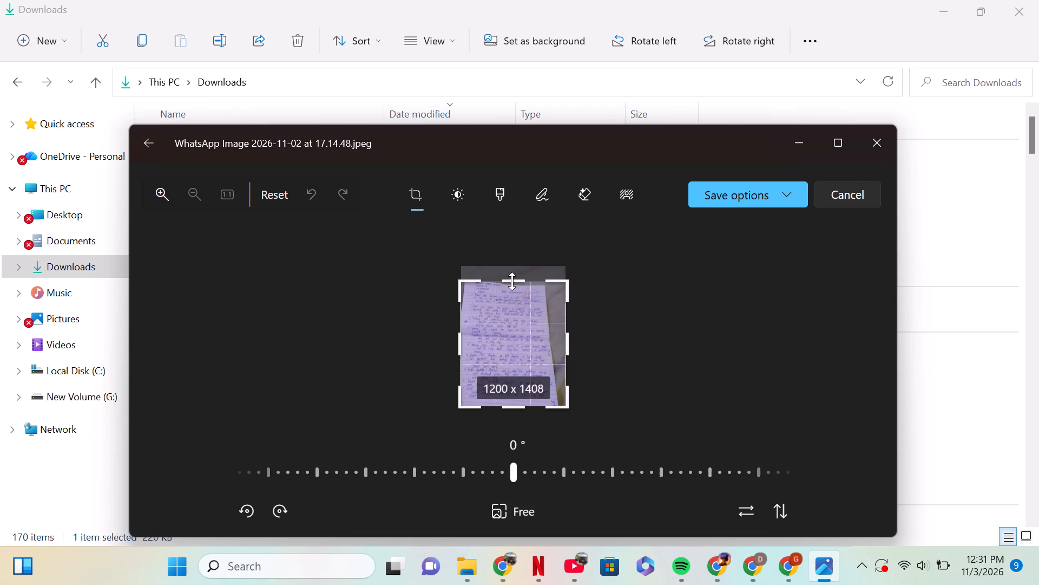
pyautogui.moveTo(512, 281); pyautogui.dragTo(512, 275)
pyautogui.moveTo(571, 330); pyautogui.dragTo(567, 330)
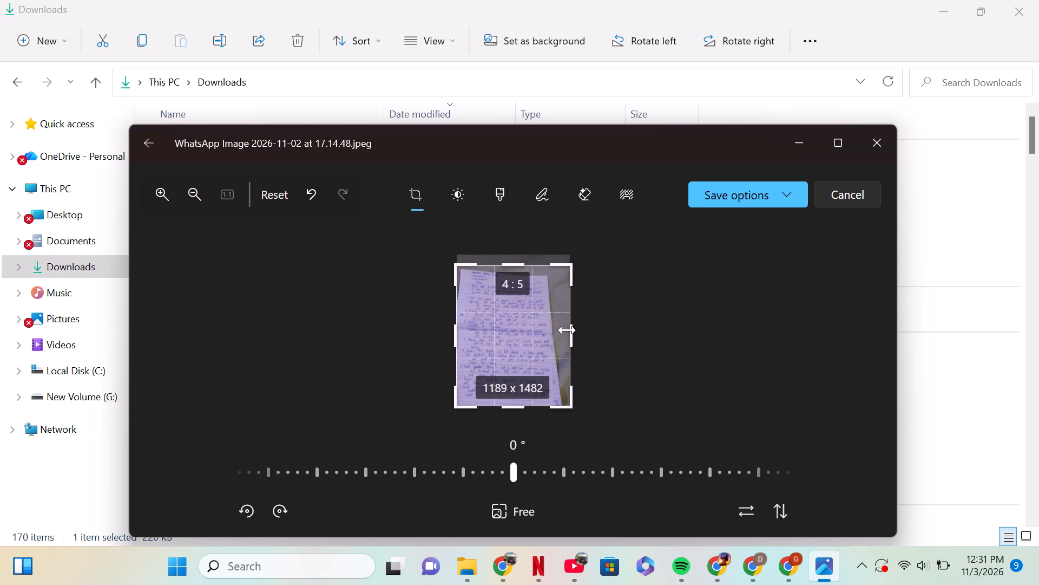
pyautogui.moveTo(567, 330); pyautogui.dragTo(556, 330)
pyautogui.click(772, 178)
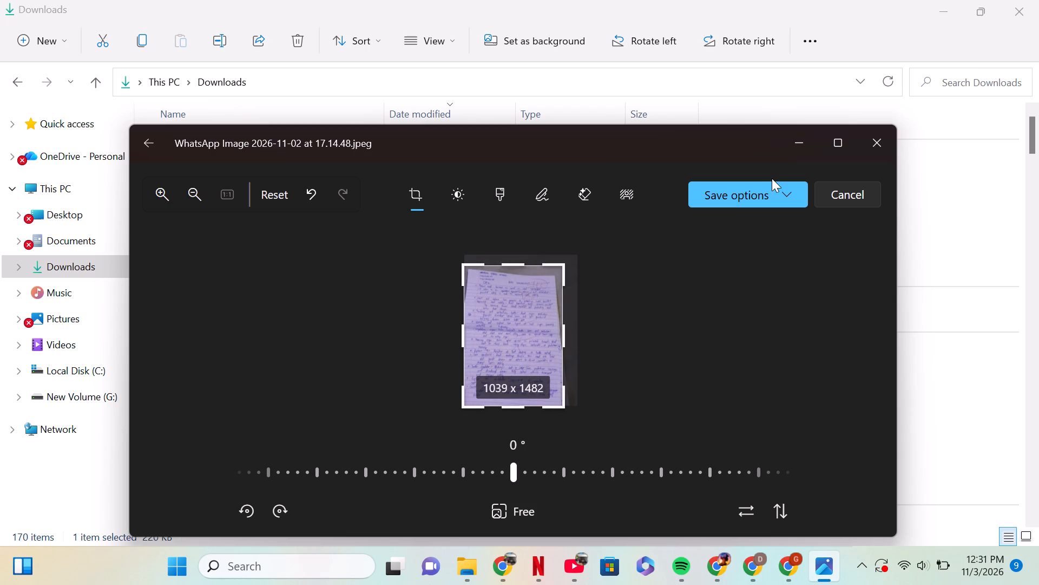
pyautogui.click(772, 185)
pyautogui.click(737, 243)
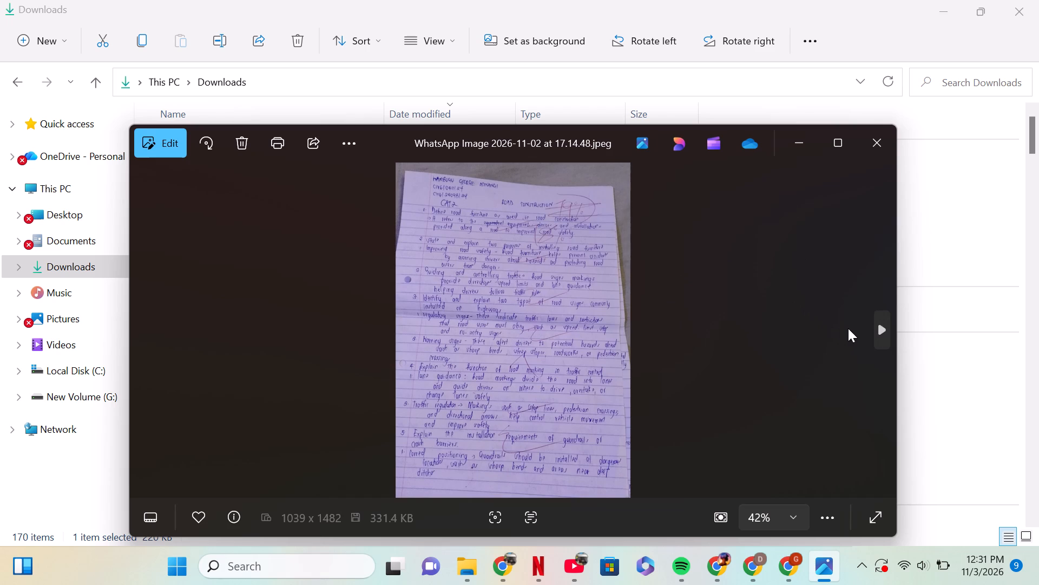
# Rotate the WhatsApp photo 17.14.47 (1) upright, crop its top and right side to 1076 x 1532, and save it over the original.
pyautogui.click(877, 330)
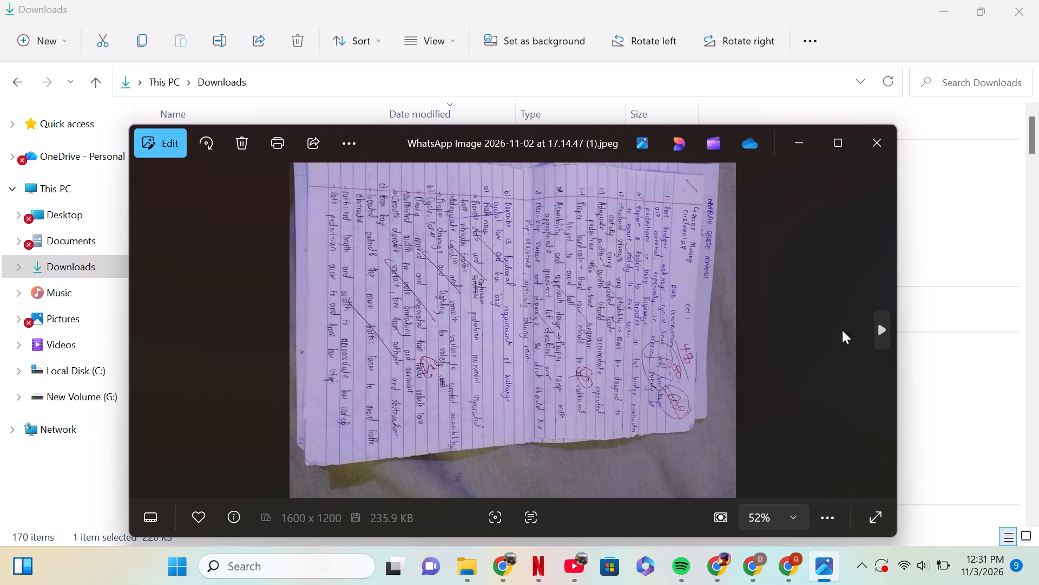
pyautogui.click(211, 142)
pyautogui.click(211, 142)
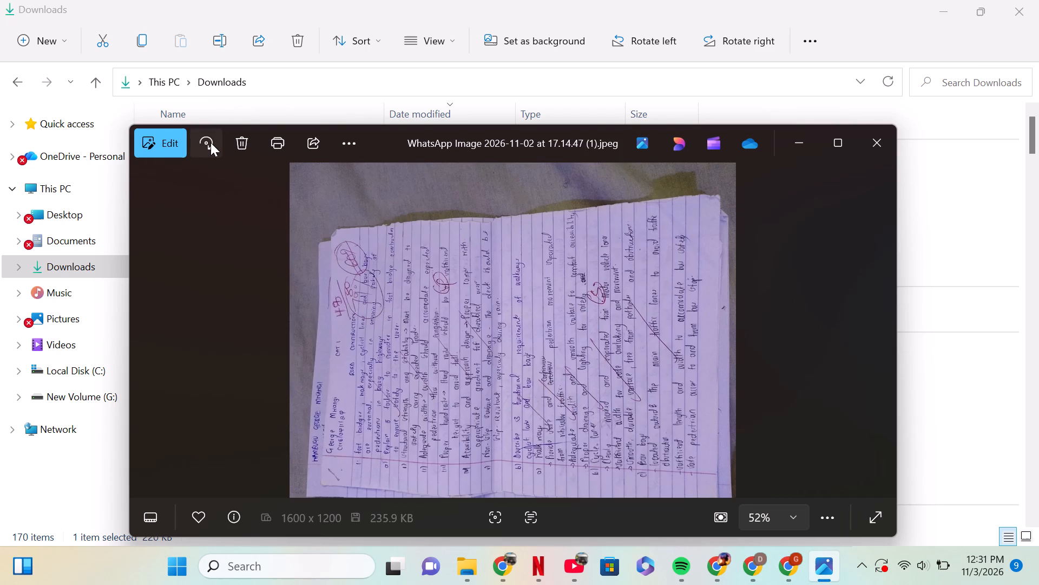
pyautogui.click(211, 142)
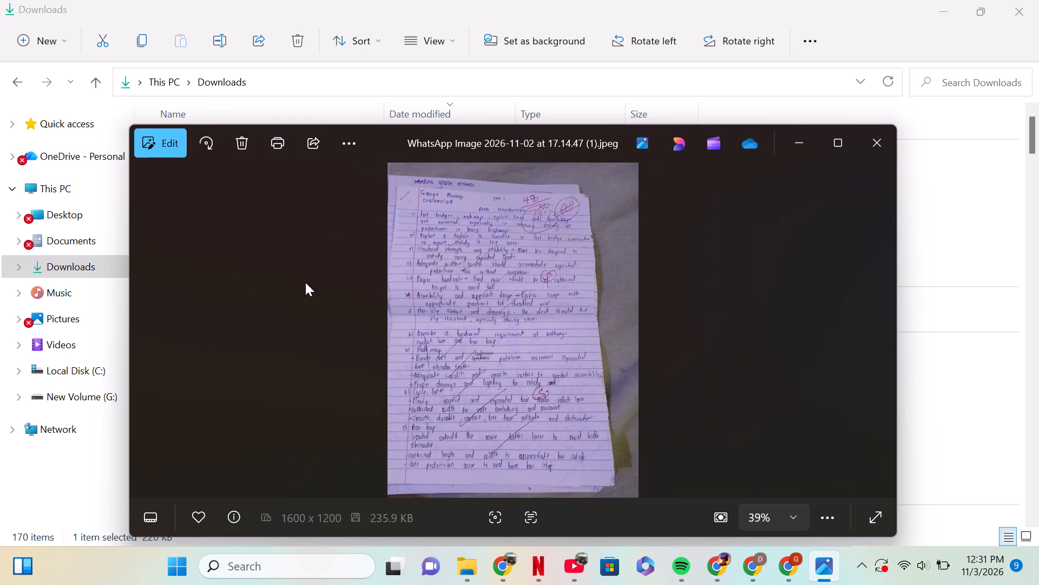
pyautogui.click(153, 148)
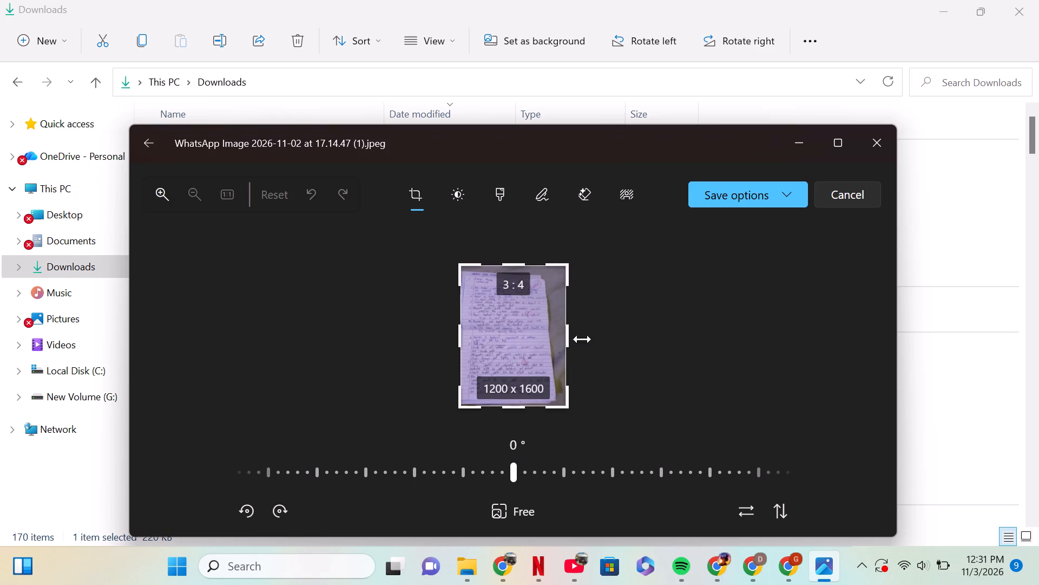
pyautogui.moveTo(564, 339); pyautogui.dragTo(554, 339)
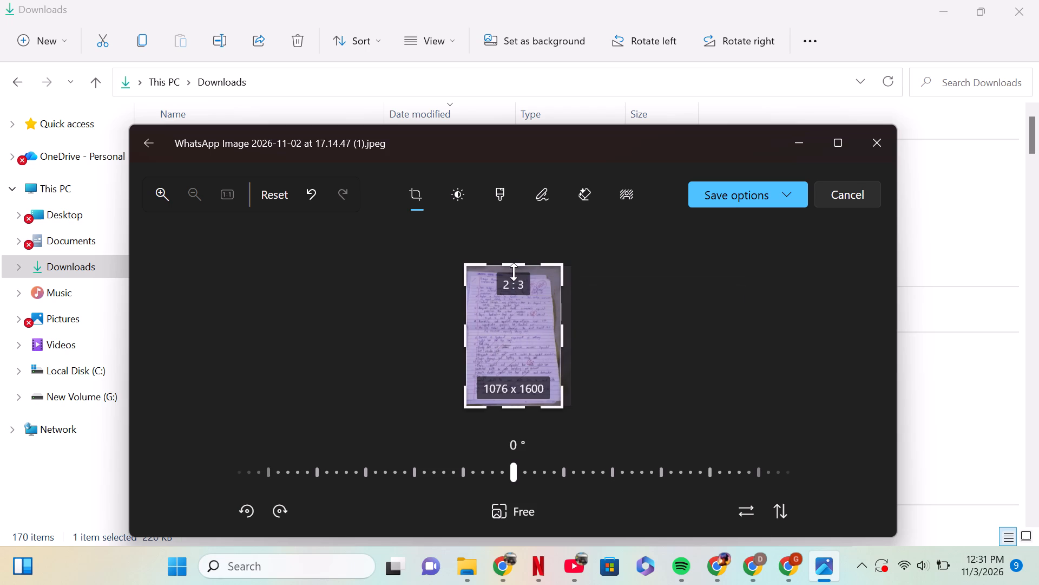
pyautogui.moveTo(514, 262); pyautogui.dragTo(514, 269)
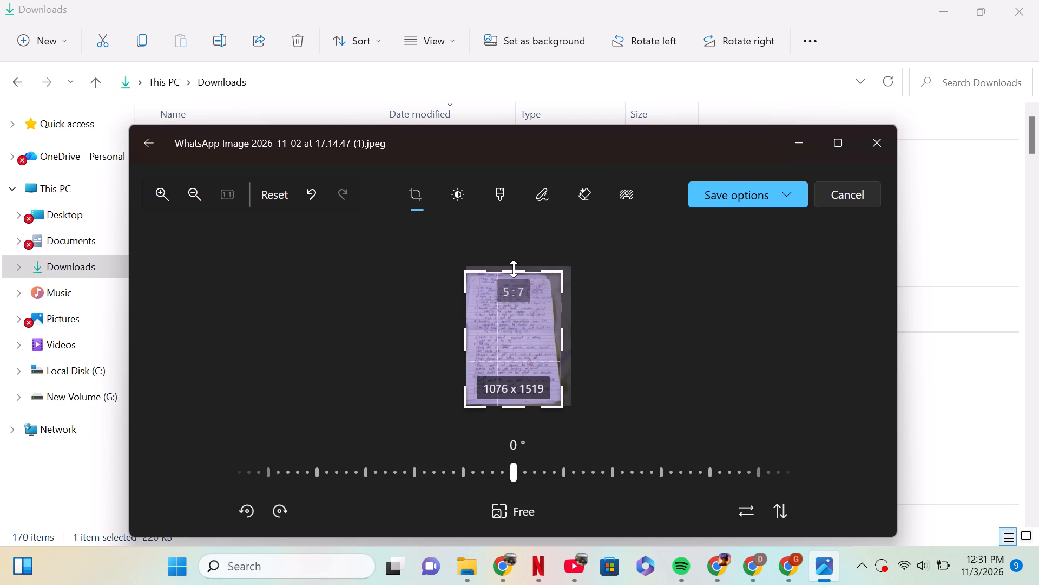
pyautogui.moveTo(514, 269); pyautogui.dragTo(513, 268)
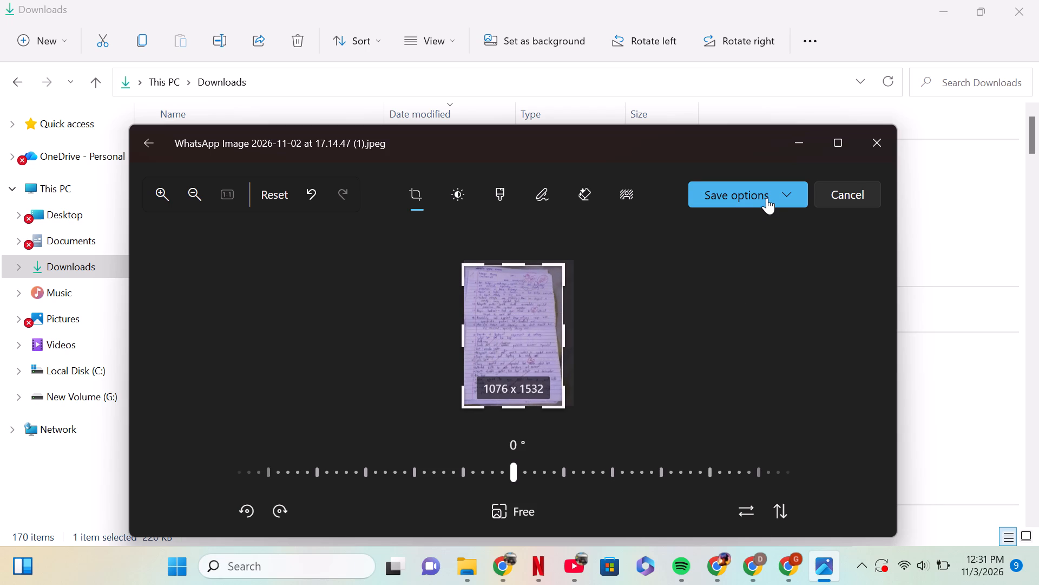
pyautogui.click(767, 198)
pyautogui.click(731, 244)
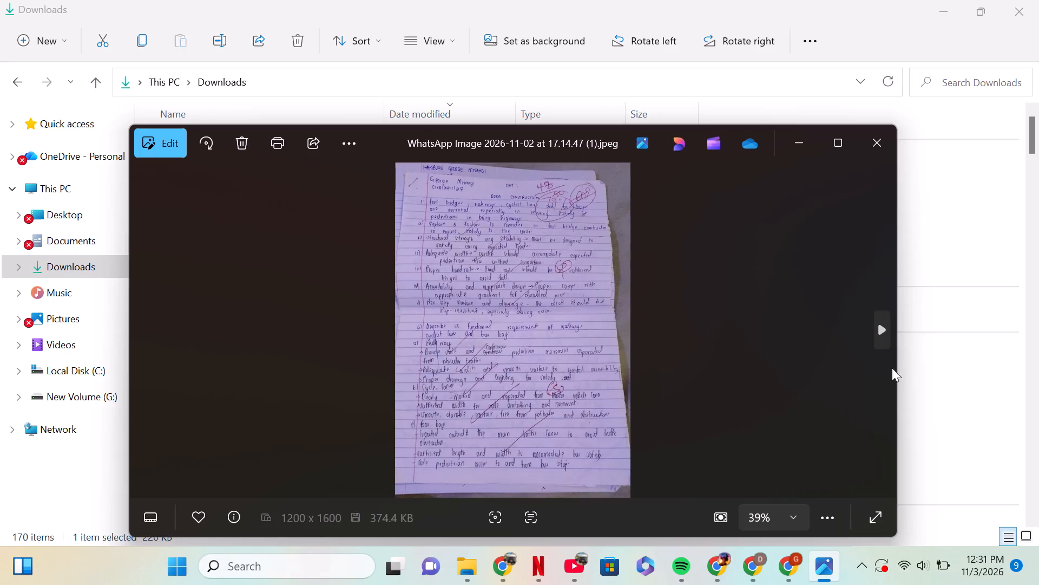
# Rotate the WhatsApp photo 17.14.47 upright, crop its top and right side to 1111 x 1532, and save it over the original.
pyautogui.click(886, 329)
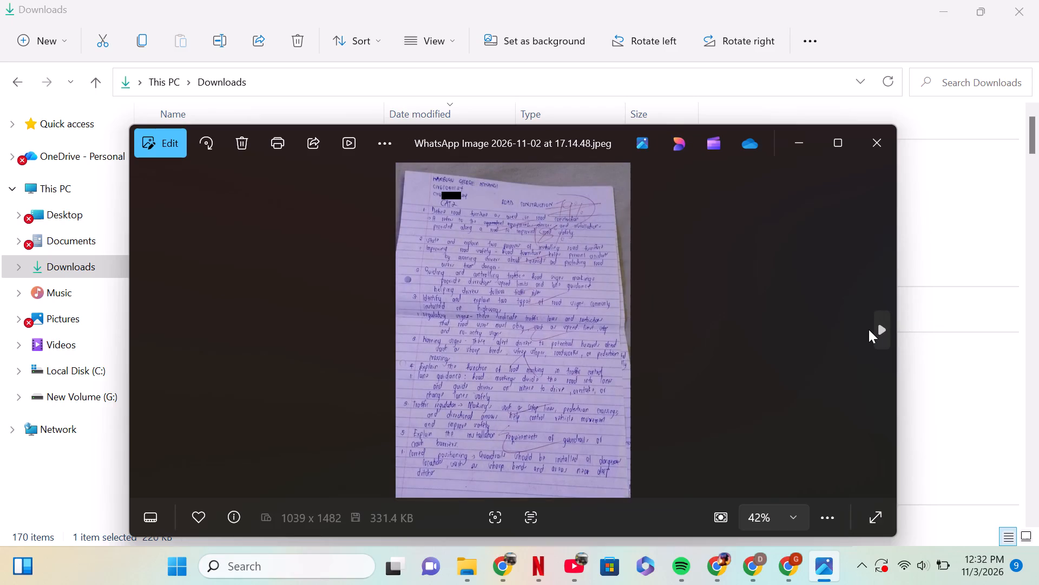
pyautogui.click(147, 320)
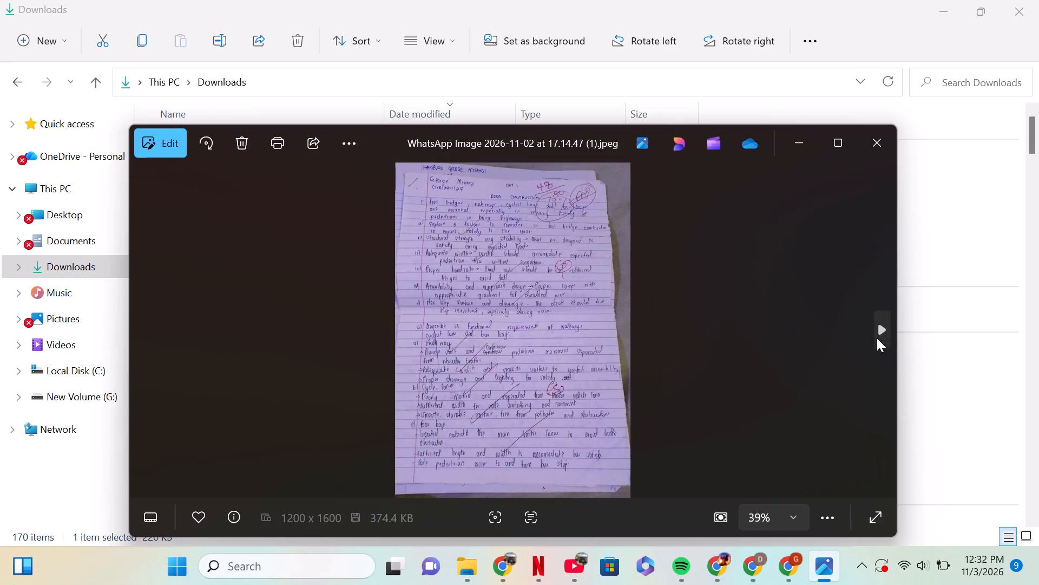
pyautogui.click(877, 338)
pyautogui.click(877, 338)
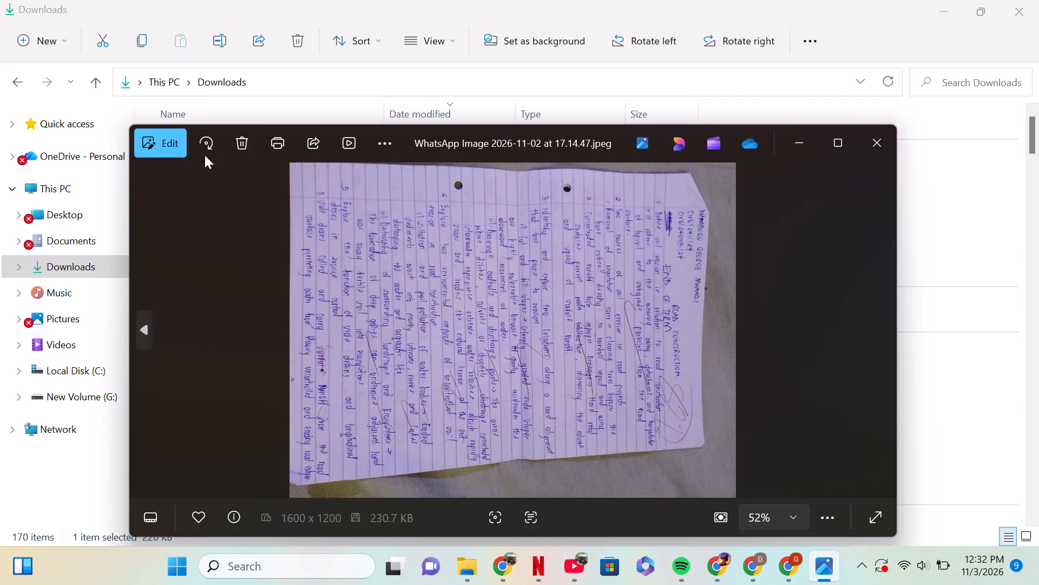
pyautogui.click(206, 141)
pyautogui.click(206, 141)
pyautogui.click(206, 141)
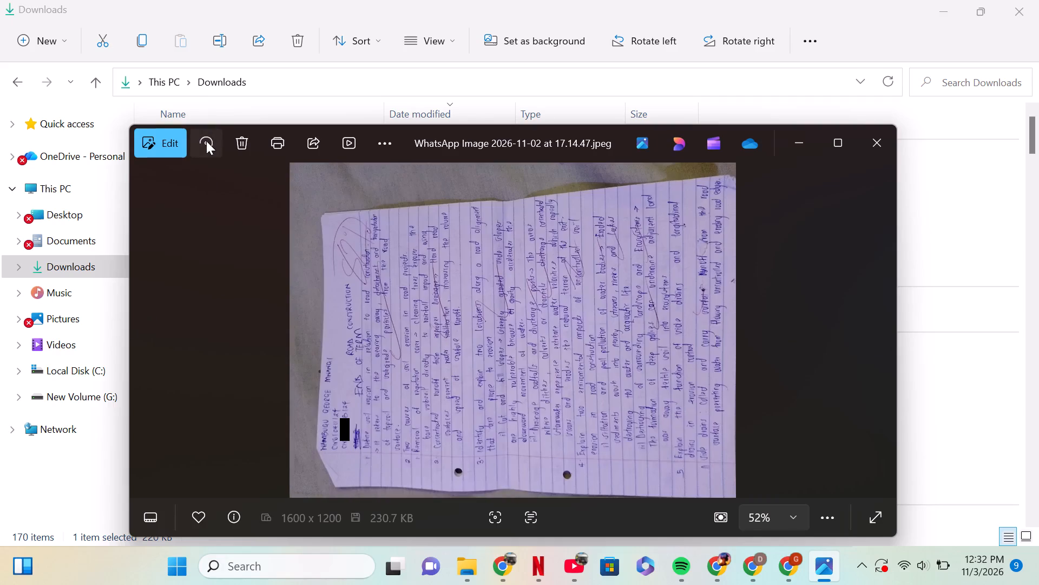
pyautogui.click(157, 148)
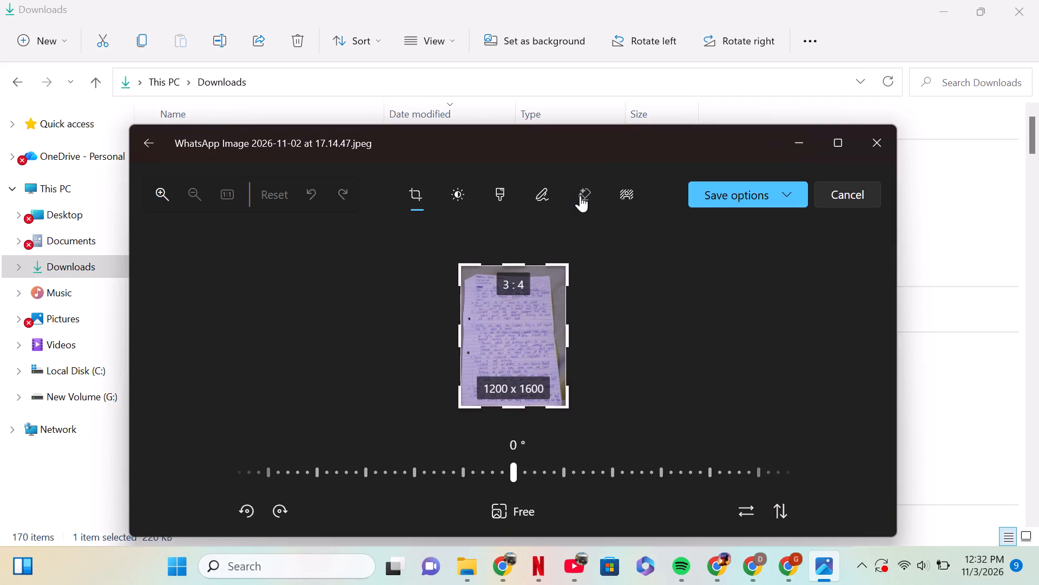
pyautogui.moveTo(512, 261); pyautogui.dragTo(512, 264)
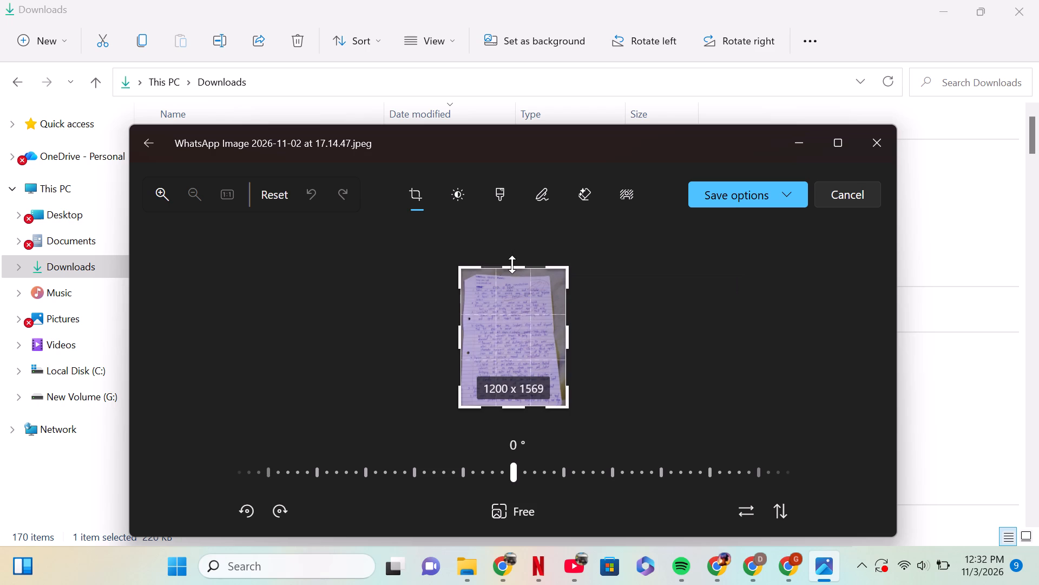
pyautogui.moveTo(512, 264); pyautogui.dragTo(512, 267)
pyautogui.moveTo(569, 329); pyautogui.dragTo(565, 329)
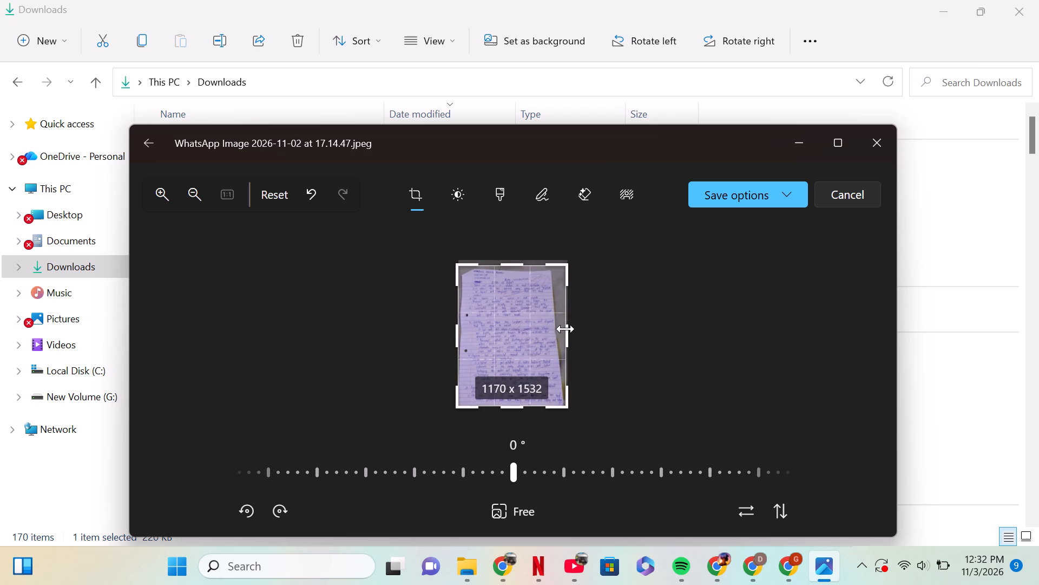
pyautogui.moveTo(565, 329); pyautogui.dragTo(561, 333)
pyautogui.click(764, 196)
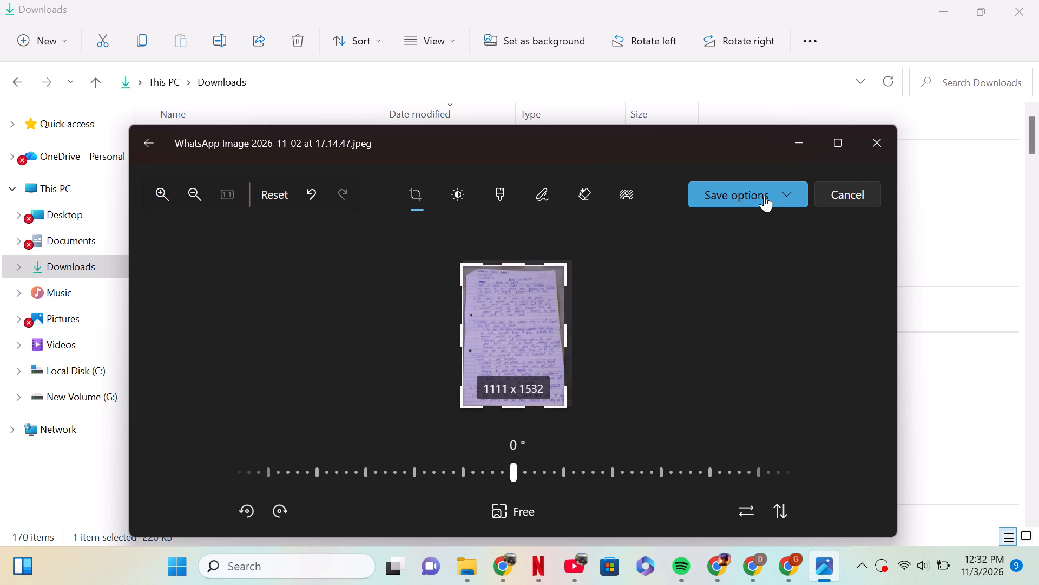
pyautogui.click(718, 242)
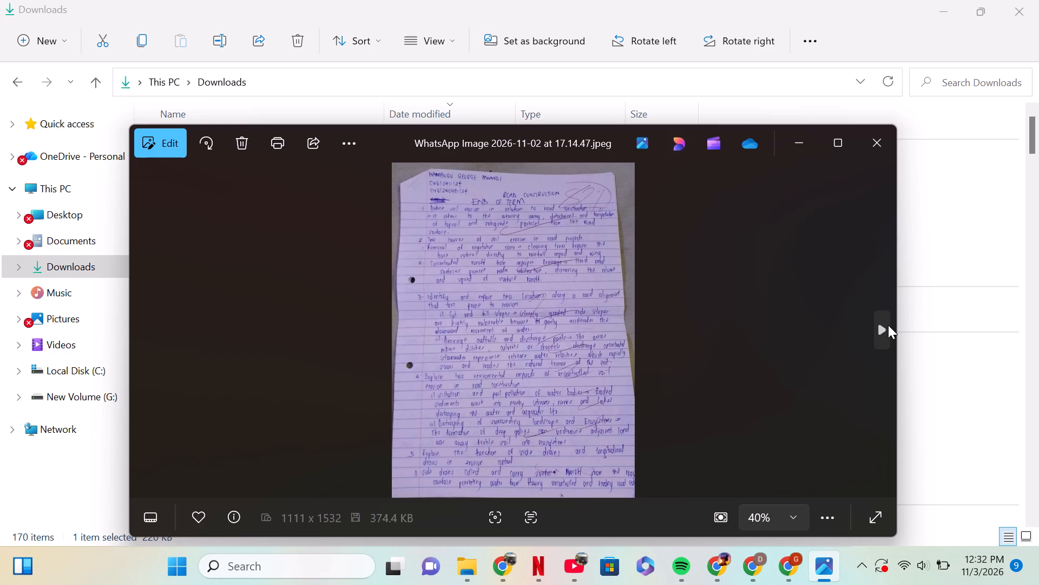
# Rotate the WhatsApp photo 17.14.45, the earthworks observation checklist marked 80%, until it is upright.
pyautogui.click(888, 325)
pyautogui.click(888, 325)
pyautogui.click(888, 325)
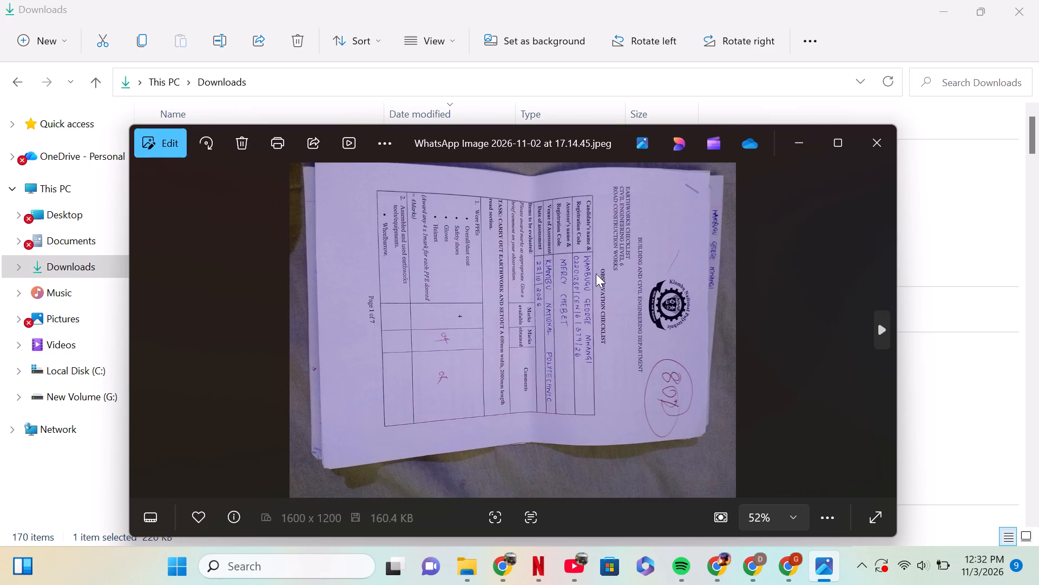
pyautogui.click(202, 141)
pyautogui.click(202, 141)
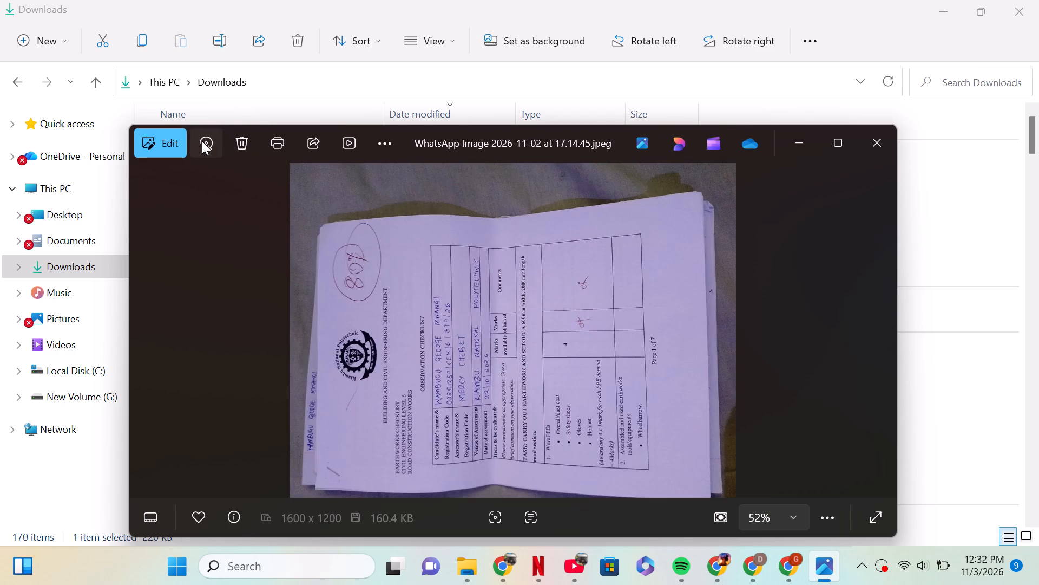
pyautogui.click(202, 141)
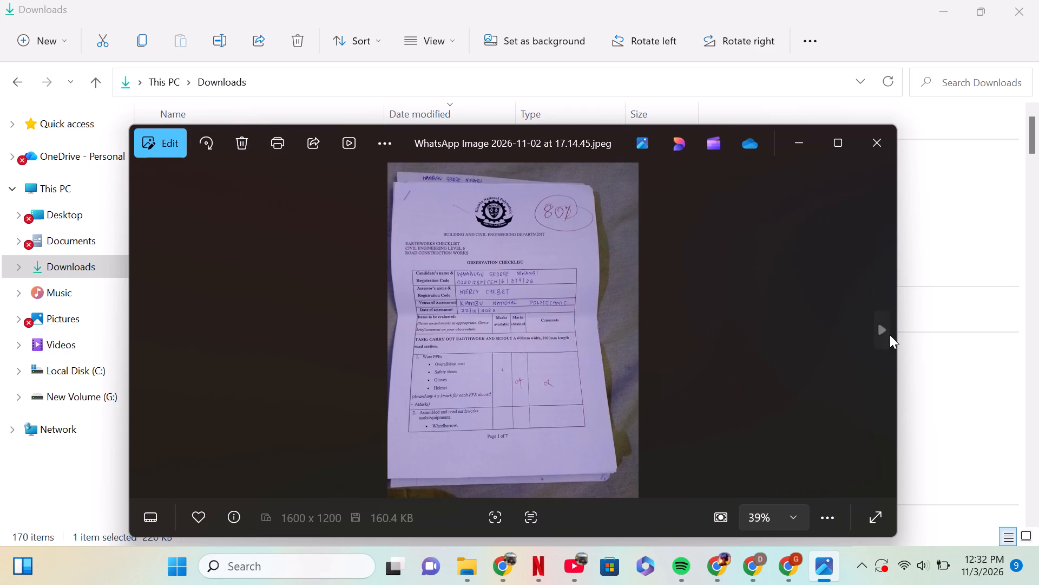
# Rotate the WhatsApp photo 17.14.44, the rigid pavement and foot path checklist, until it is upright, and close the photo viewer.
pyautogui.click(890, 335)
pyautogui.click(193, 140)
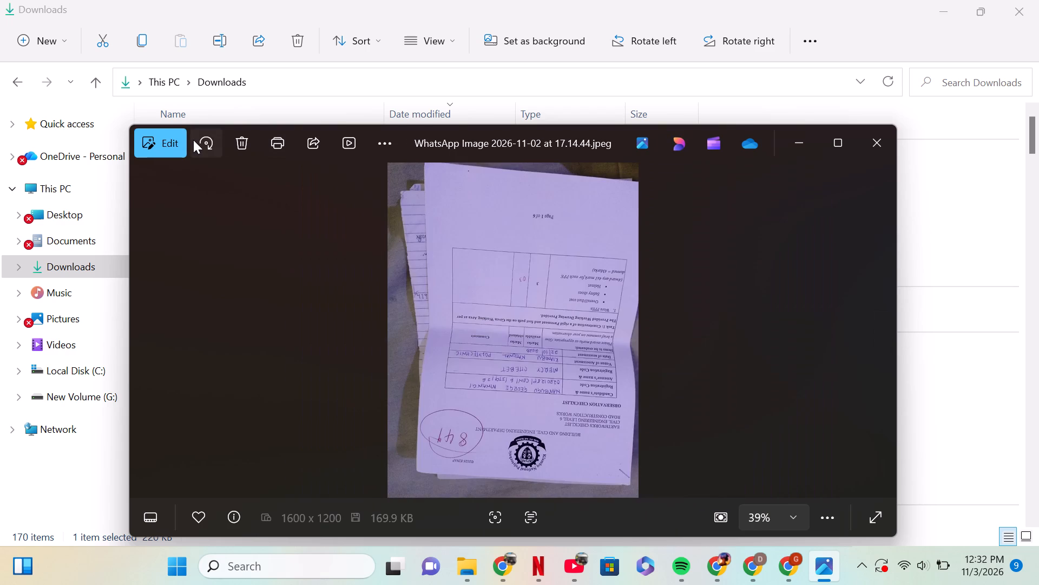
pyautogui.click(193, 140)
pyautogui.click(195, 138)
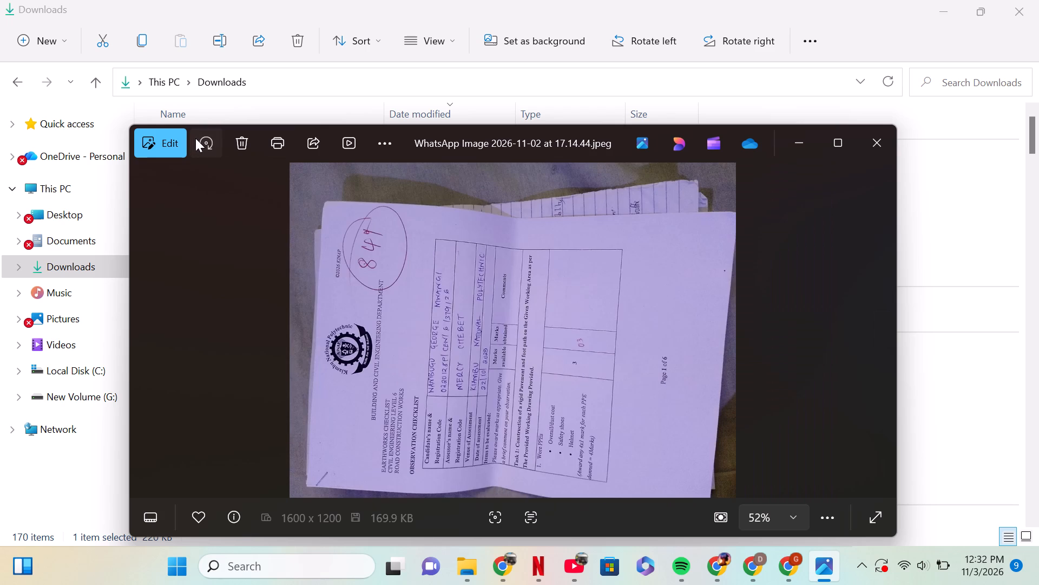
pyautogui.click(877, 332)
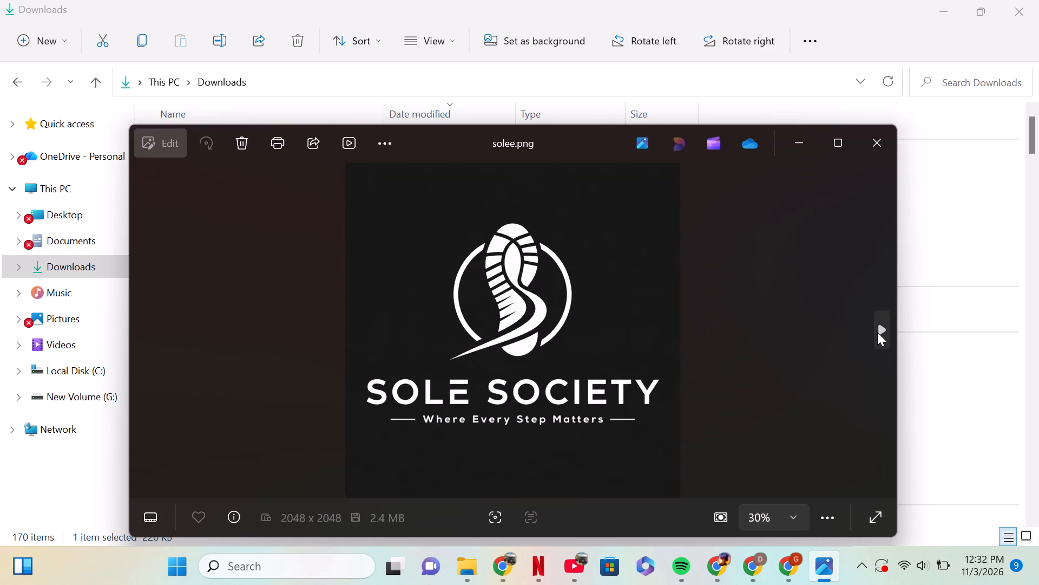
pyautogui.click(879, 150)
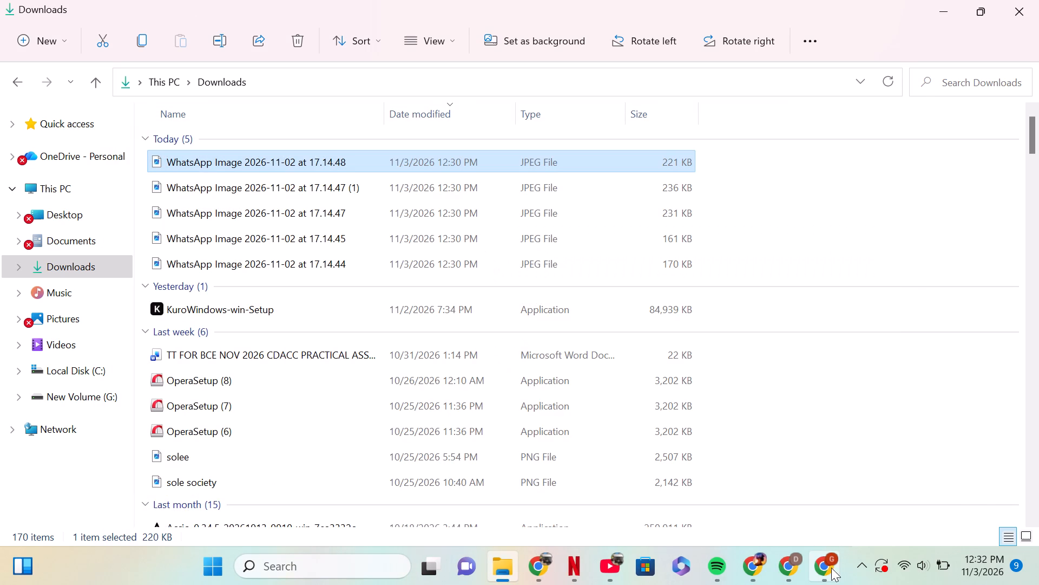
# Return to the portfolio site in Chrome and add a text box for labels below the "Road construction works." heading.
pyautogui.click(825, 571)
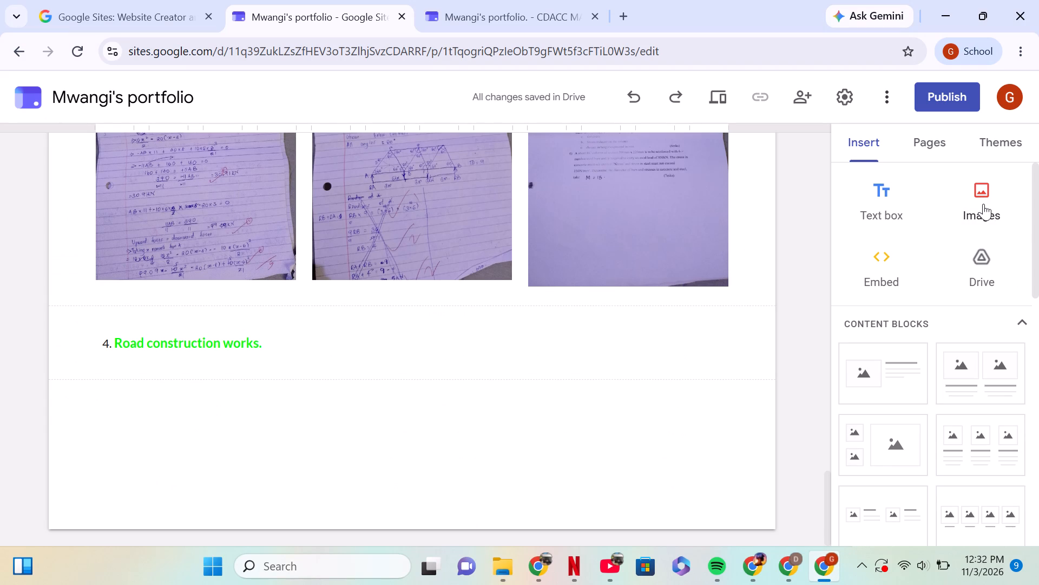
pyautogui.click(762, 370)
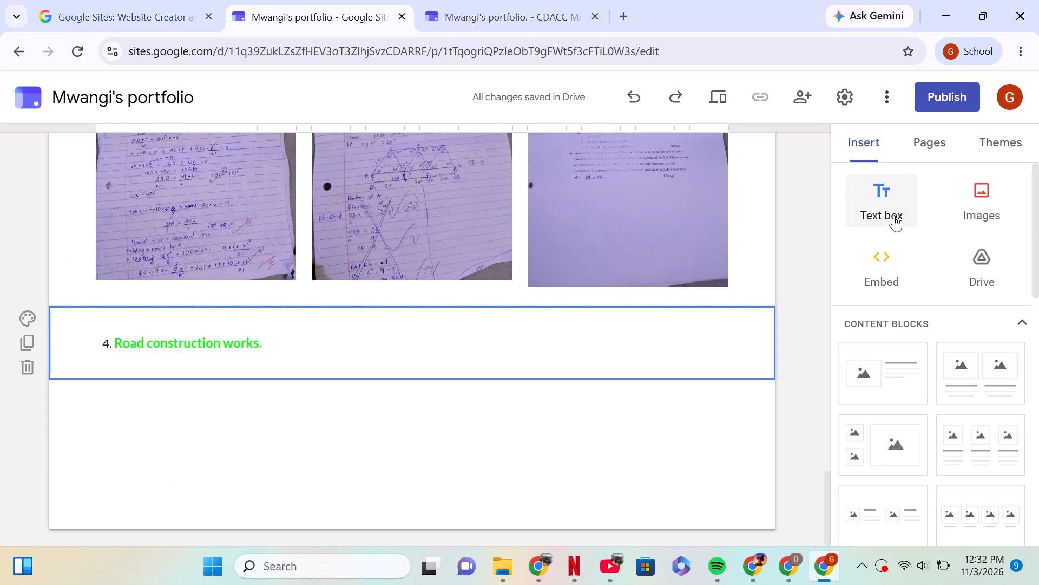
pyautogui.moveTo(991, 235); pyautogui.dragTo(986, 162)
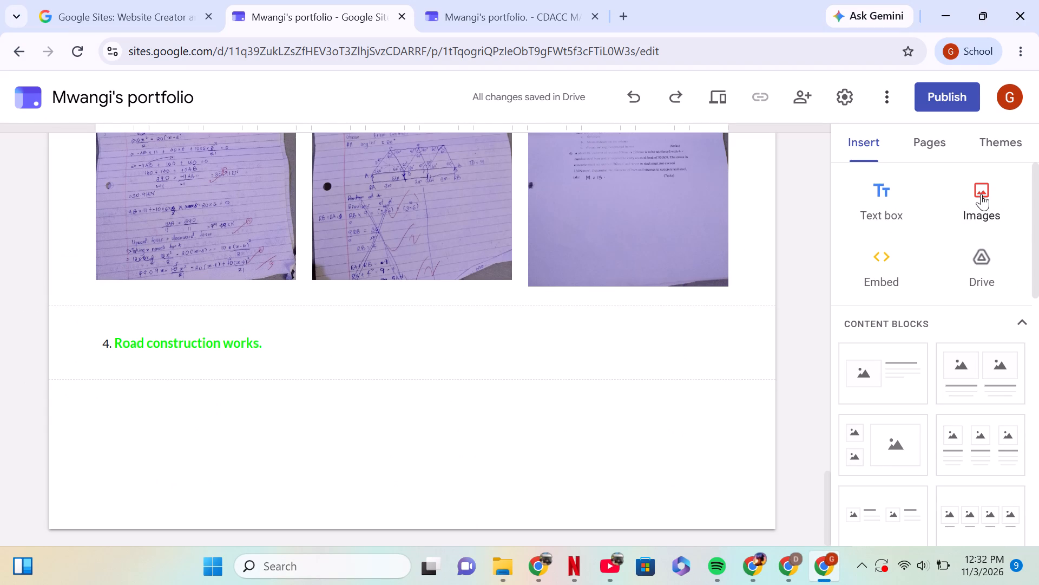
pyautogui.click(891, 204)
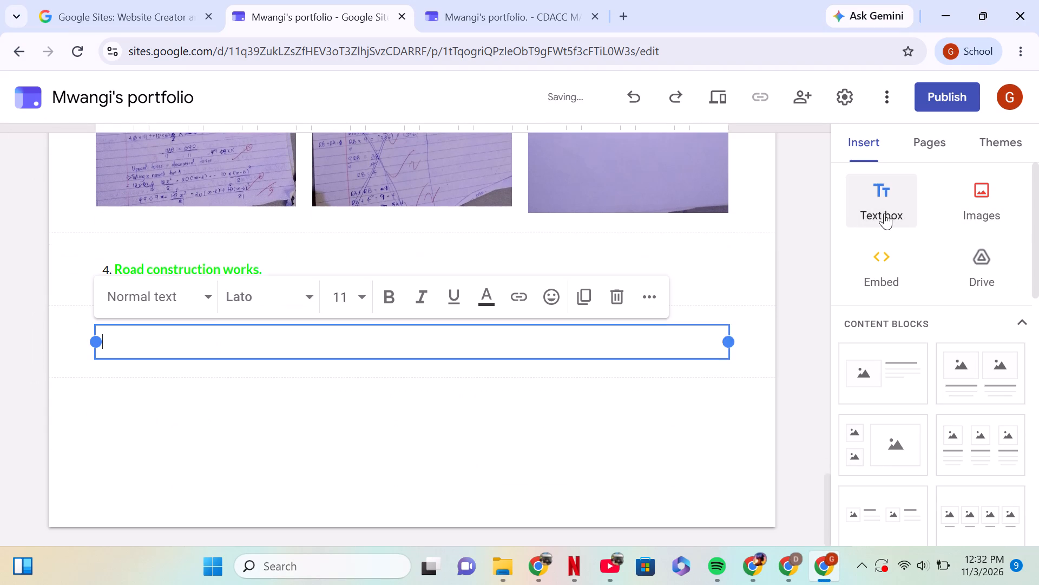
pyautogui.click(481, 311)
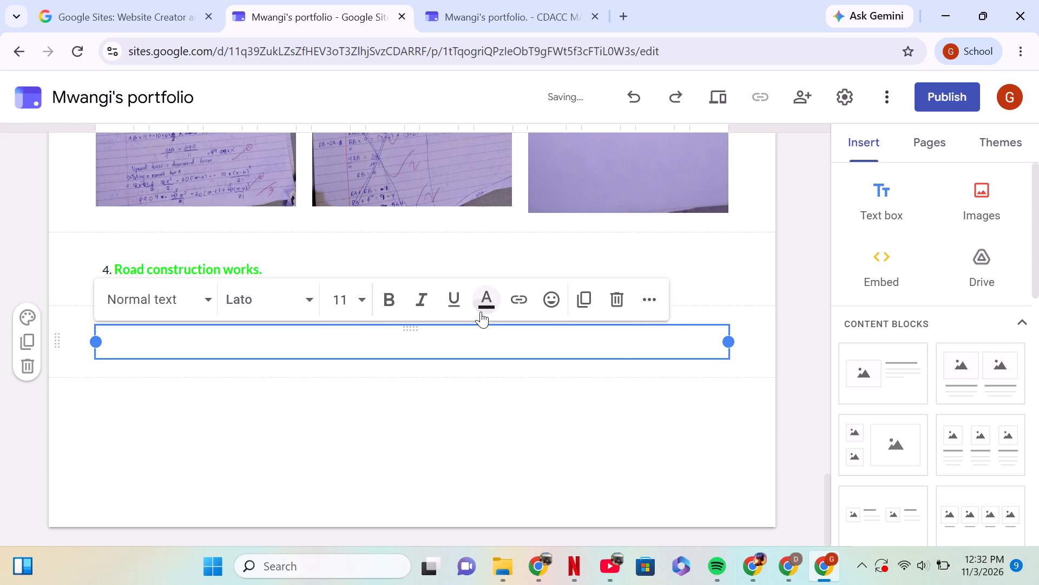
# Enter the label "CAT 1." in bold red in the empty text box below the "Road construction works." heading.
pyautogui.click(481, 355)
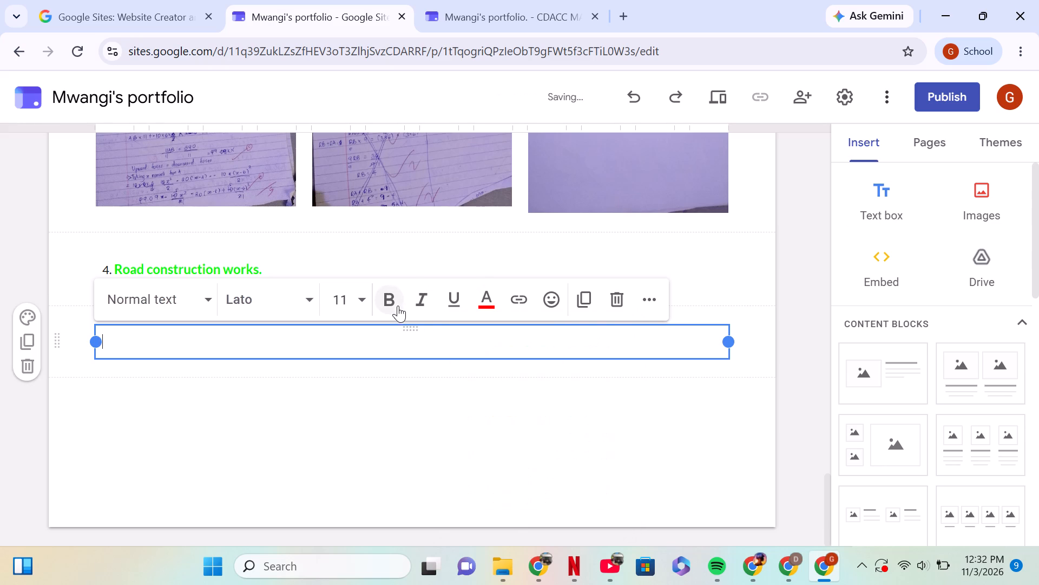
pyautogui.click(396, 305)
pyautogui.hotkey('shift', 'c')
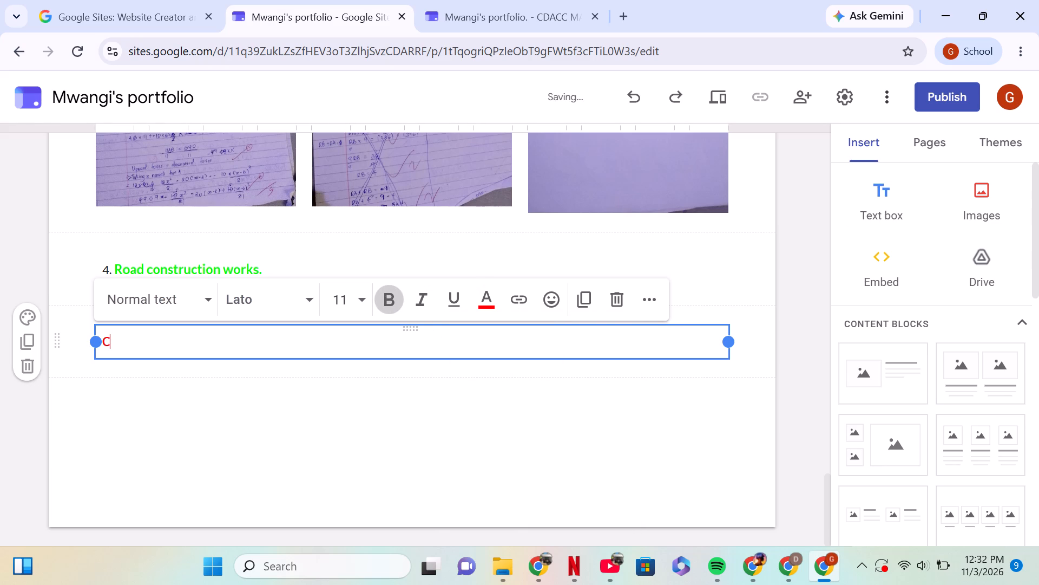
pyautogui.write('At')
pyautogui.press('BackSpace')
pyautogui.write('T 1')
pyautogui.moveTo(164, 339); pyautogui.dragTo(82, 339)
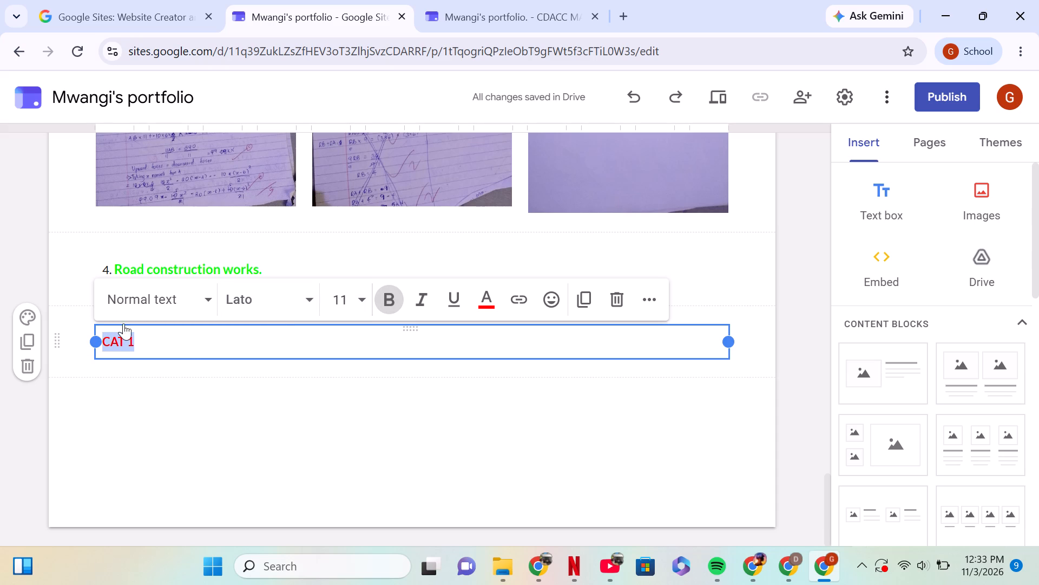
pyautogui.click(160, 342)
pyautogui.press('.')
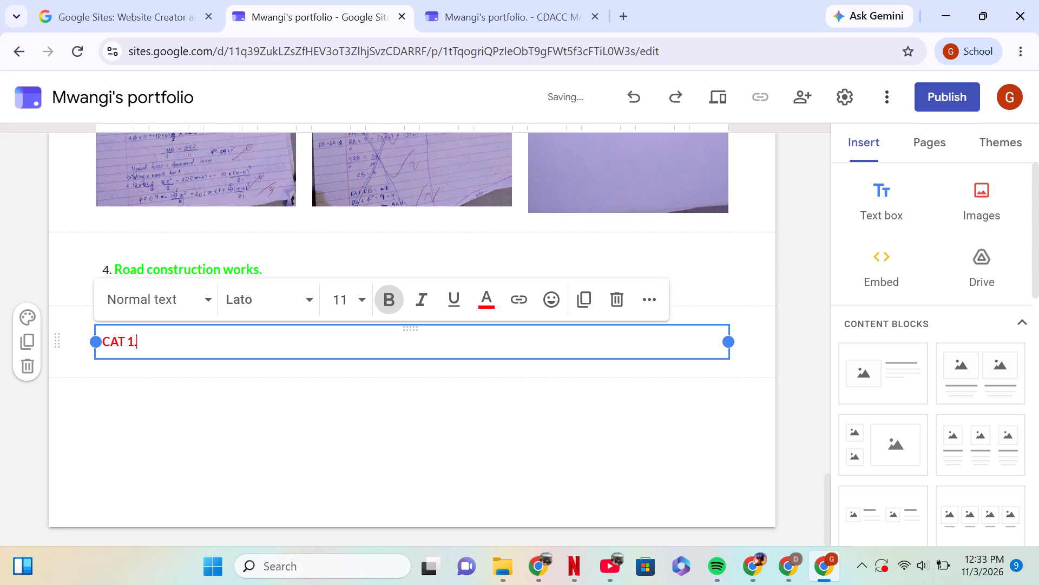
# Copy the "CAT 1." label into a new text box below it, change it to "CAT 2." and remove the extra empty line.
pyautogui.moveTo(140, 344); pyautogui.dragTo(101, 338)
pyautogui.hotkey('ctrl', 'c')
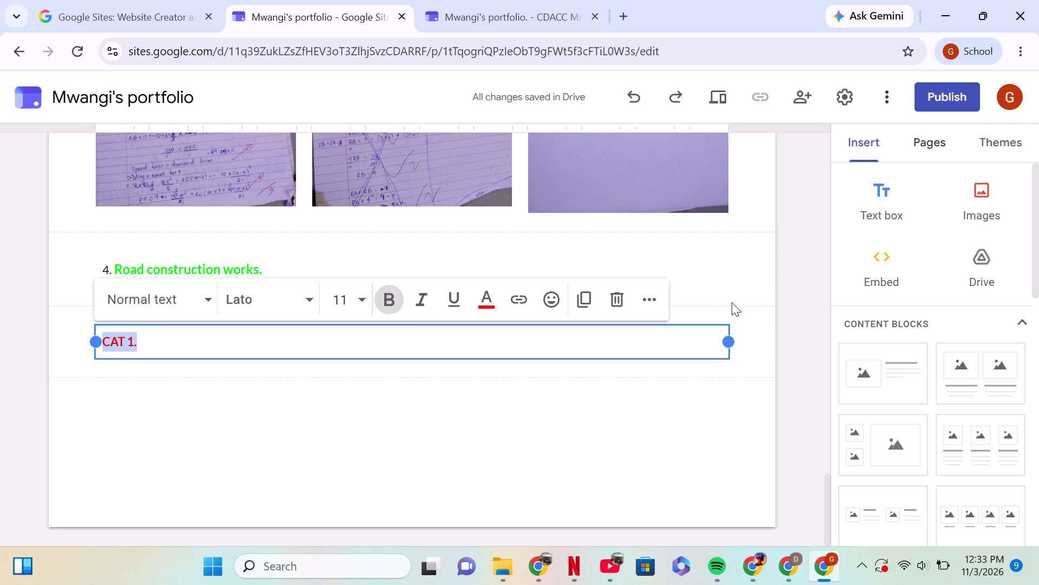
pyautogui.click(603, 344)
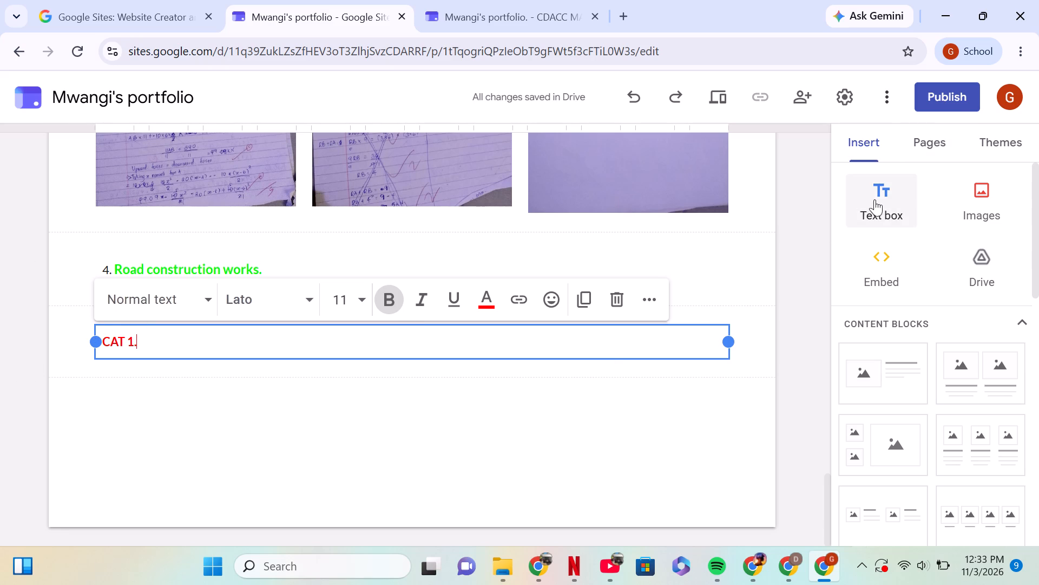
pyautogui.click(879, 192)
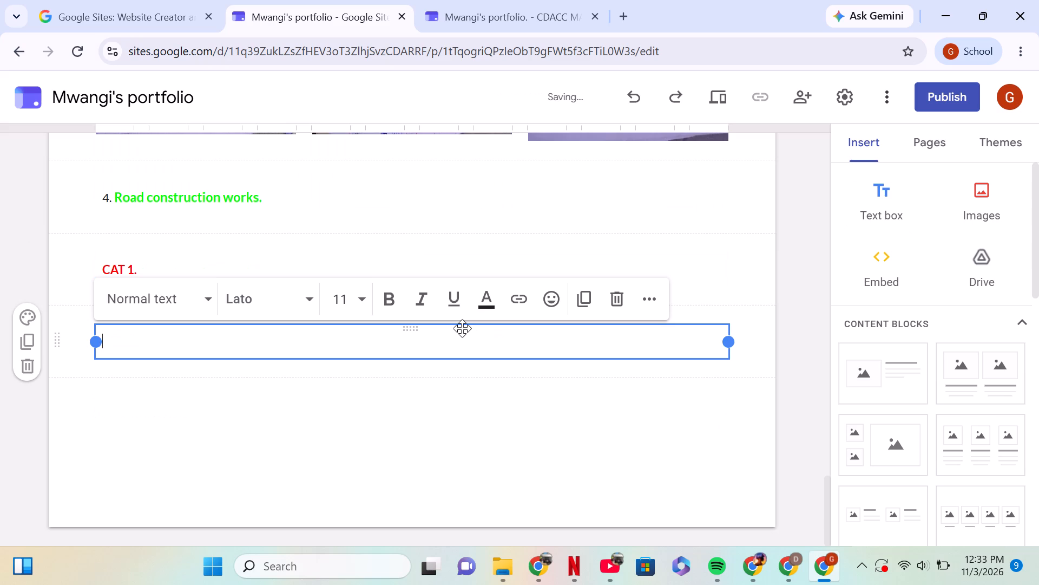
pyautogui.hotkey('ctrl', 'v')
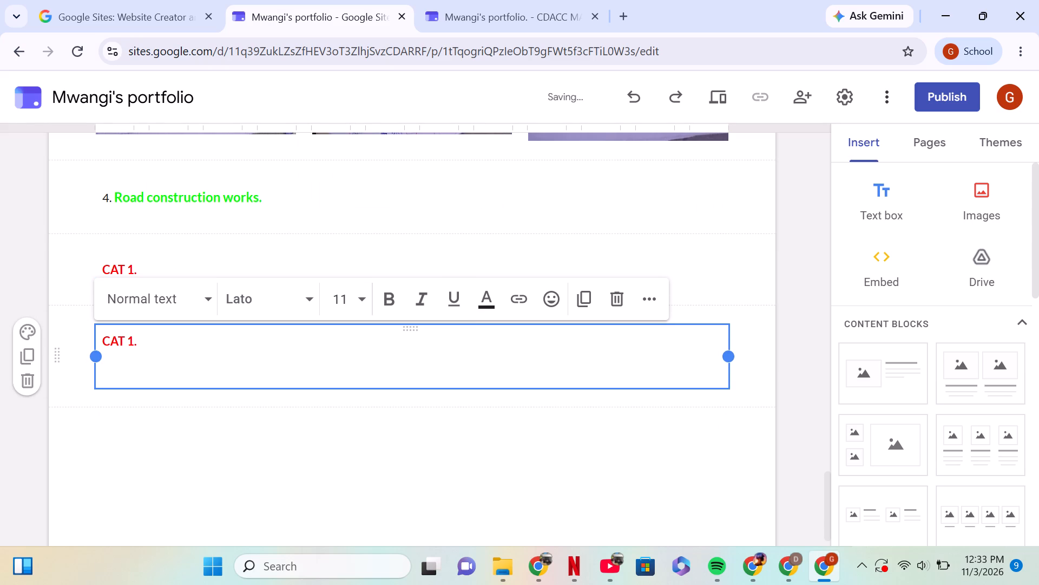
pyautogui.click(134, 346)
pyautogui.press('BackSpace')
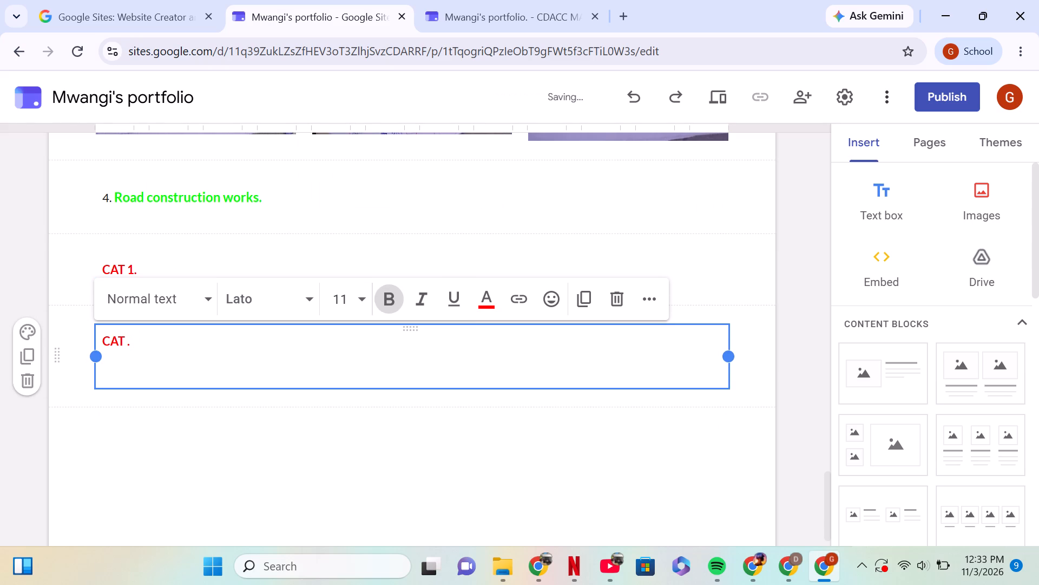
pyautogui.press('2')
pyautogui.click(139, 378)
pyautogui.press('BackSpace')
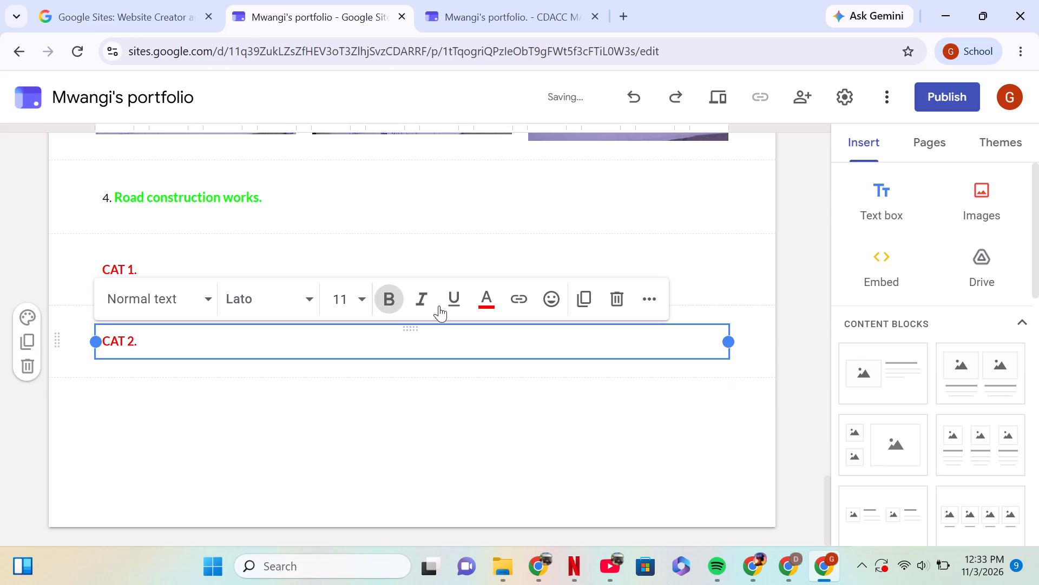
# Paste the copied label into another new text box, change it to "CAT 3." and remove the extra empty line.
pyautogui.click(888, 211)
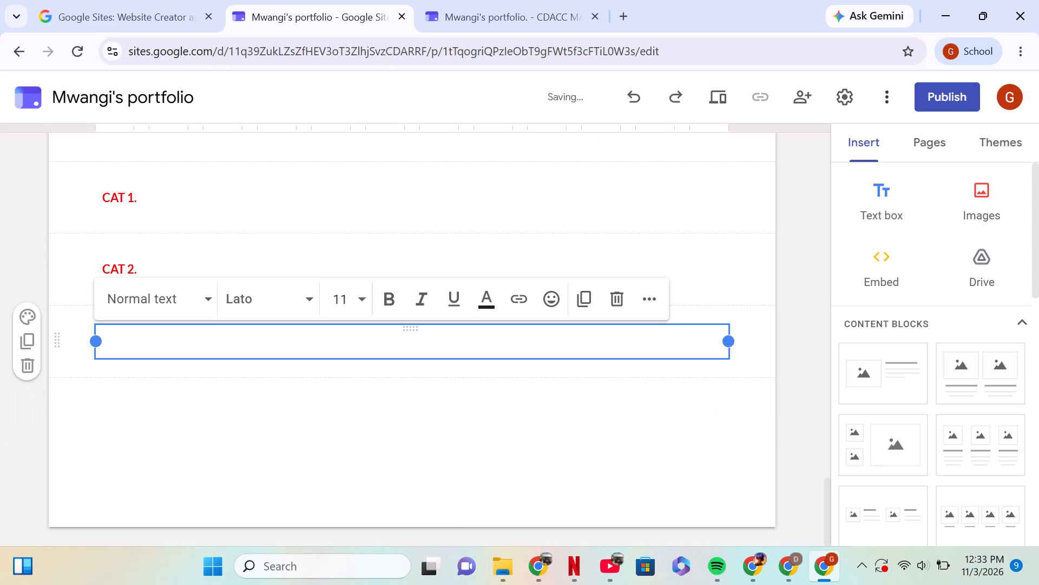
pyautogui.hotkey('ctrl', 'v')
pyautogui.click(130, 340)
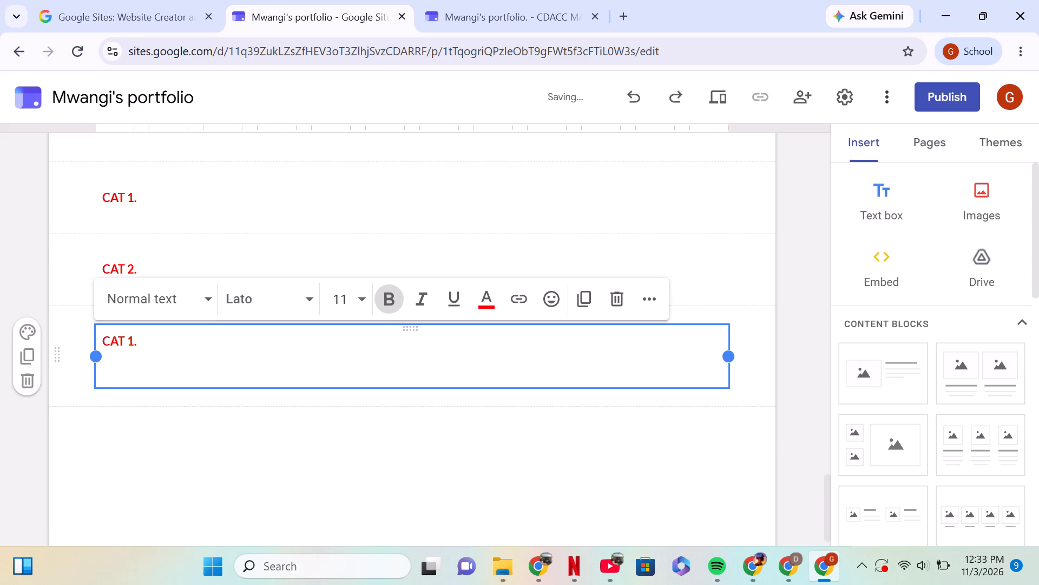
pyautogui.click(135, 339)
pyautogui.press('BackSpace')
pyautogui.press('3')
pyautogui.click(629, 373)
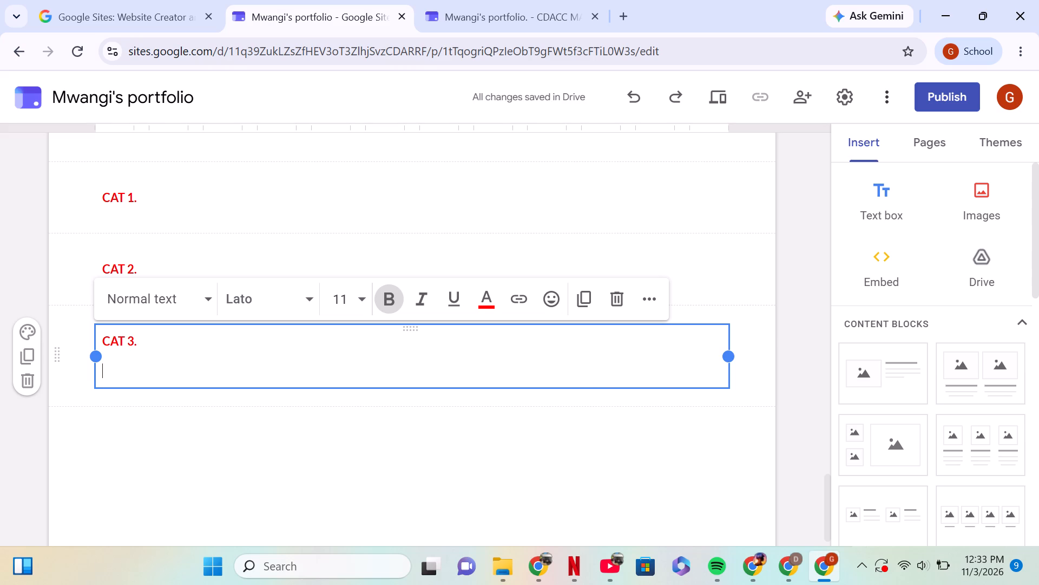
pyautogui.press('BackSpace')
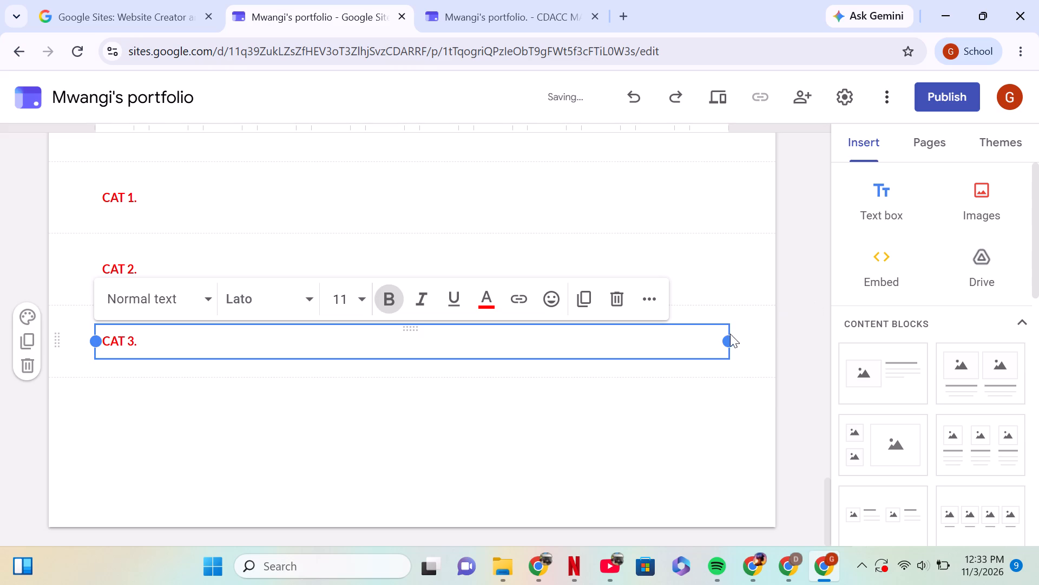
# Narrow the unit 4 "CAT 3.", "CAT 2." and "CAT 1." text boxes to two grid columns each, about one sixth of the row's width.
pyautogui.moveTo(730, 337); pyautogui.dragTo(183, 376)
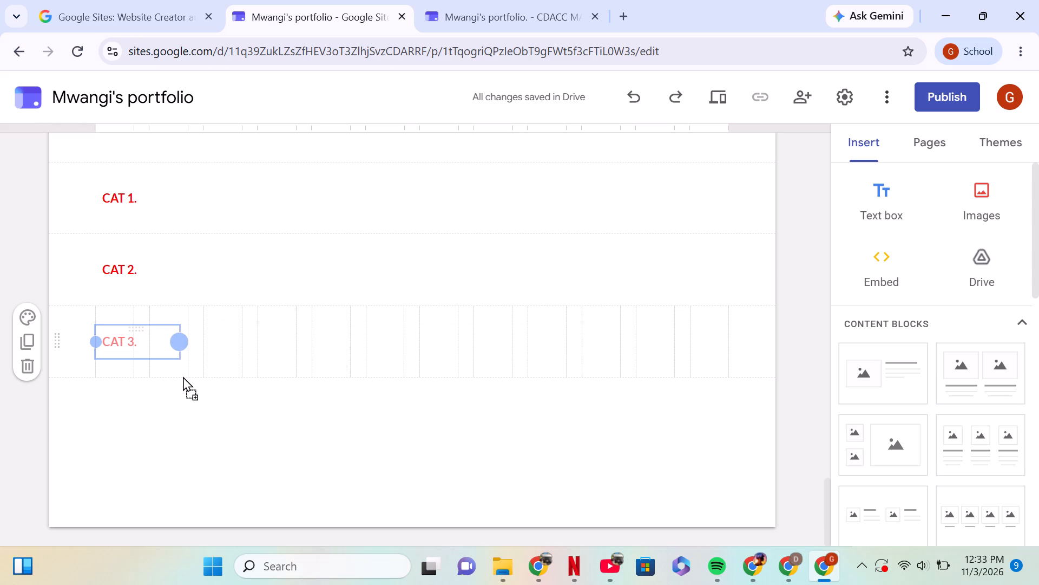
pyautogui.moveTo(183, 376); pyautogui.dragTo(191, 378)
pyautogui.moveTo(622, 265); pyautogui.dragTo(725, 272)
pyautogui.moveTo(725, 272); pyautogui.dragTo(163, 264)
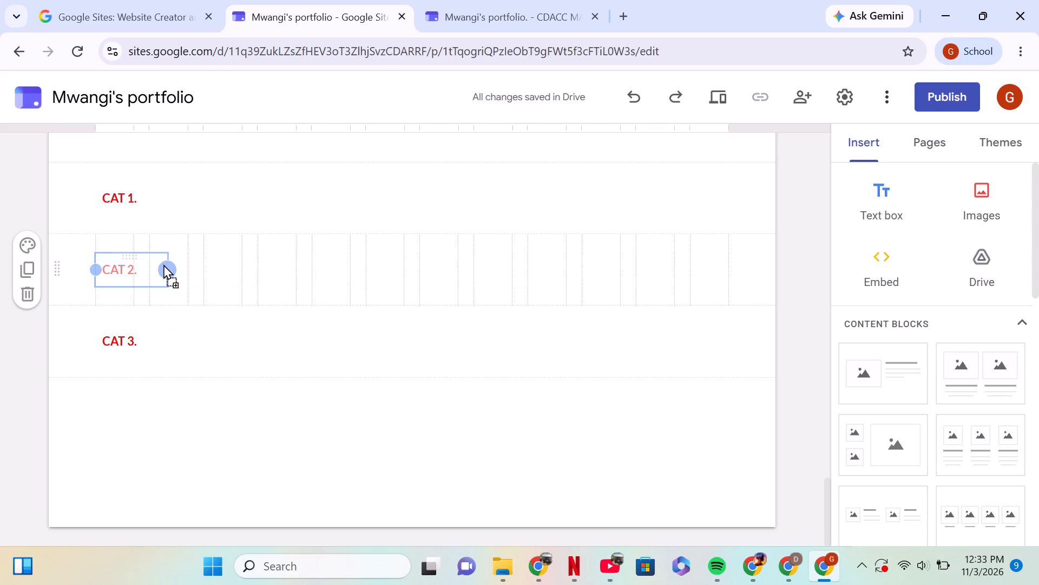
pyautogui.moveTo(163, 264); pyautogui.dragTo(185, 269)
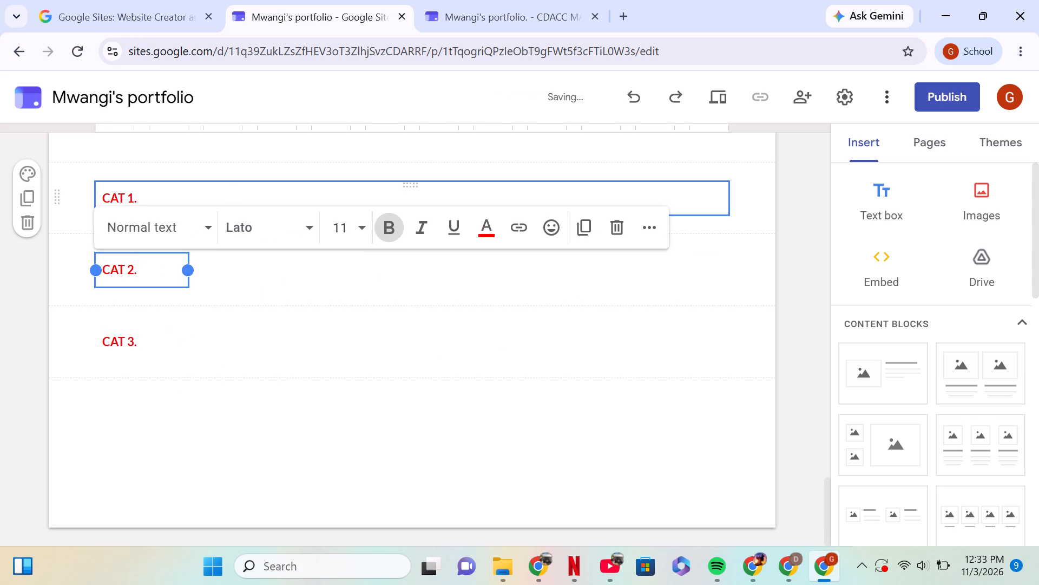
pyautogui.click(249, 191)
pyautogui.moveTo(722, 199); pyautogui.dragTo(185, 219)
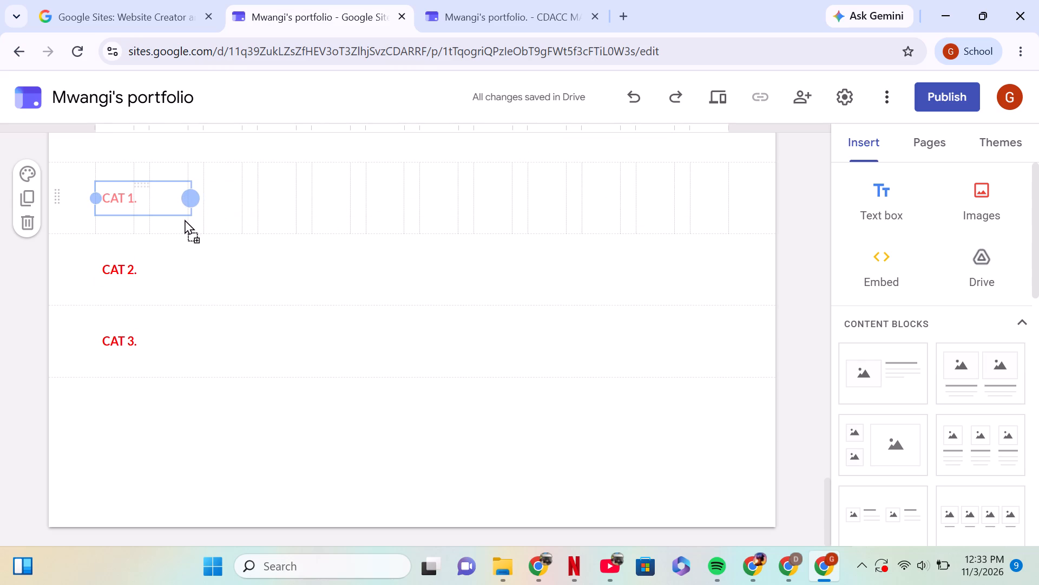
pyautogui.moveTo(185, 219); pyautogui.dragTo(181, 222)
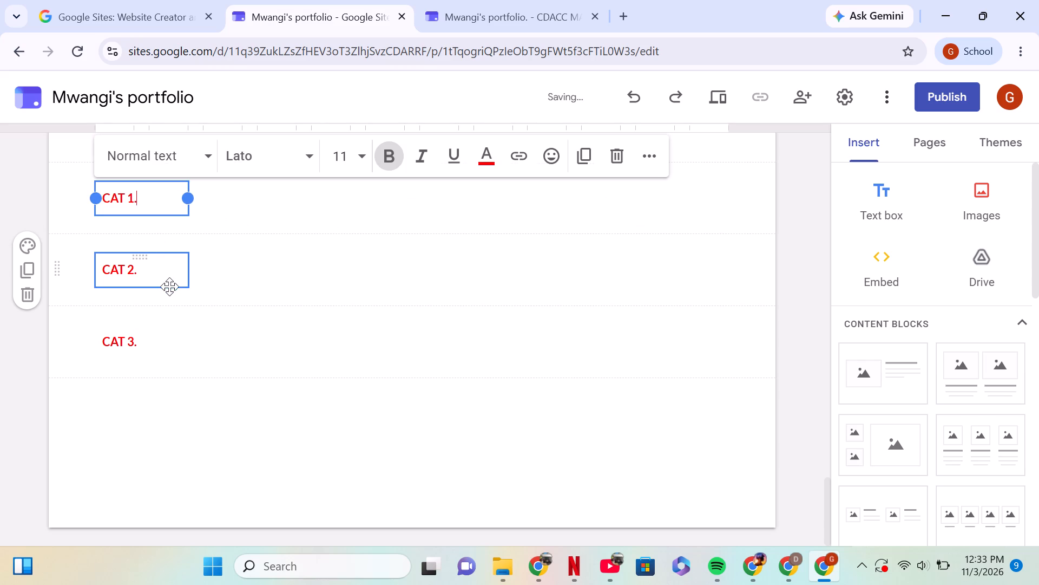
# Move the "CAT 2." and "CAT 3." text boxes into the "CAT 1." row, aligned with the second and third photo columns above.
pyautogui.moveTo(170, 283); pyautogui.dragTo(372, 205)
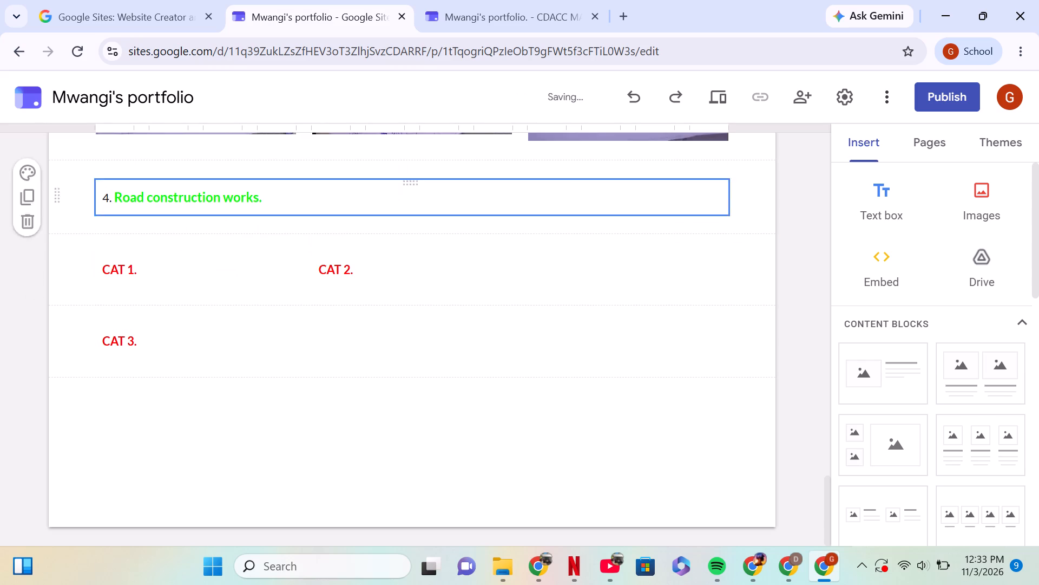
pyautogui.click(153, 352)
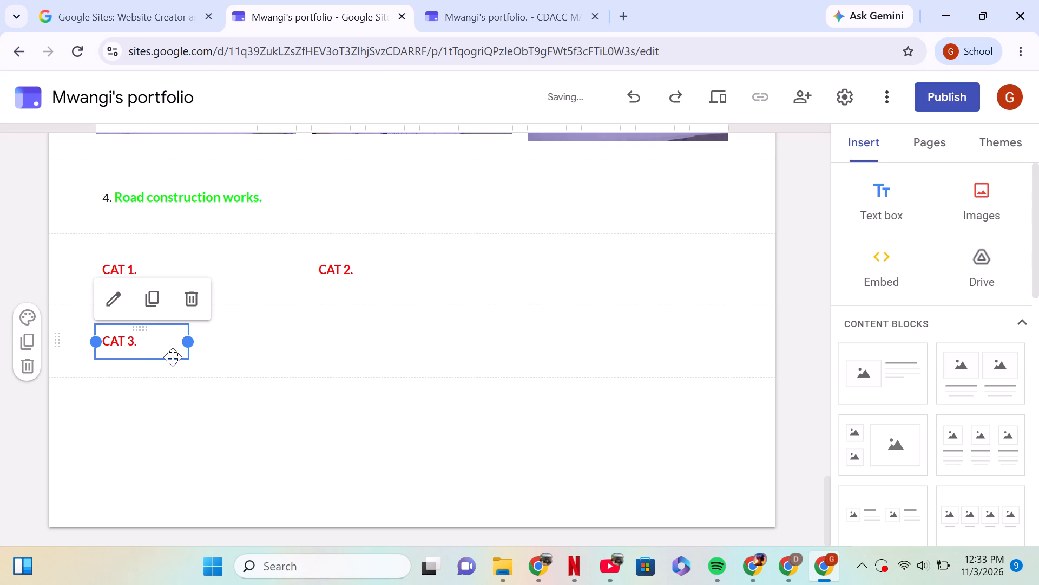
pyautogui.moveTo(168, 384); pyautogui.dragTo(179, 367)
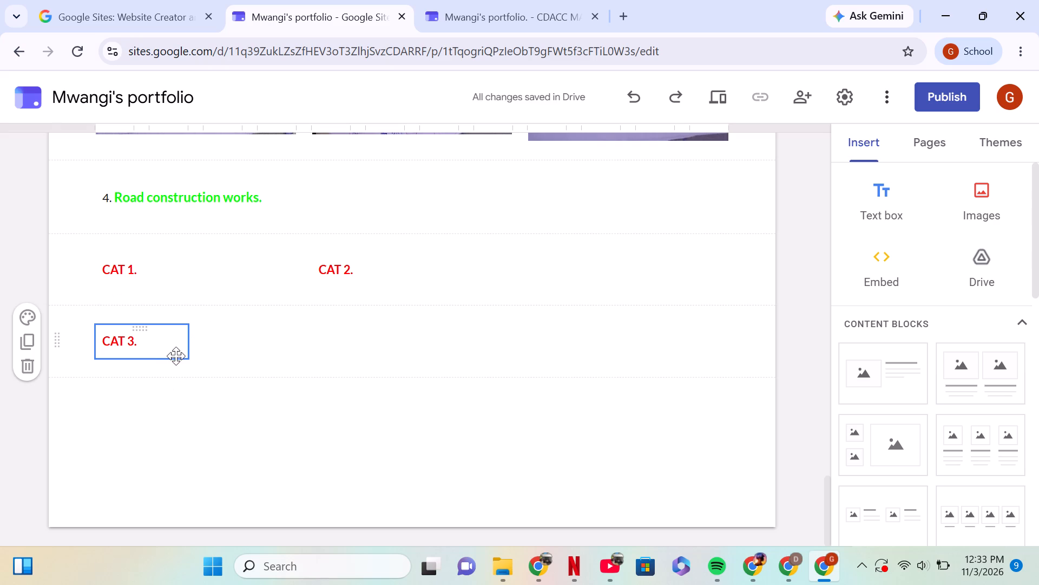
pyautogui.moveTo(176, 356); pyautogui.dragTo(478, 292)
pyautogui.moveTo(165, 357); pyautogui.dragTo(599, 284)
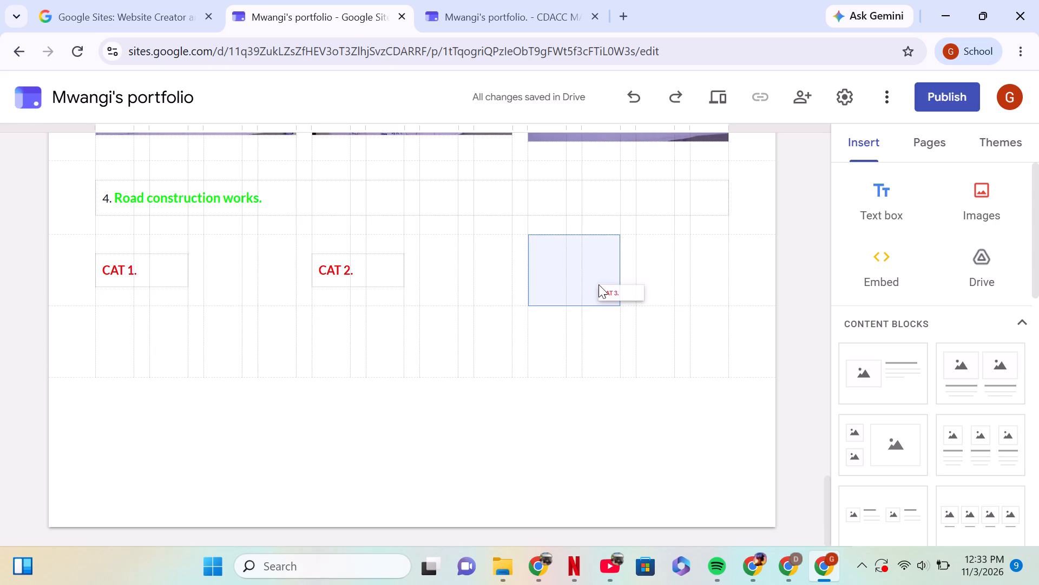
# Upload the image "WhatsApp Image 2026-11-02 at 17.14.48" from Downloads onto the page below the unit 4 CAT labels.
pyautogui.click(989, 188)
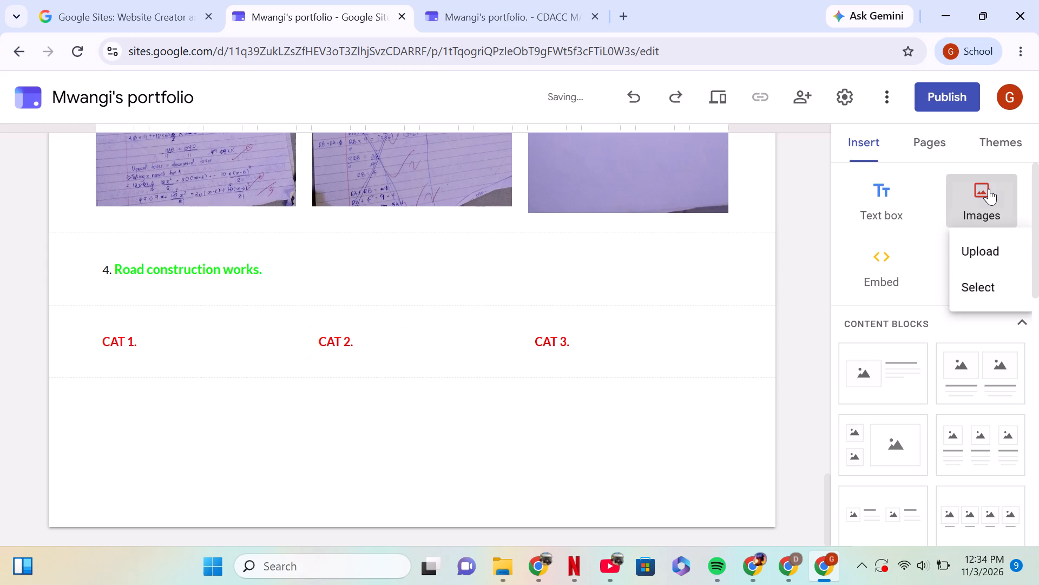
pyautogui.click(986, 250)
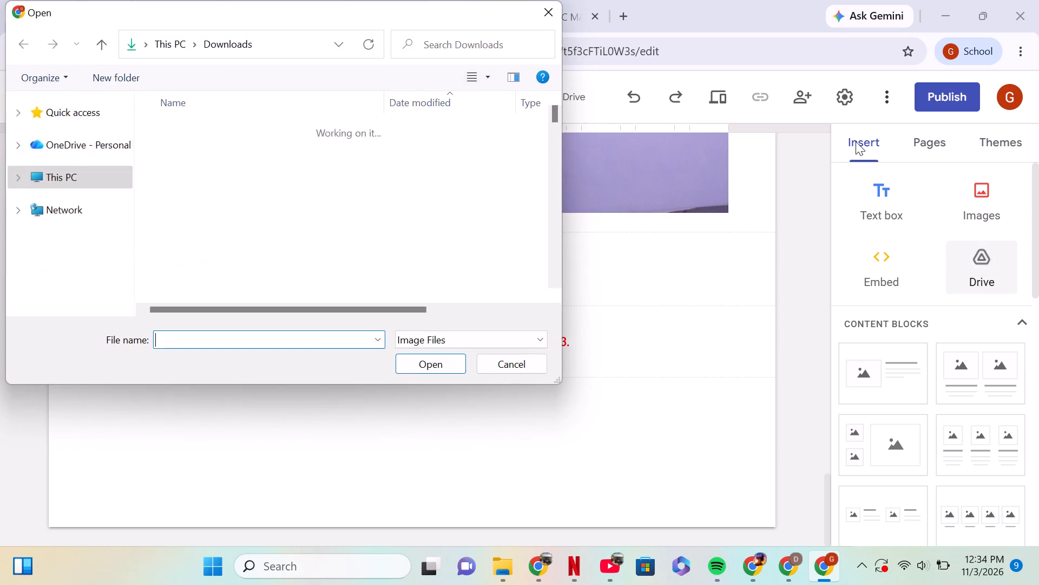
pyautogui.moveTo(555, 112); pyautogui.dragTo(560, 280)
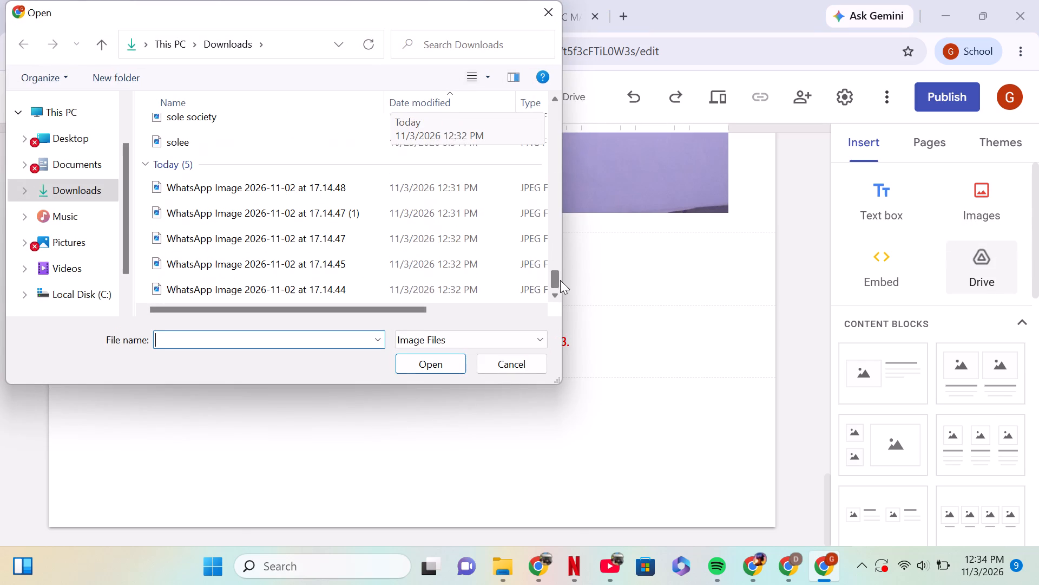
pyautogui.moveTo(560, 280); pyautogui.dragTo(560, 294)
pyautogui.doubleClick(459, 186)
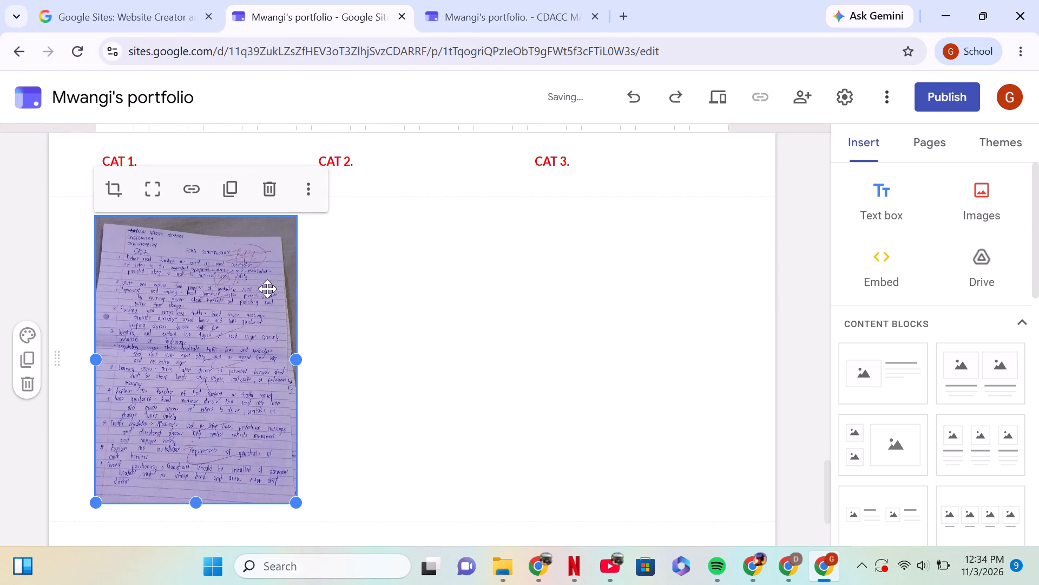
# Move the uploaded handwritten script photo across its row so it sits beneath the unit 4 "CAT 2." label.
pyautogui.moveTo(248, 295); pyautogui.dragTo(433, 292)
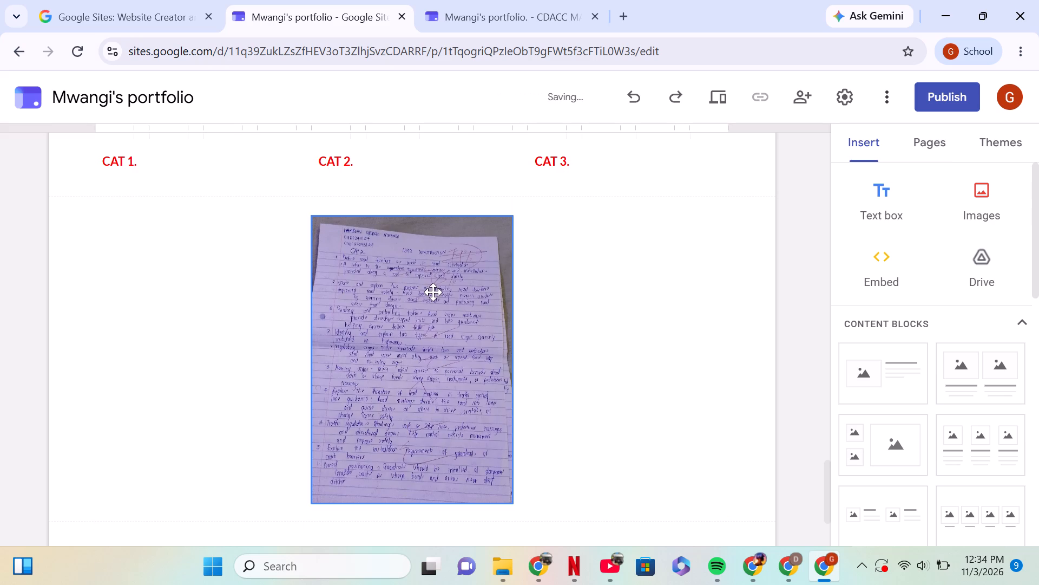
# Upload the image "WhatsApp Image 2026-11-02 at 17.14.45" from Downloads onto the page below the script photo.
pyautogui.click(970, 204)
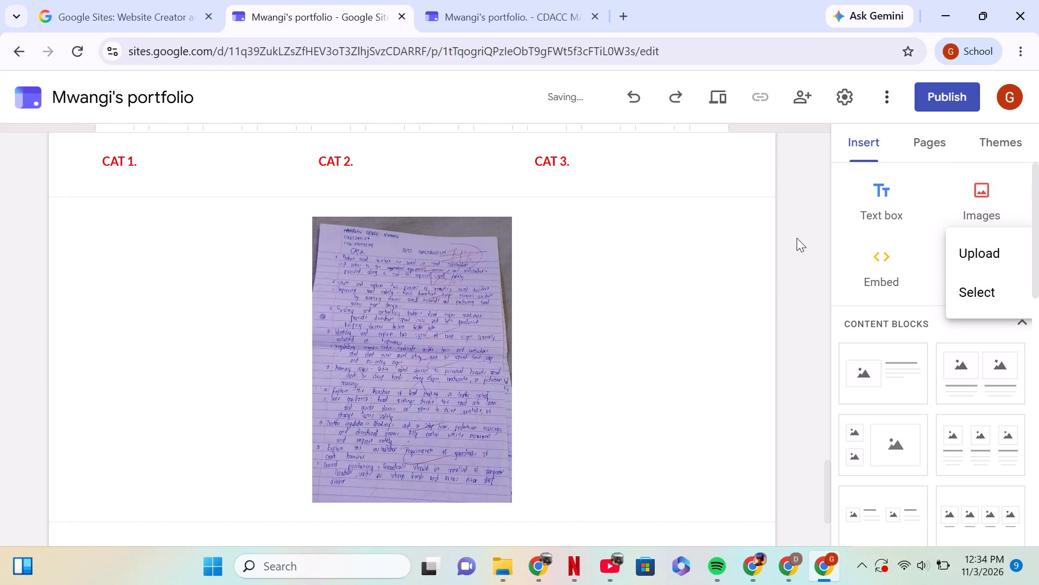
pyautogui.click(971, 266)
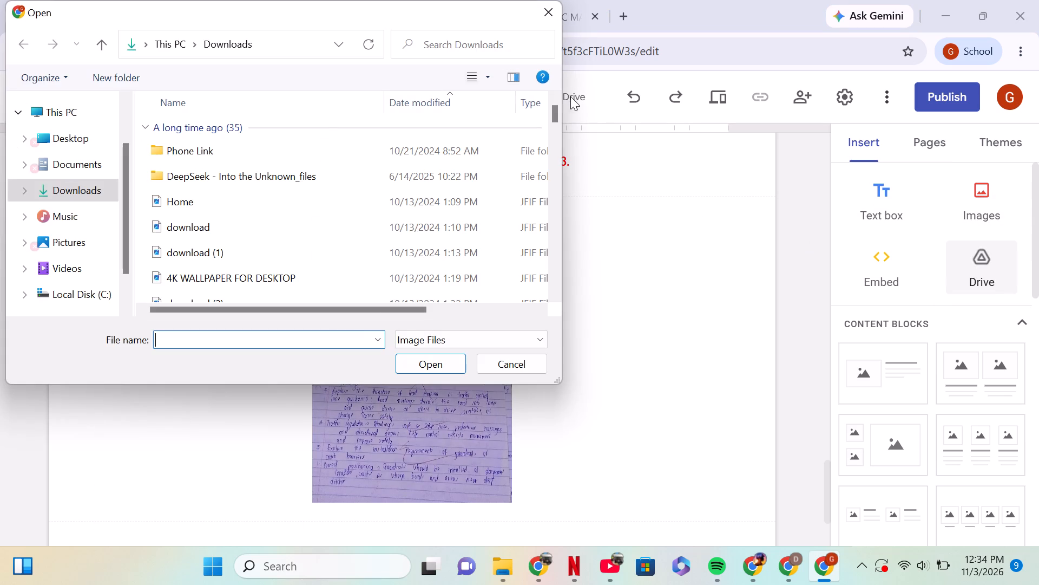
pyautogui.moveTo(551, 117); pyautogui.dragTo(569, 343)
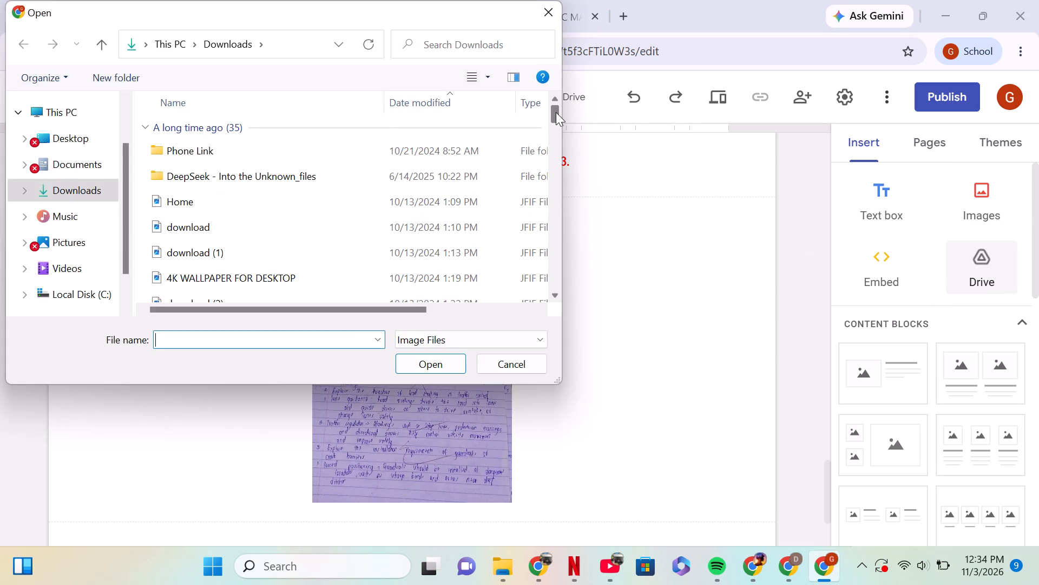
pyautogui.moveTo(556, 112); pyautogui.dragTo(563, 288)
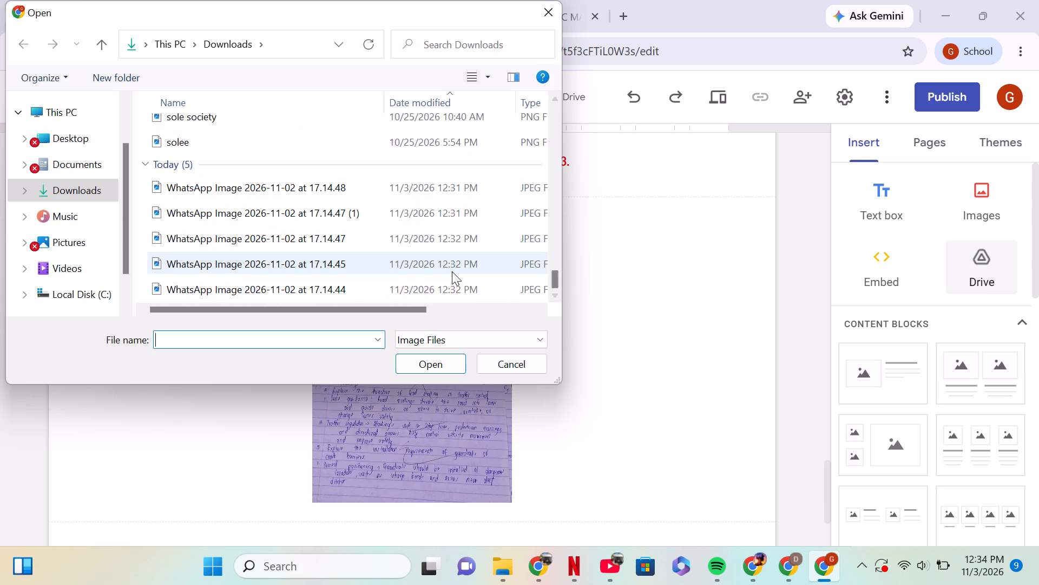
pyautogui.doubleClick(430, 268)
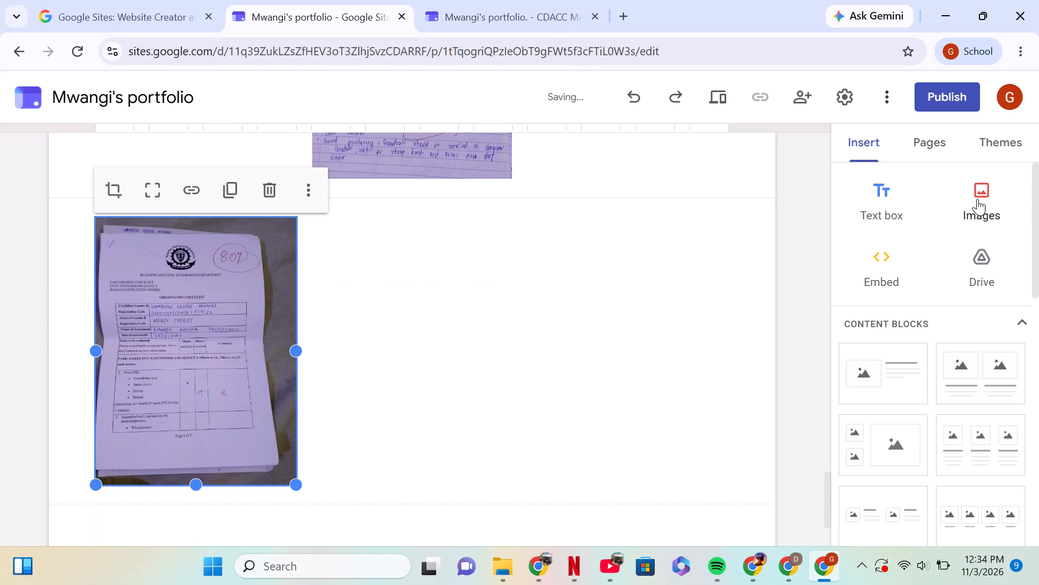
# Start uploading another image from the Downloads folder onto the page.
pyautogui.click(979, 199)
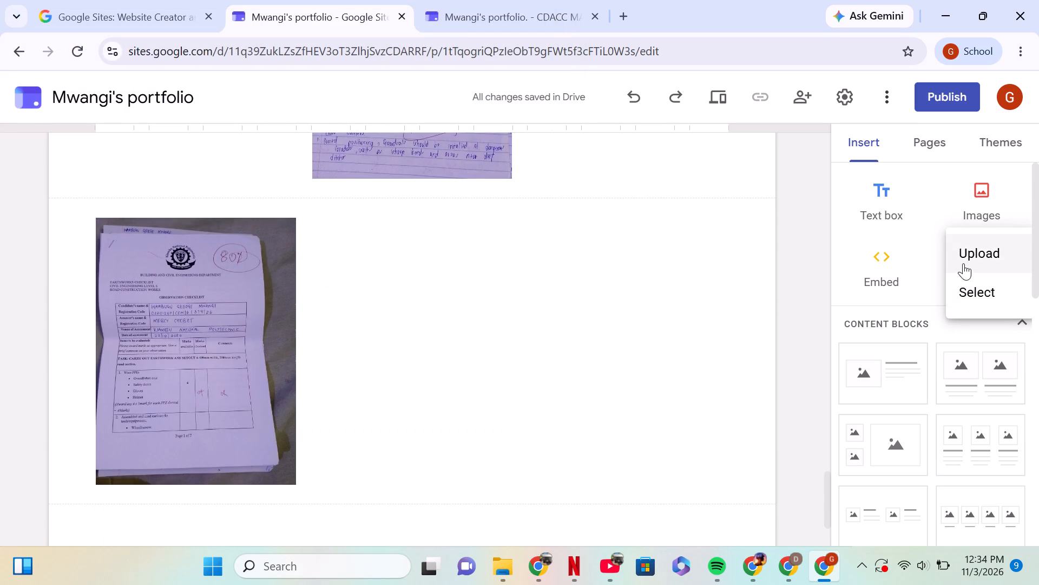
pyautogui.click(963, 263)
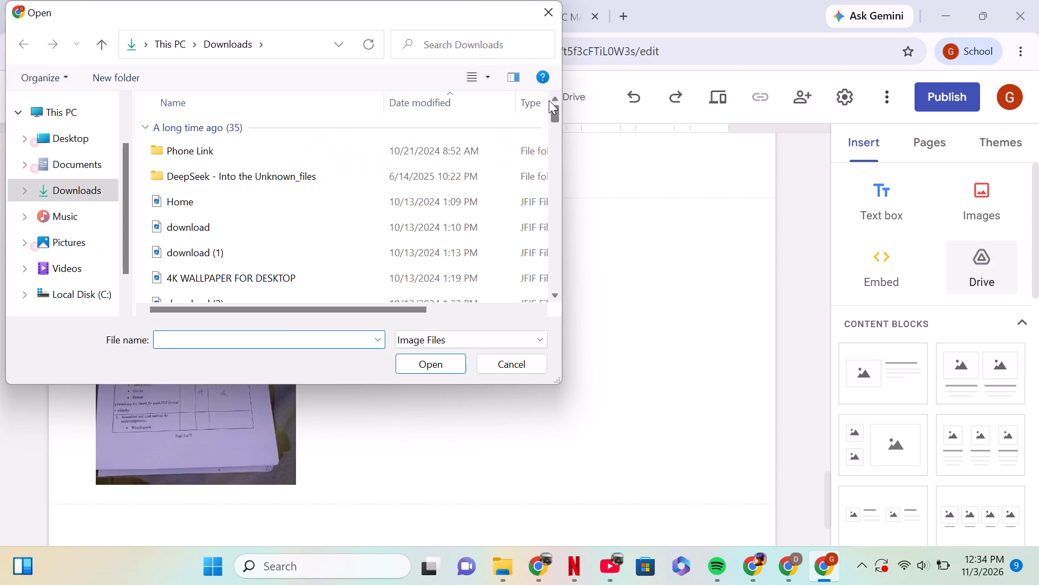
# Upload "WhatsApp Image 2026-11-02 at 17.14.47 (1)" from Downloads and place it in the first column under "CAT 1.", beside the CAT 2 photo.
pyautogui.moveTo(557, 108); pyautogui.dragTo(537, 298)
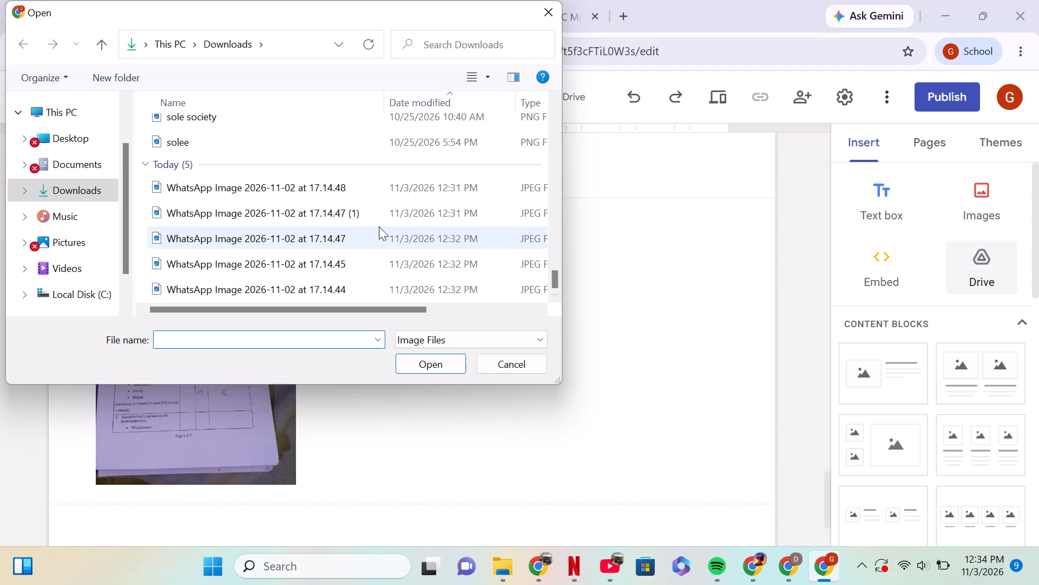
pyautogui.doubleClick(370, 218)
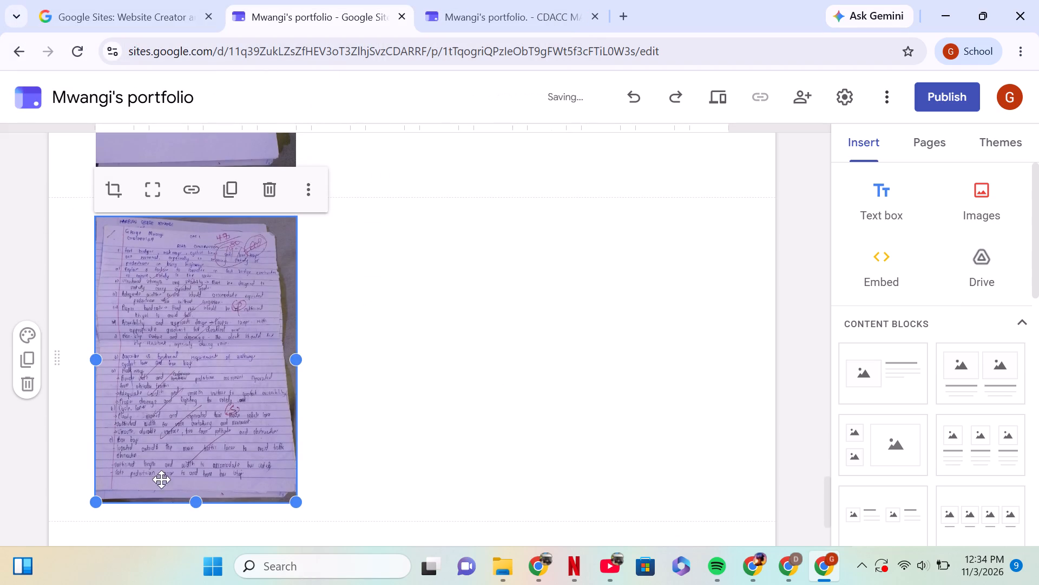
pyautogui.moveTo(154, 404); pyautogui.dragTo(396, 180)
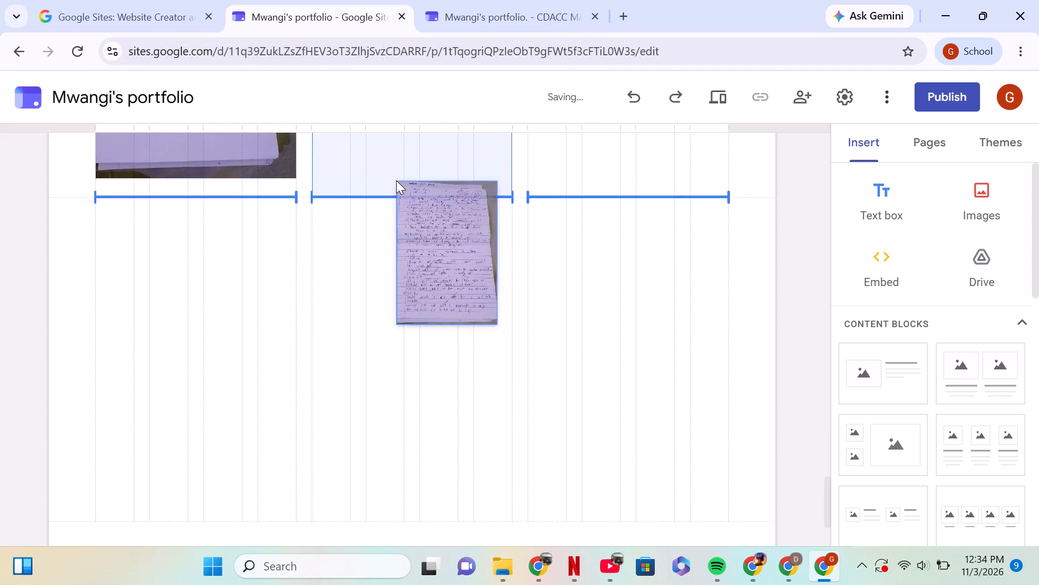
pyautogui.moveTo(396, 180); pyautogui.dragTo(172, 282)
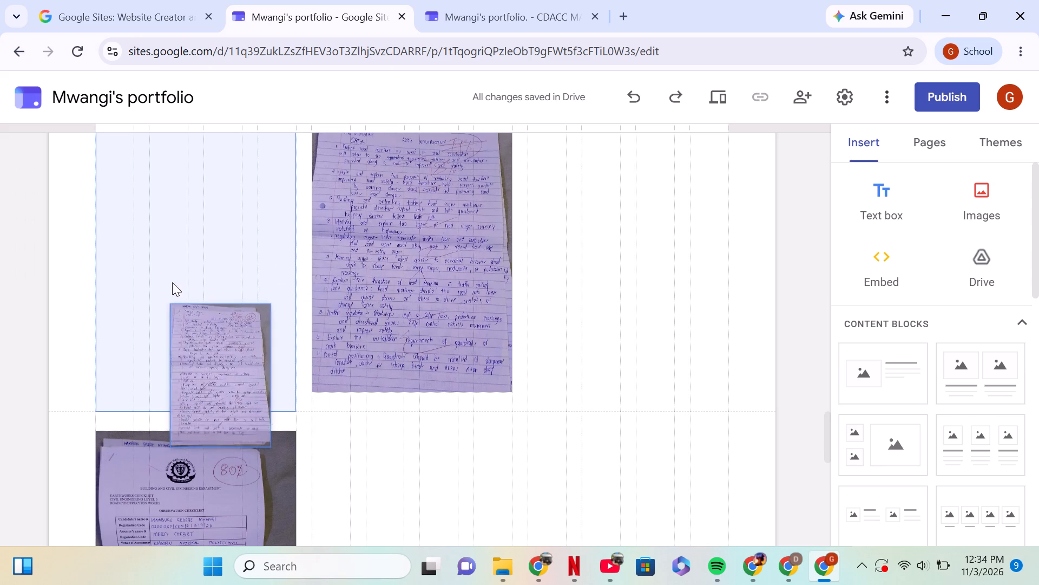
pyautogui.moveTo(172, 282); pyautogui.dragTo(172, 281)
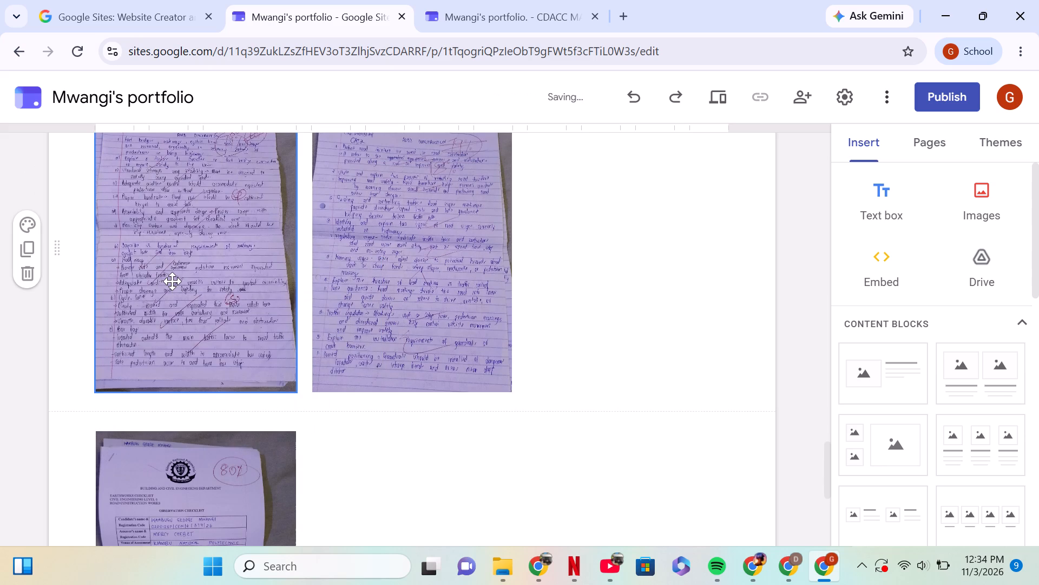
# Upload "WhatsApp Image 2026-11-02 at 17.14.47" from Downloads and place it in the third photo column under the unit 4 "CAT 3." label.
pyautogui.moveTo(828, 474); pyautogui.dragTo(829, 469)
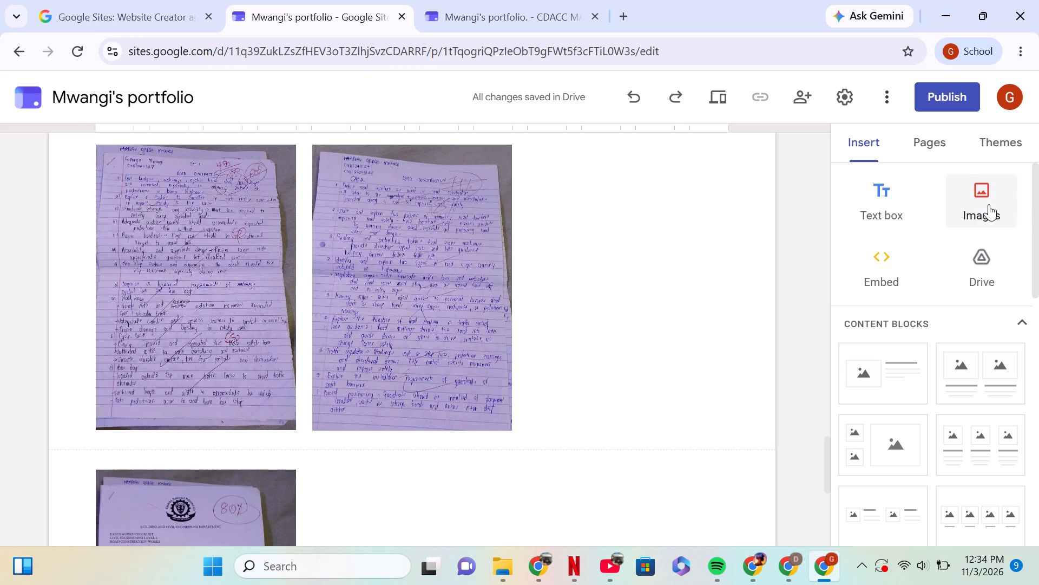
pyautogui.click(996, 191)
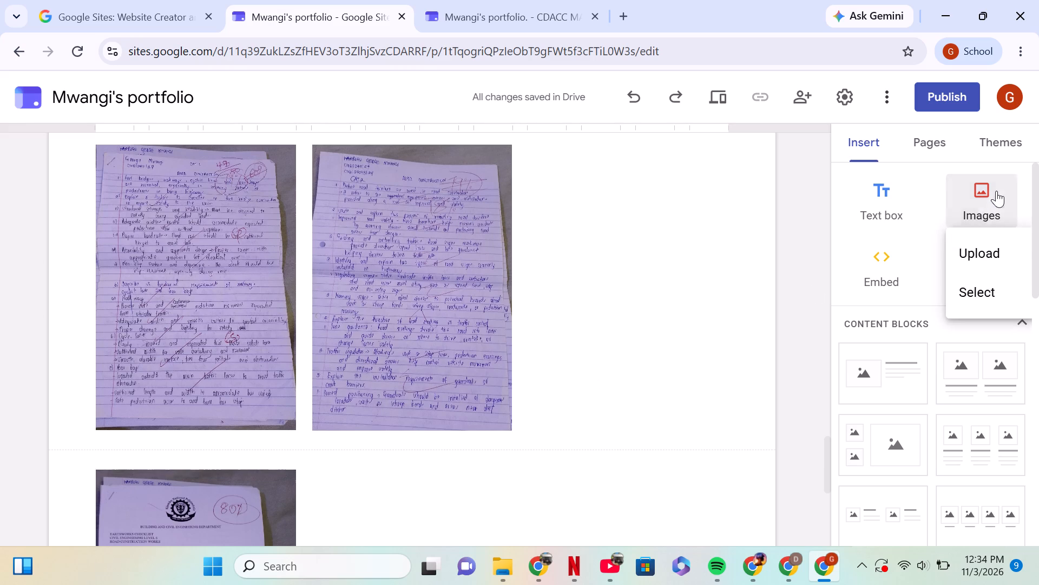
pyautogui.click(970, 249)
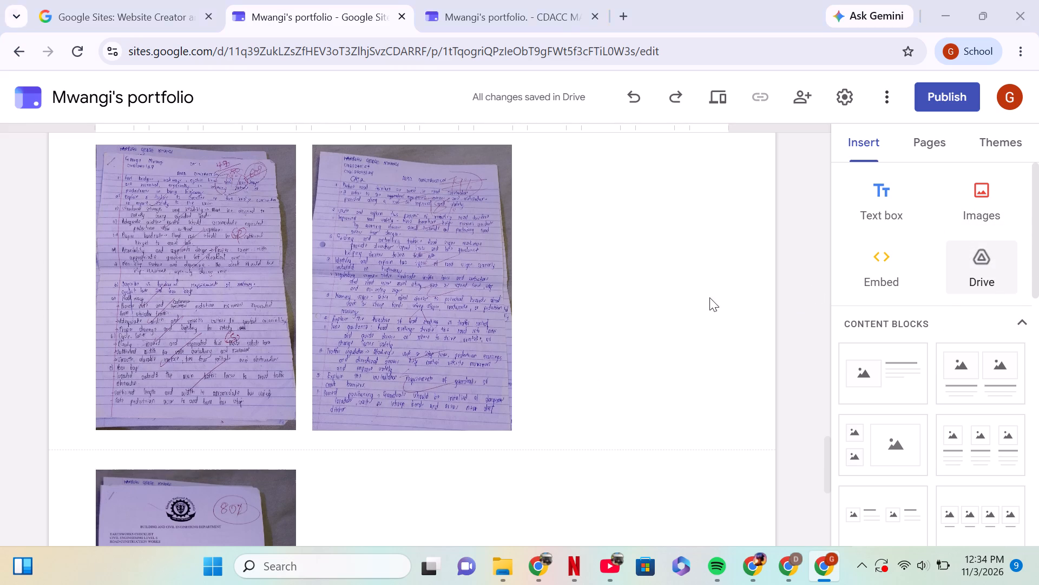
pyautogui.moveTo(554, 106); pyautogui.dragTo(555, 157)
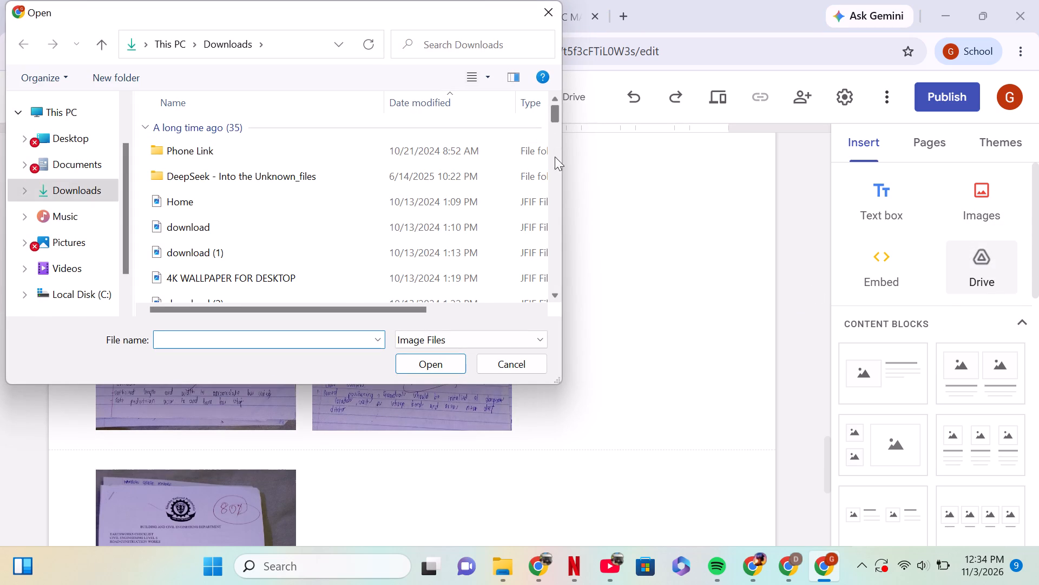
pyautogui.moveTo(555, 157); pyautogui.dragTo(549, 275)
pyautogui.doubleClick(383, 240)
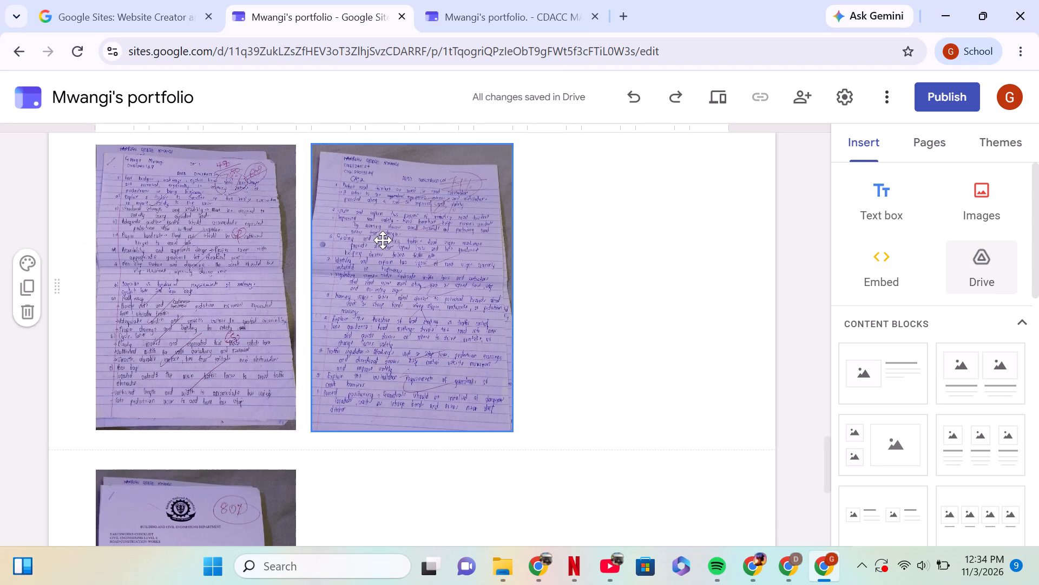
pyautogui.moveTo(206, 419); pyautogui.dragTo(576, 219)
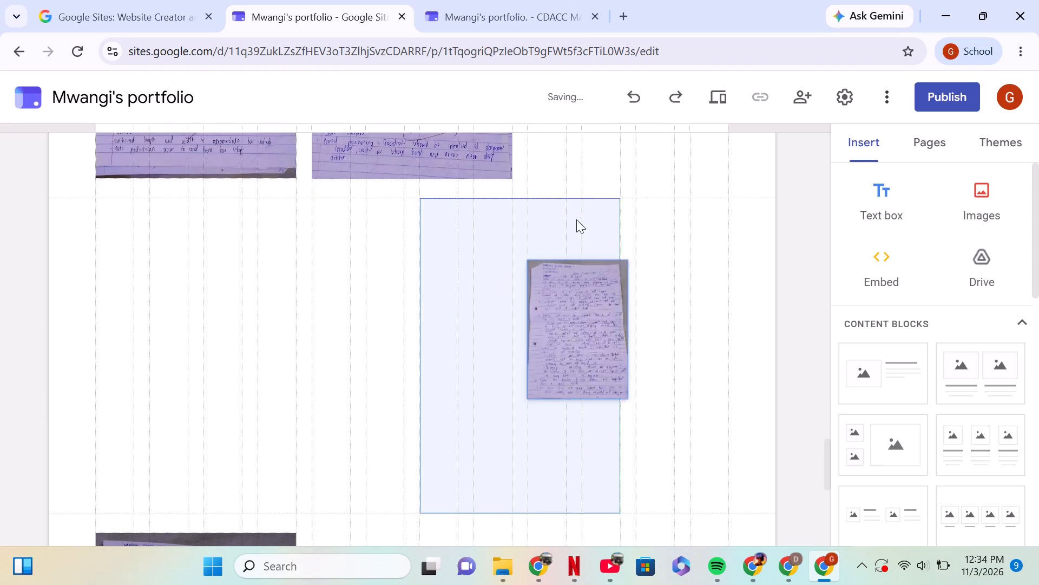
pyautogui.moveTo(576, 219); pyautogui.dragTo(577, 376)
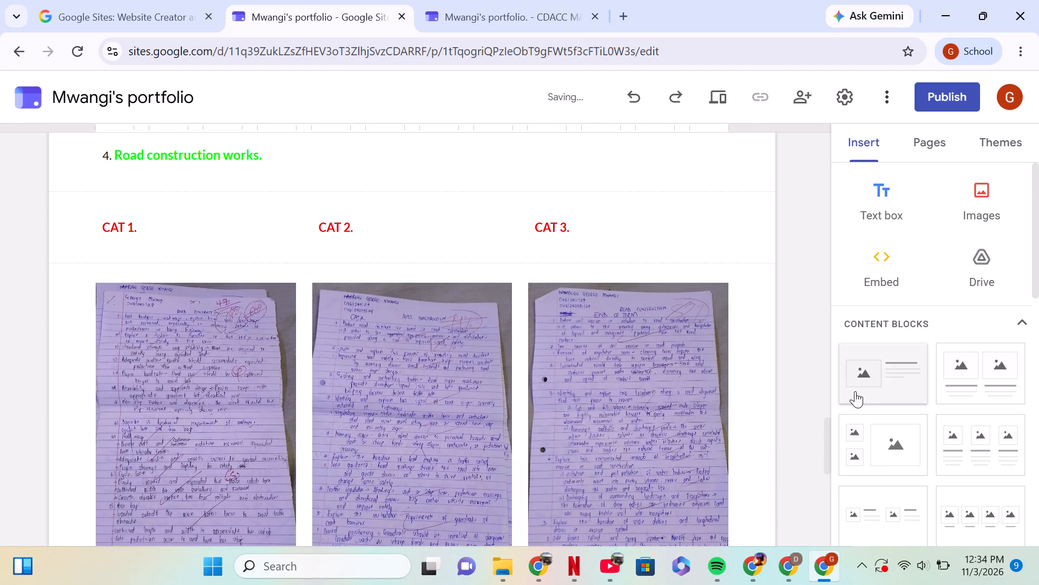
# Add a text box below the unit 4 CAT photo row reading "PRACTICALS." in bold bright green.
pyautogui.moveTo(830, 432); pyautogui.dragTo(827, 479)
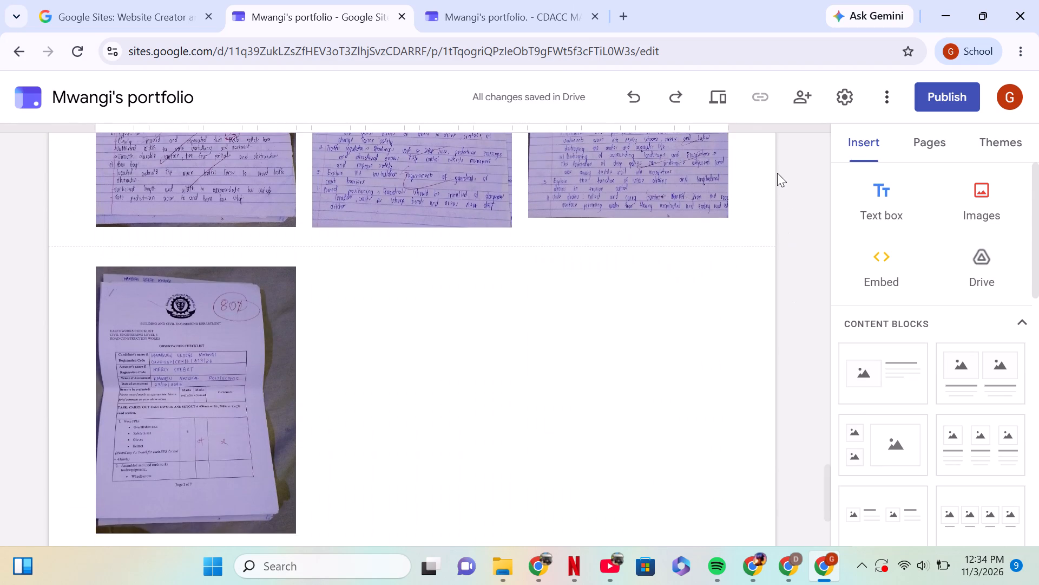
pyautogui.click(777, 173)
pyautogui.click(764, 173)
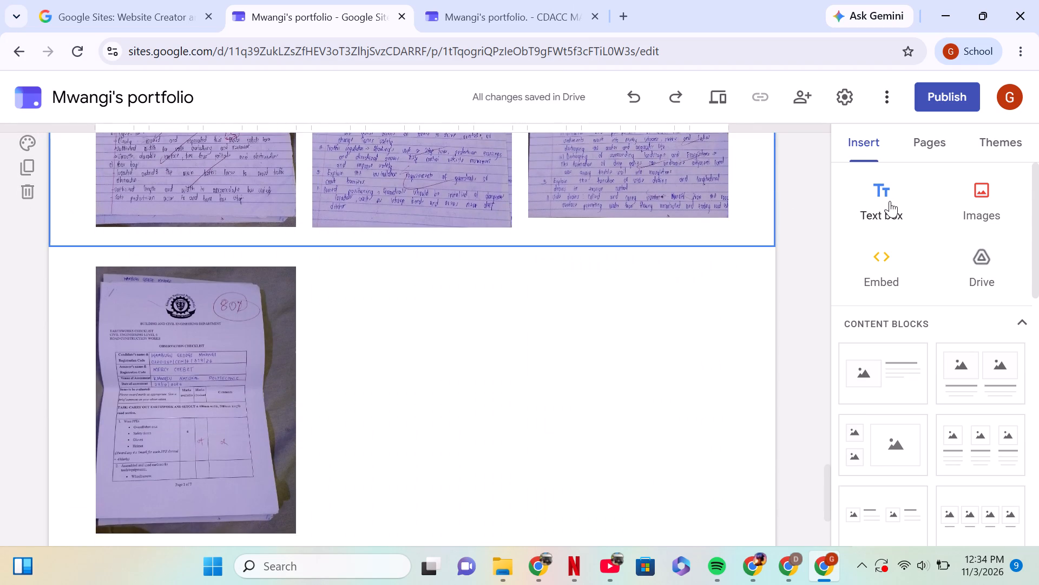
pyautogui.click(890, 201)
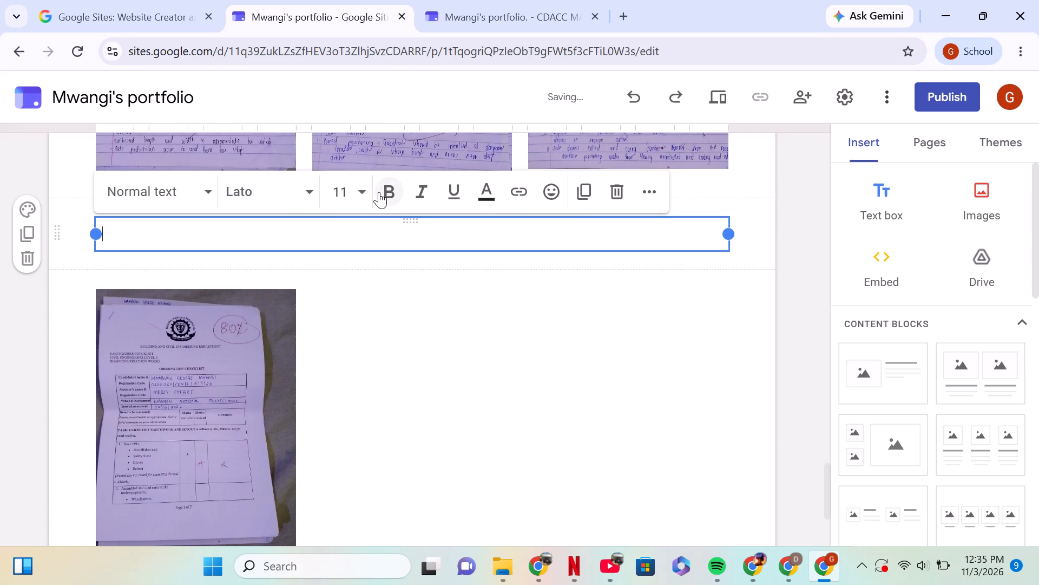
pyautogui.click(379, 192)
pyautogui.click(490, 191)
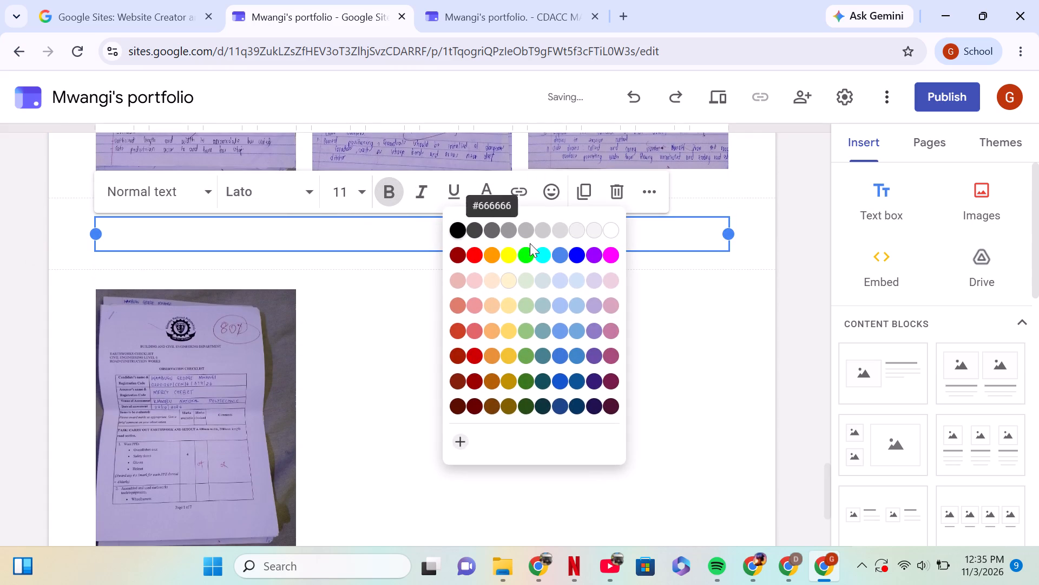
pyautogui.click(528, 254)
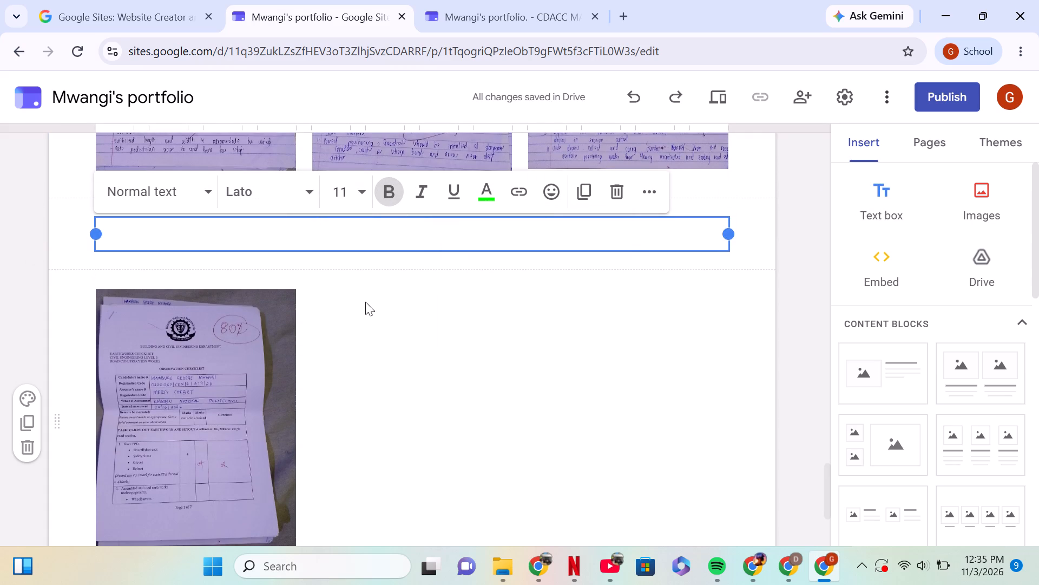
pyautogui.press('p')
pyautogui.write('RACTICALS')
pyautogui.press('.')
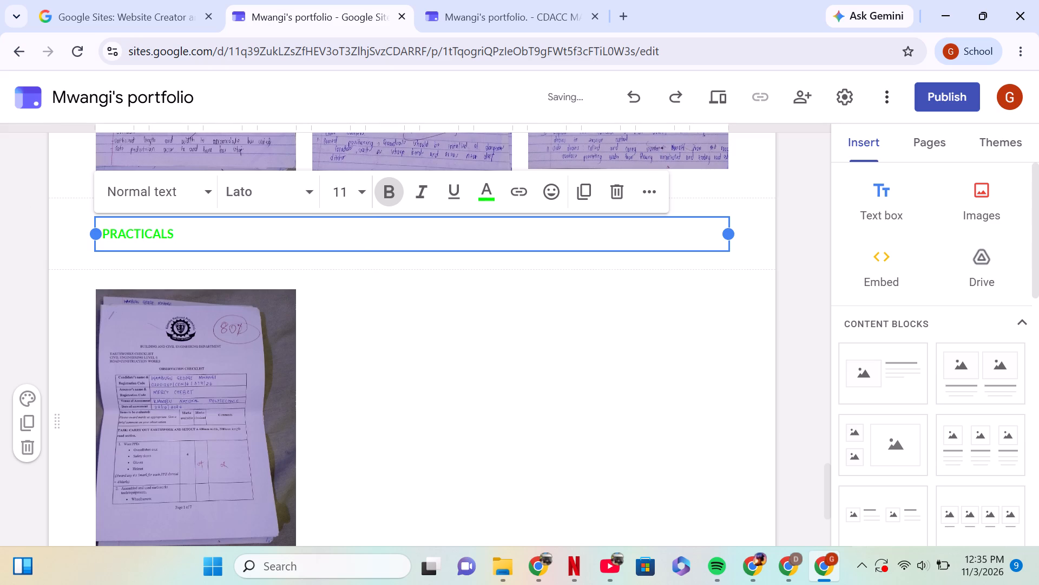
pyautogui.click(413, 347)
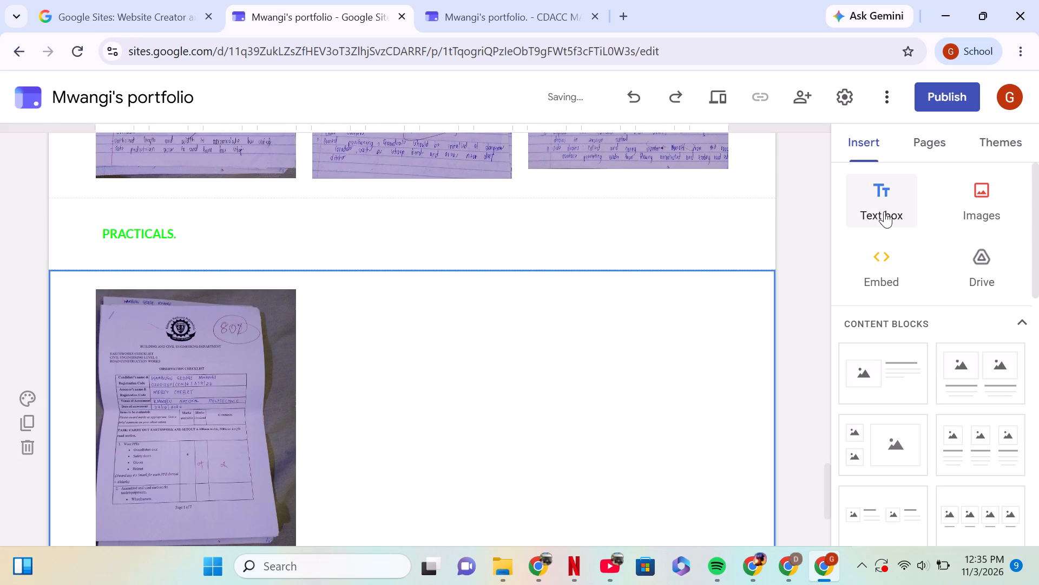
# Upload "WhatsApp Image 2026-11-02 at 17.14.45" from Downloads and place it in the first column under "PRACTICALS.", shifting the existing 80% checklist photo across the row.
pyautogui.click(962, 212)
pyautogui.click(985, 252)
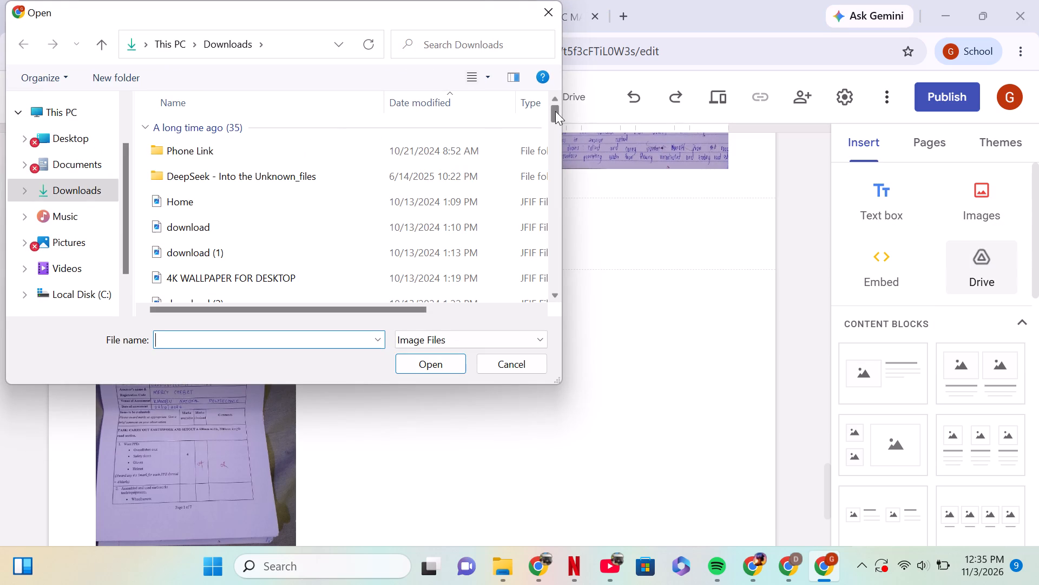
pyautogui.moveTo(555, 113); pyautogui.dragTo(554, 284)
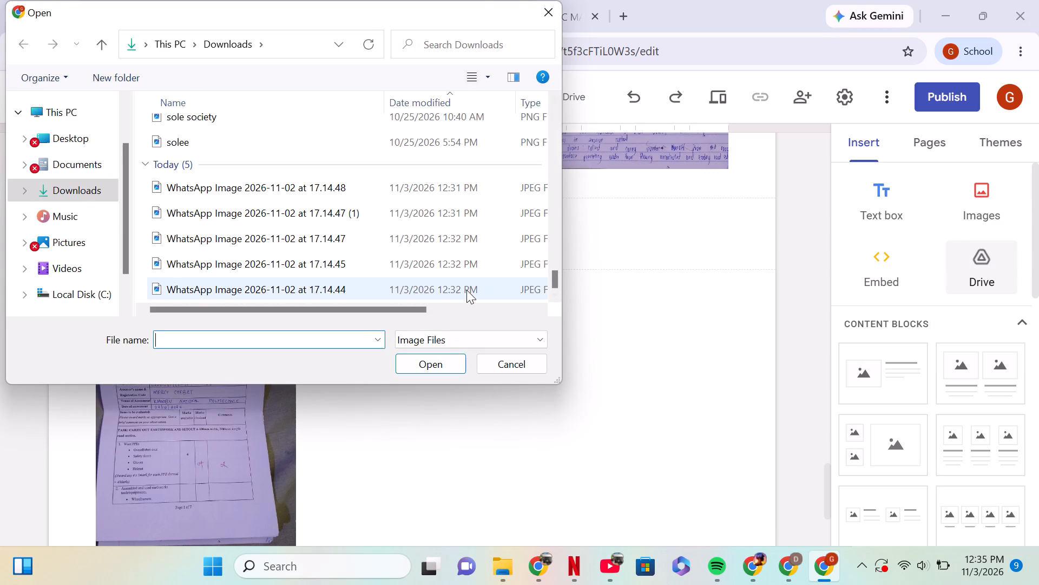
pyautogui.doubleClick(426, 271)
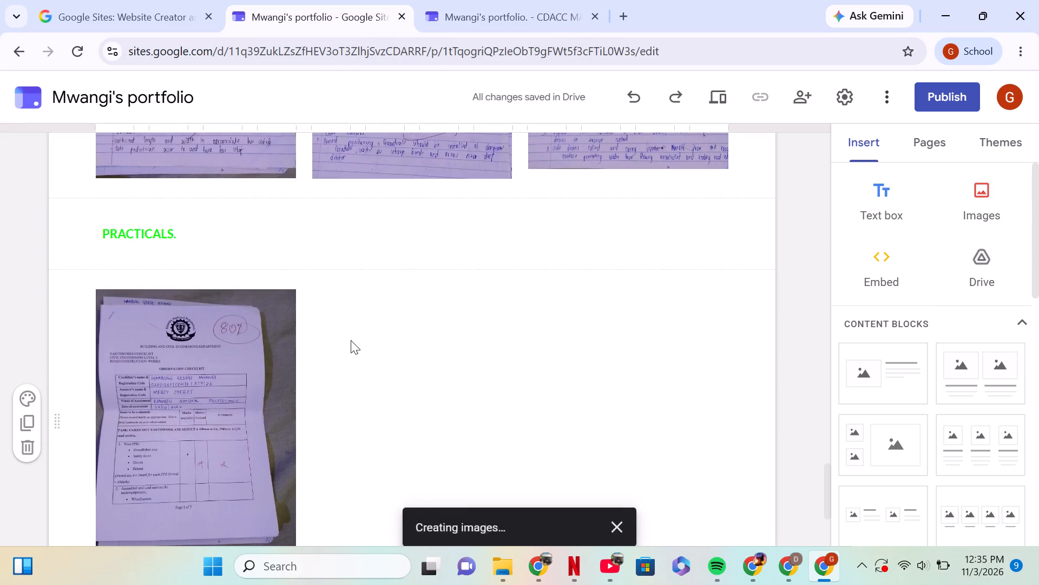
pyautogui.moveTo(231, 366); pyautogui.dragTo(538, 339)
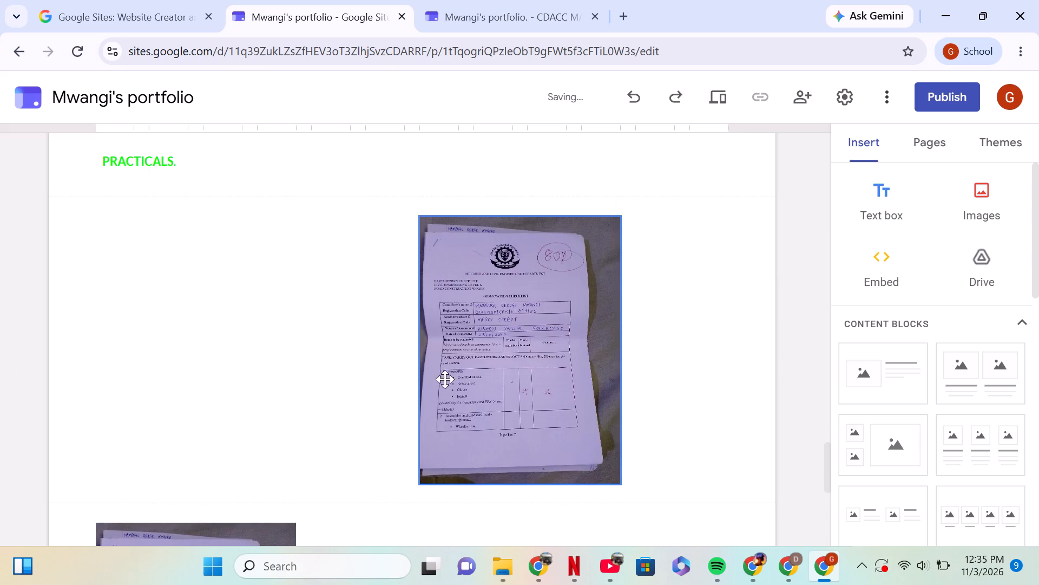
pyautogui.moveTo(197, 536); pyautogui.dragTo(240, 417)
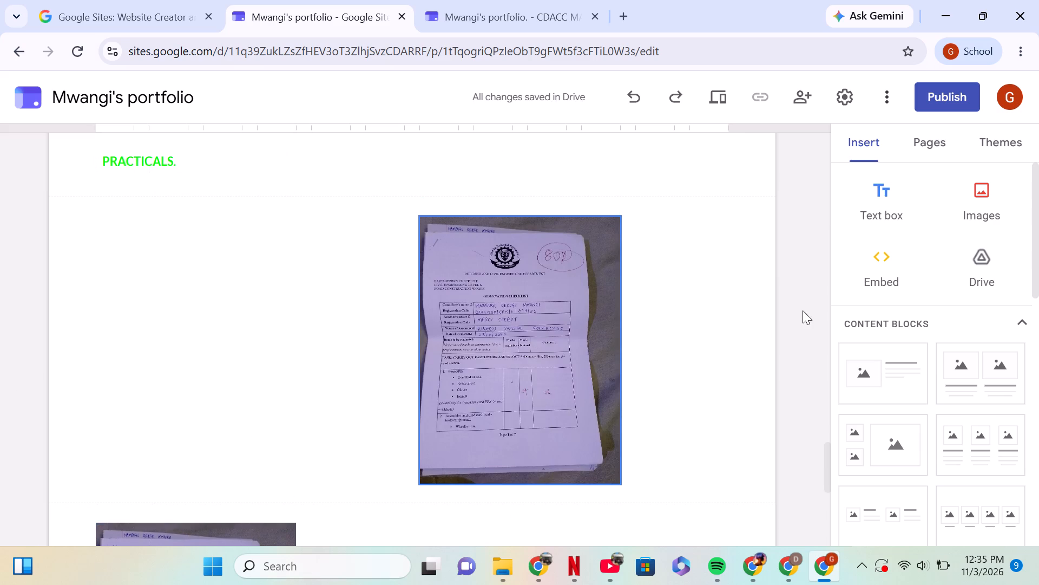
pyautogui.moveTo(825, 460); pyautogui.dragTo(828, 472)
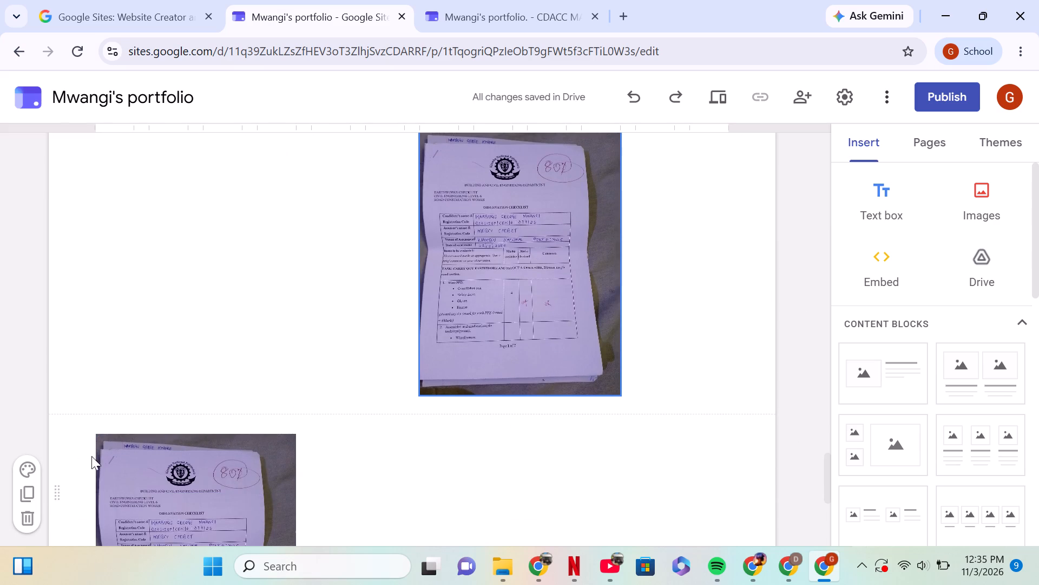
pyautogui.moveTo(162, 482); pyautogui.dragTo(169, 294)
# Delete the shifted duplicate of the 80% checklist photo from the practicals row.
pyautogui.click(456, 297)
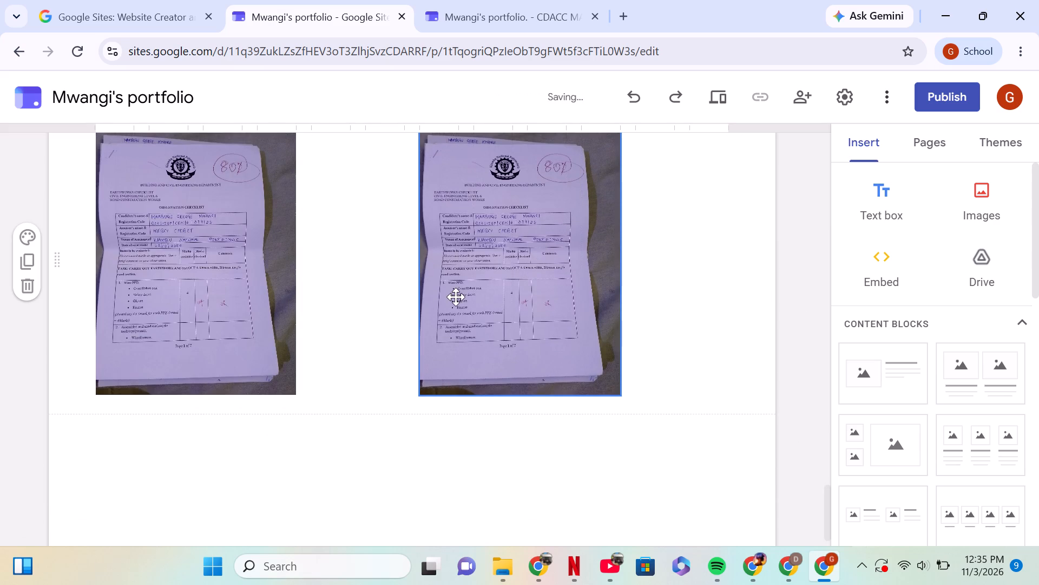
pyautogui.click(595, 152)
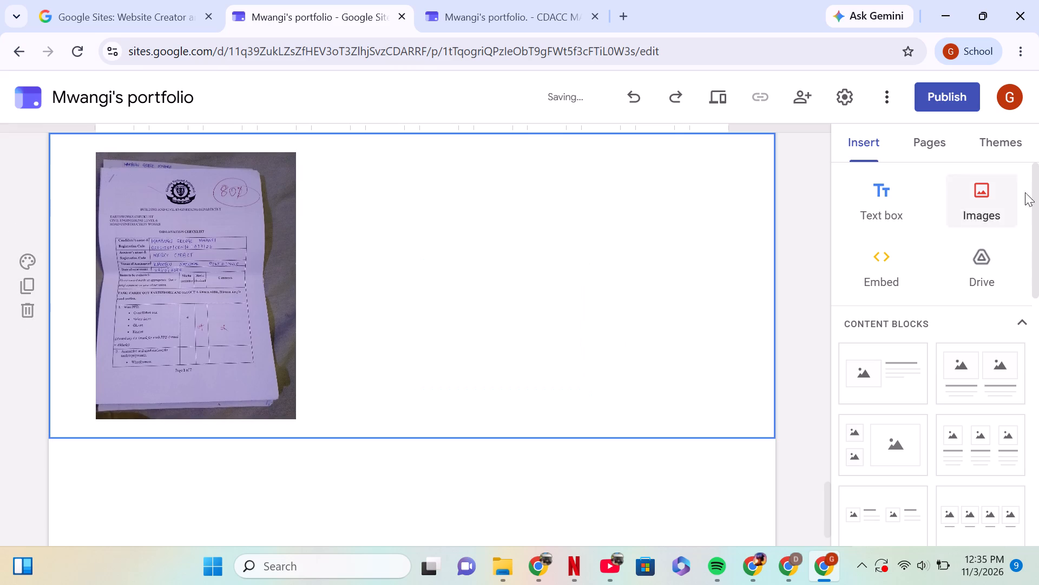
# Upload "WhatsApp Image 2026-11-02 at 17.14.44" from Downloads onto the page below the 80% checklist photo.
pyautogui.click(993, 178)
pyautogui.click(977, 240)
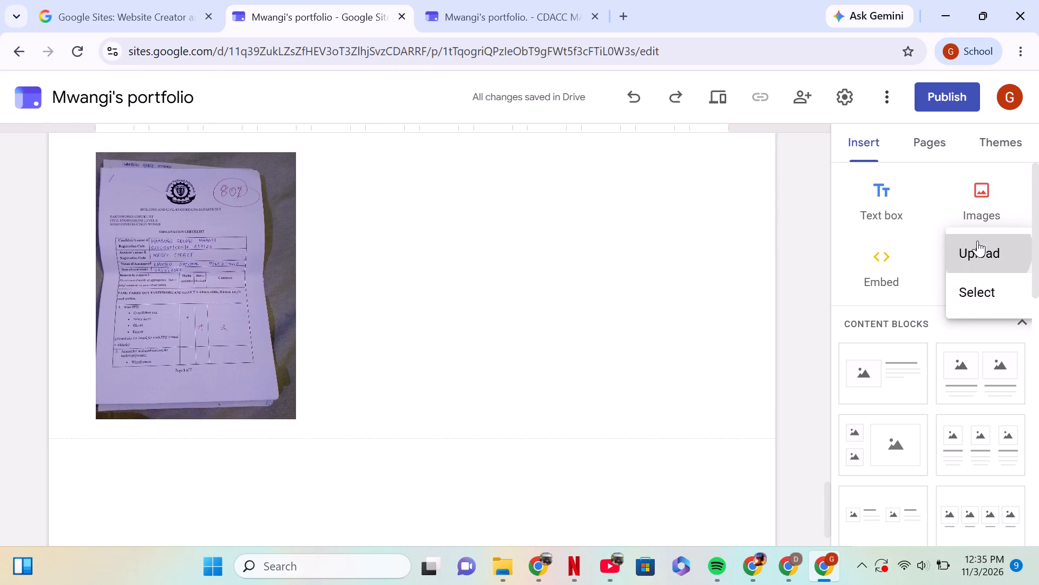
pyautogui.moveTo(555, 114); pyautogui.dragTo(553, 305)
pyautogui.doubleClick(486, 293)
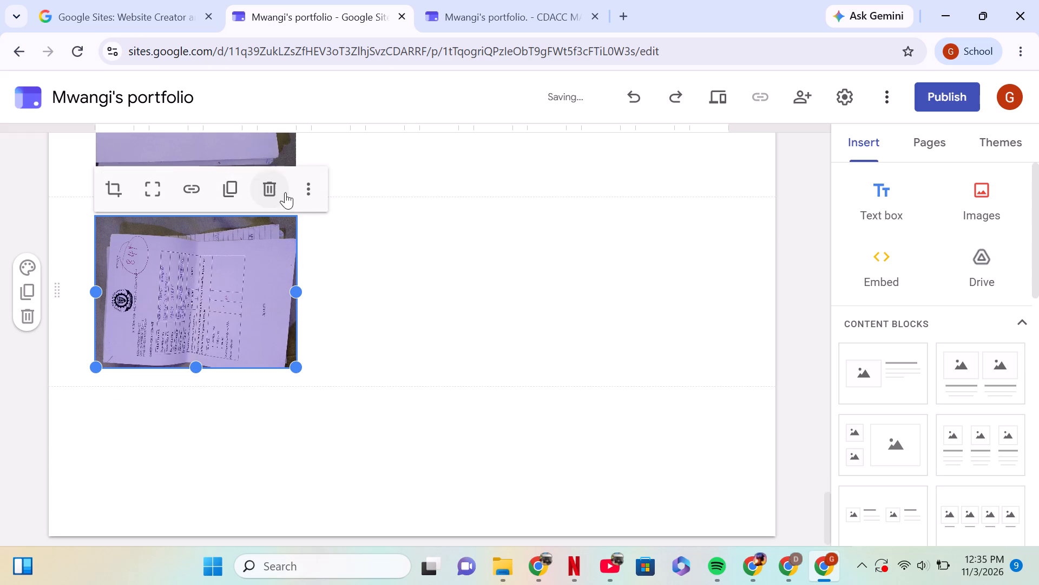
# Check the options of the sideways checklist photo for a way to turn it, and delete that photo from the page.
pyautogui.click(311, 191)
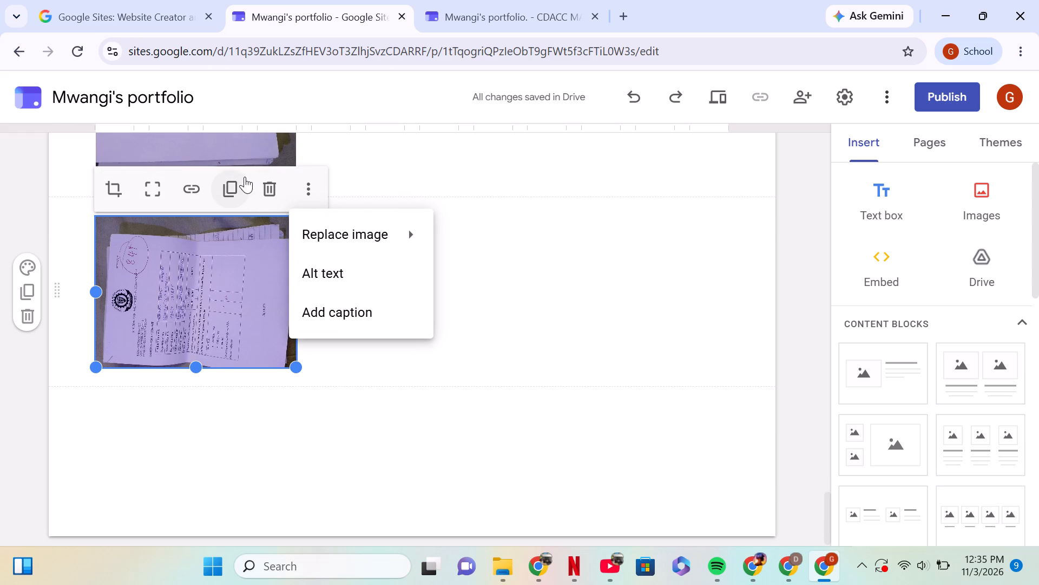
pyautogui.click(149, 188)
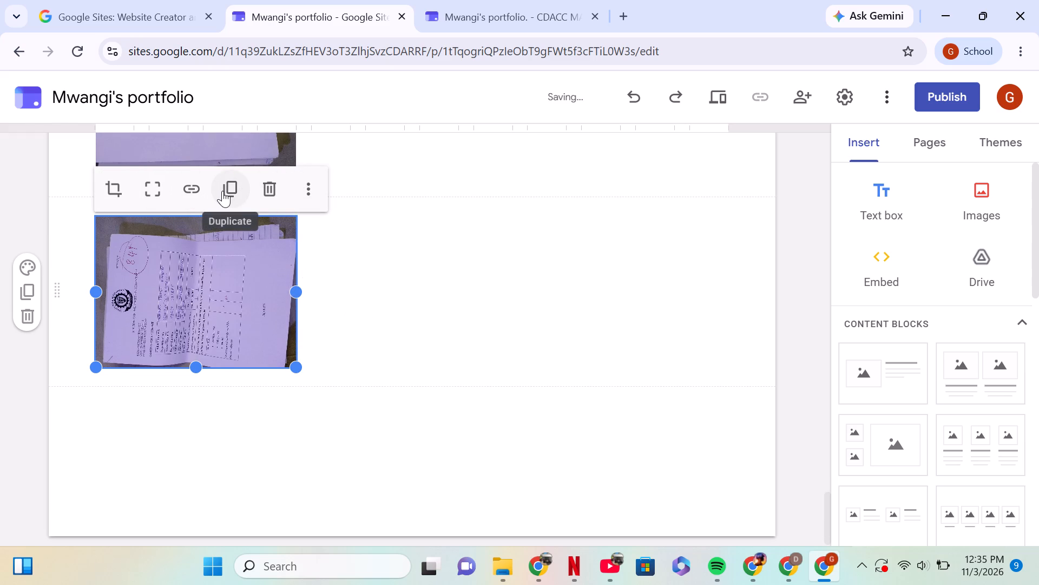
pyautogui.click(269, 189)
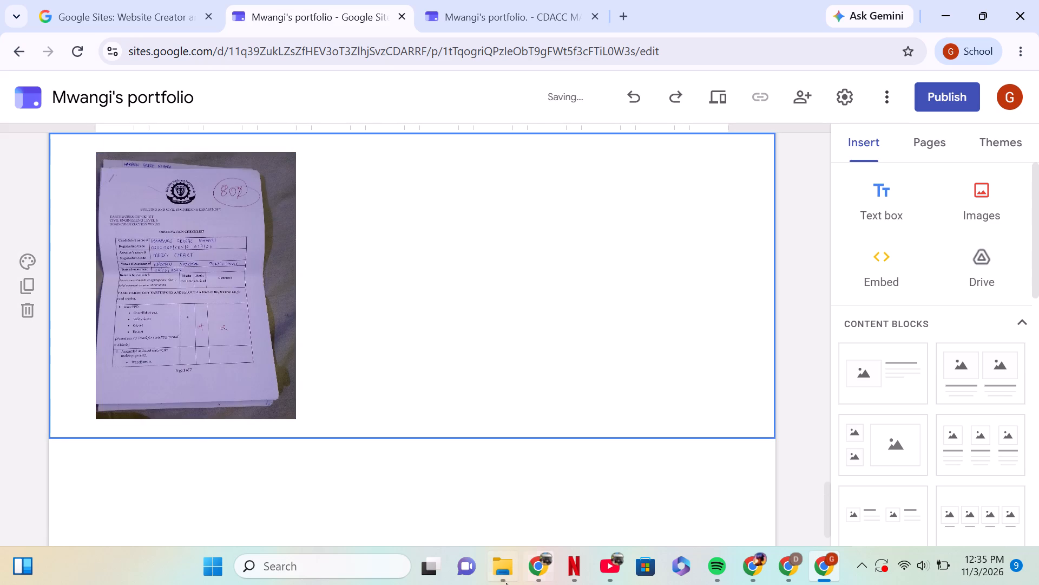
# Switch to File Explorer, open "WhatsApp Image 2026-11-02 at 17.14.44" from Downloads in Photos, and rotate it 90 degrees clockwise.
pyautogui.click(501, 583)
pyautogui.doubleClick(318, 256)
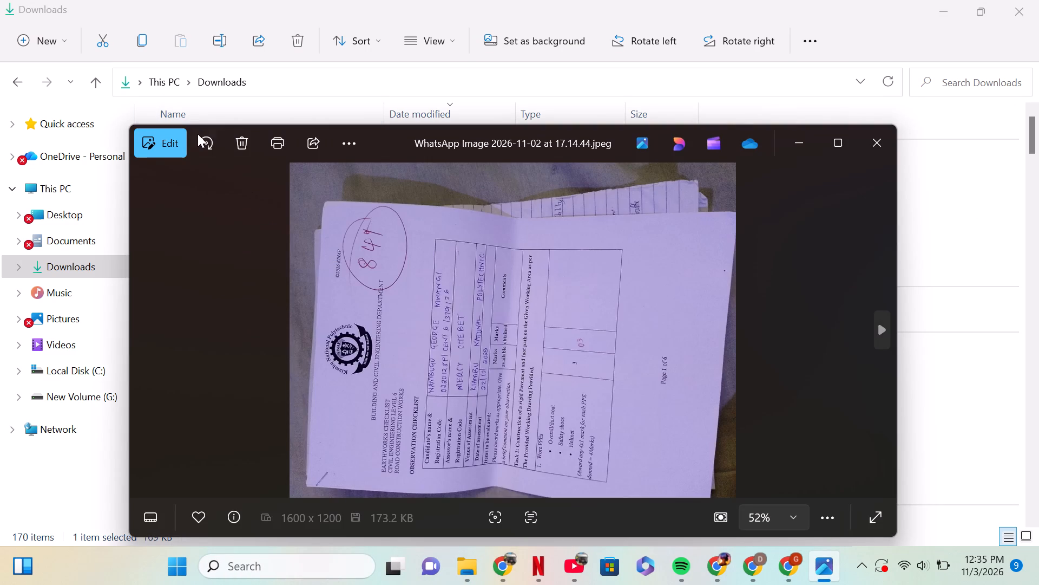
pyautogui.click(199, 137)
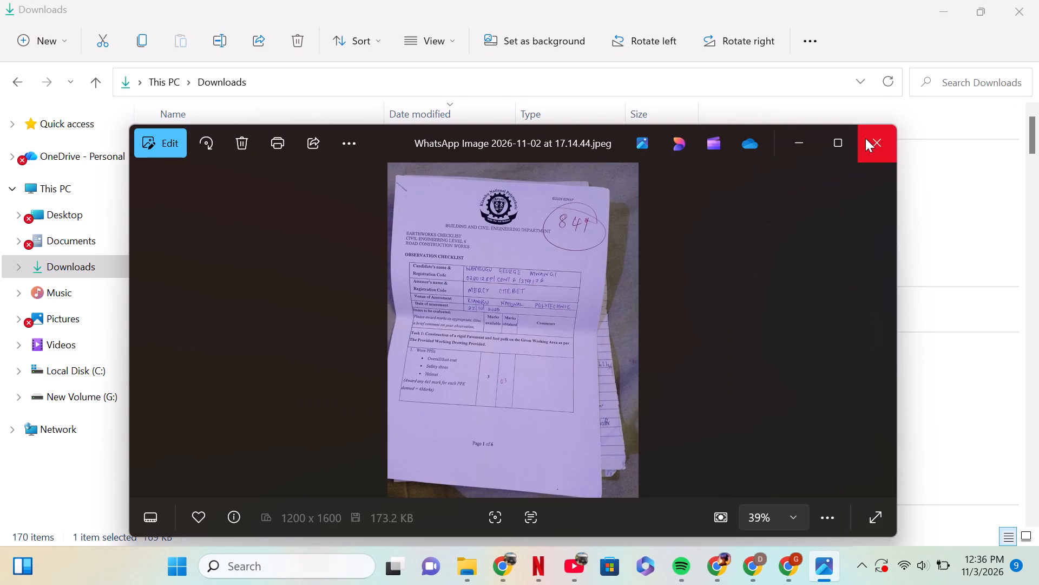
pyautogui.click(869, 140)
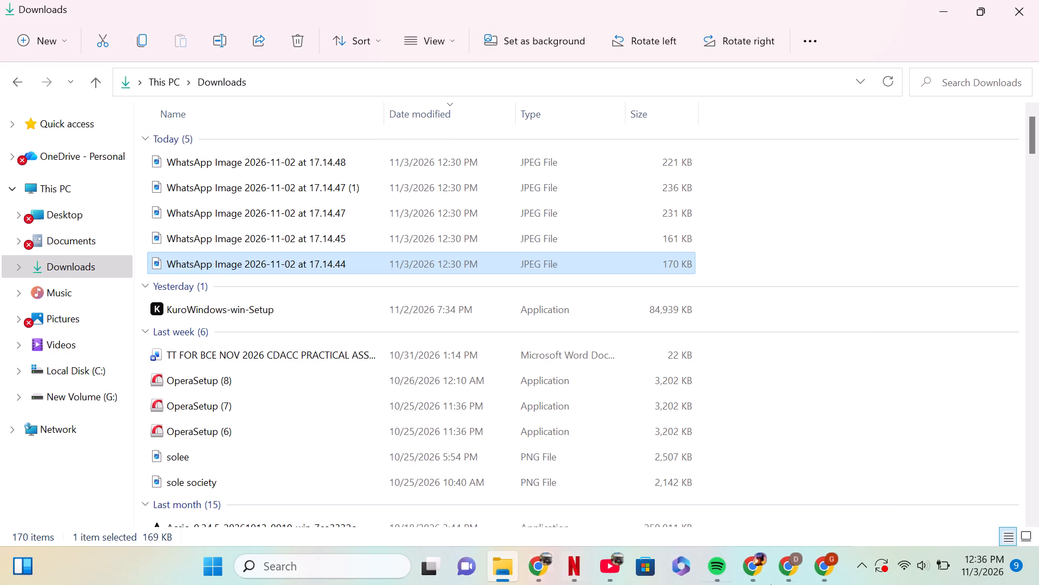
# Return to the portfolio page in Chrome and open the image upload file chooser at Downloads.
pyautogui.click(831, 557)
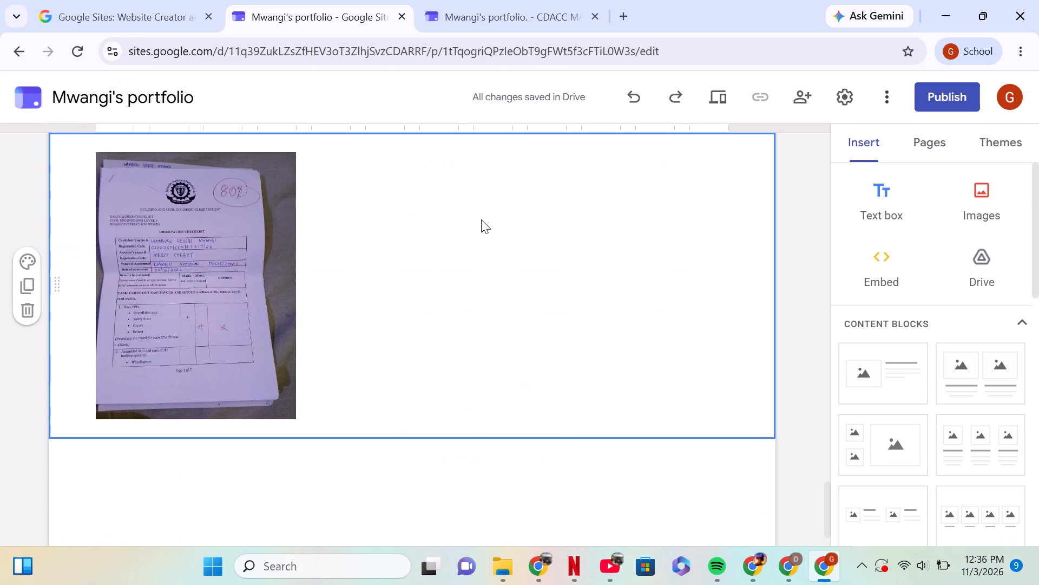
pyautogui.click(962, 187)
pyautogui.click(961, 251)
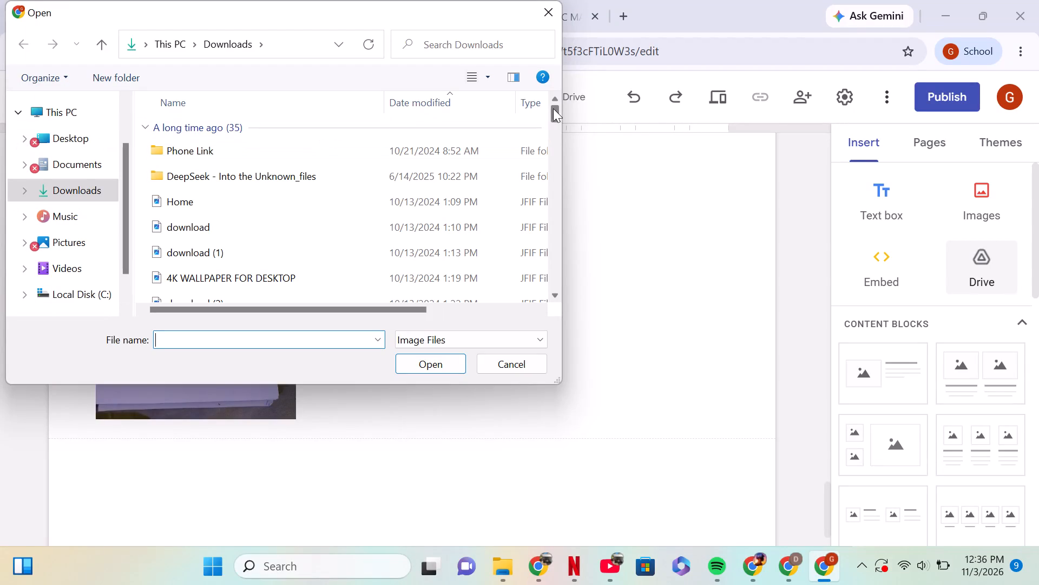
# Upload "WhatsApp Image 2026-11-02 at 17.14.44" from Downloads and place it in the second column beside unit 4's first observation checklist photo.
pyautogui.moveTo(554, 108); pyautogui.dragTo(546, 292)
pyautogui.doubleClick(532, 292)
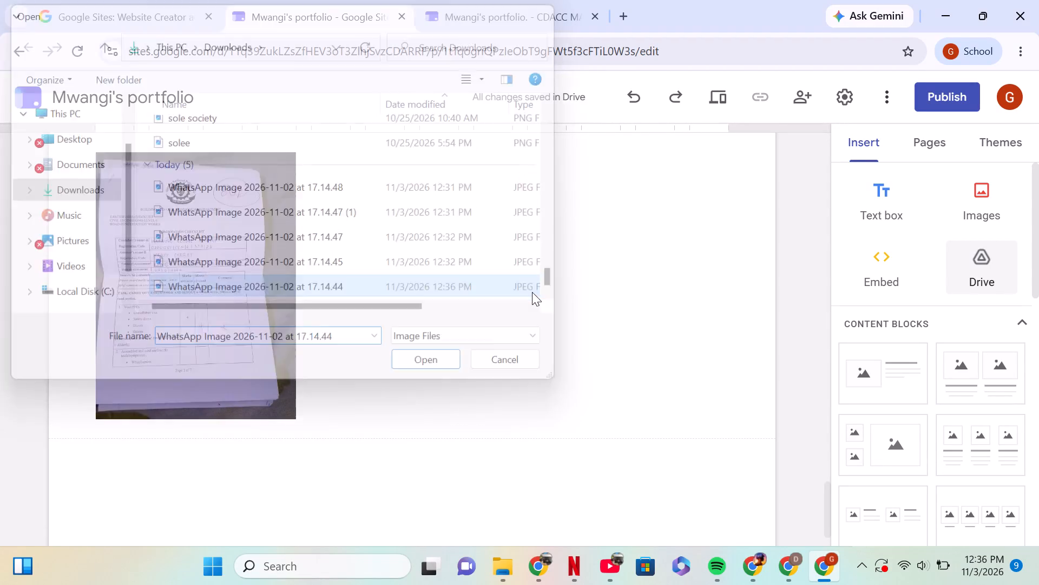
pyautogui.moveTo(215, 437); pyautogui.dragTo(450, 177)
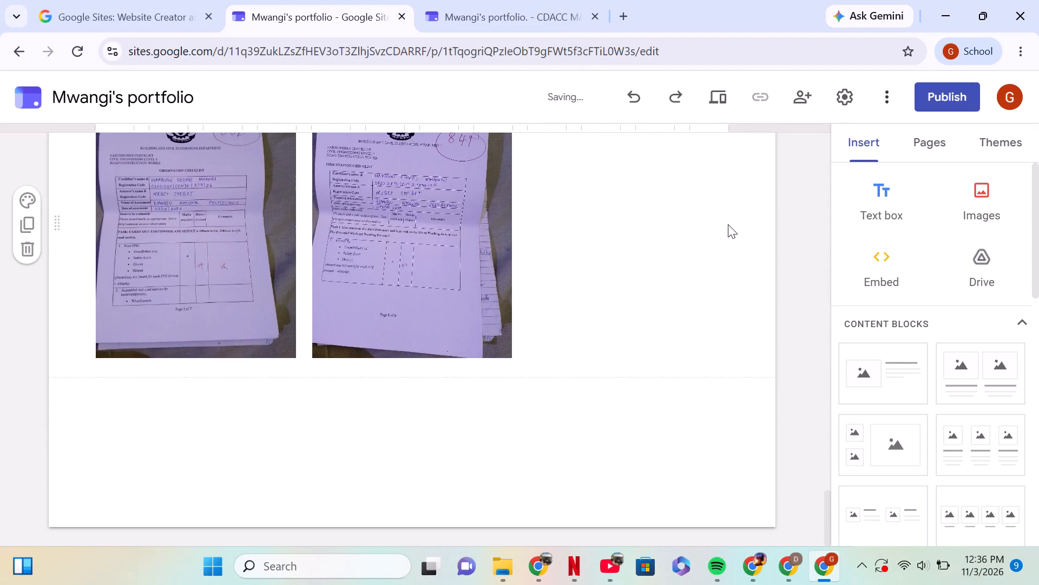
# Add a text box below unit 4's checklist photos, start the heading with "5. " and set bold, bright green text for the unit title.
pyautogui.moveTo(830, 512); pyautogui.dragTo(825, 421)
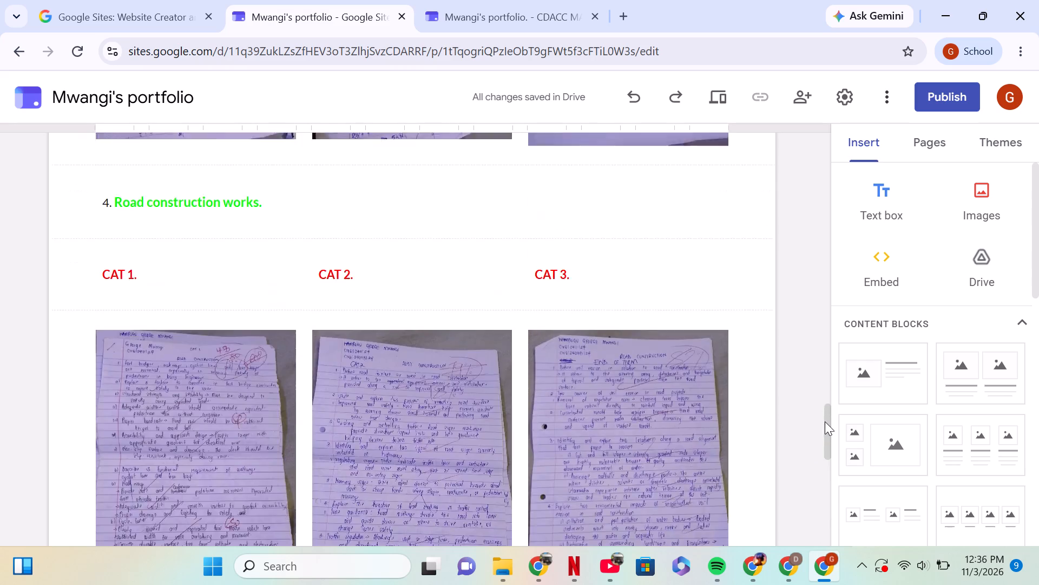
pyautogui.moveTo(825, 421); pyautogui.dragTo(815, 346)
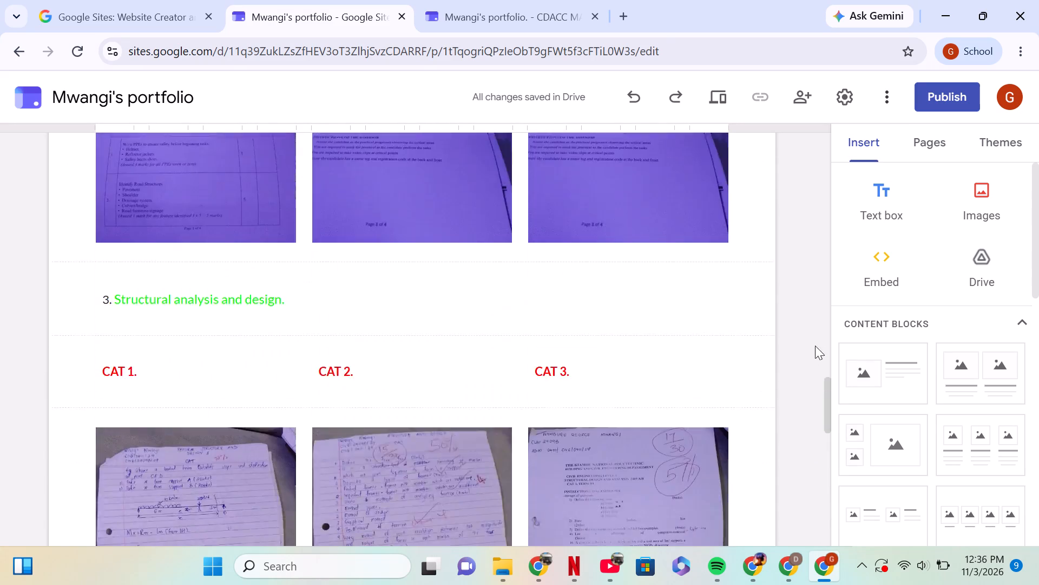
pyautogui.moveTo(815, 346); pyautogui.dragTo(830, 375)
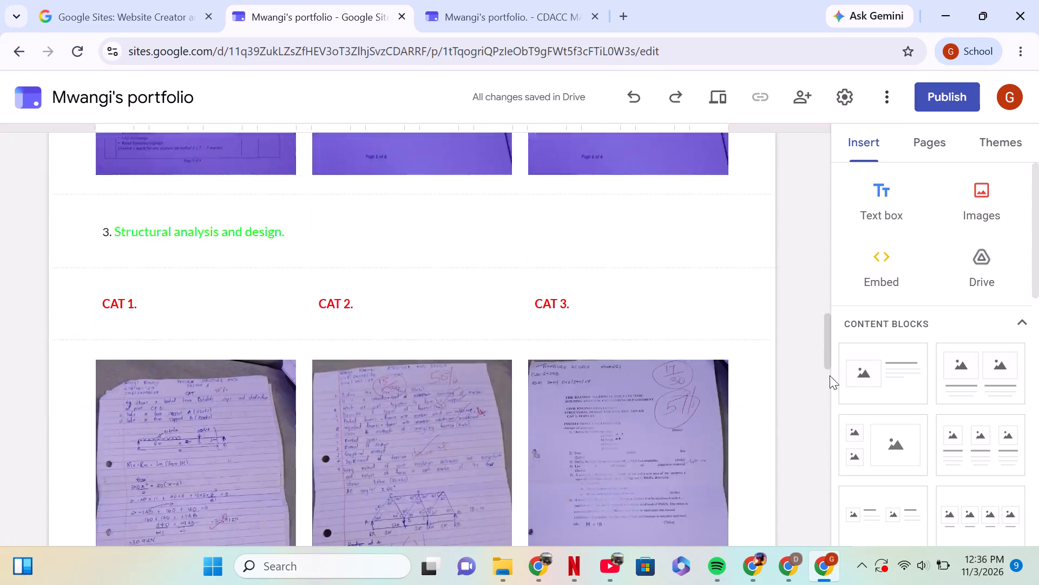
pyautogui.moveTo(830, 375); pyautogui.dragTo(837, 459)
pyautogui.moveTo(733, 501); pyautogui.dragTo(828, 461)
pyautogui.moveTo(828, 461); pyautogui.dragTo(827, 517)
pyautogui.click(875, 192)
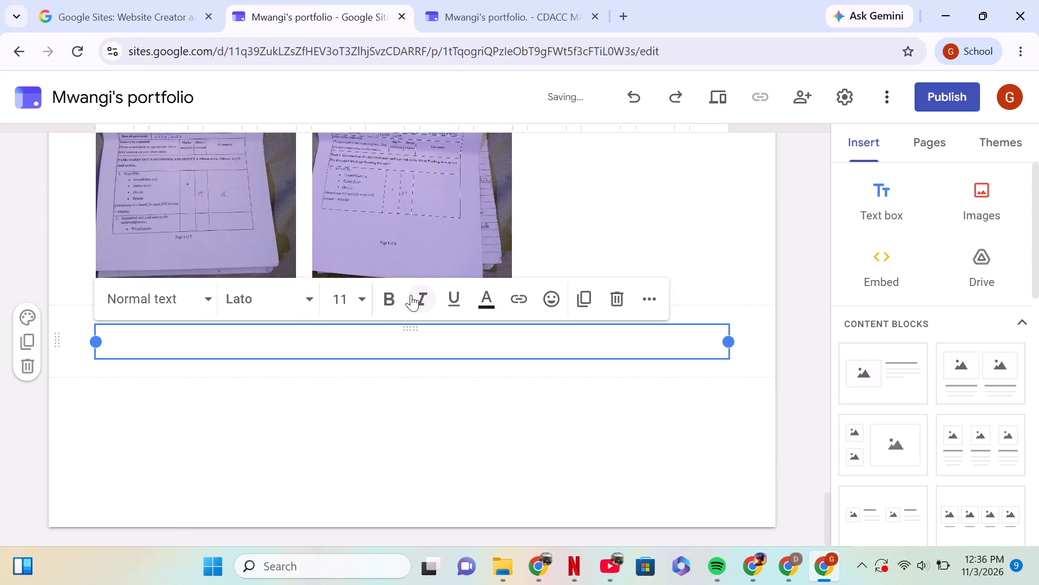
pyautogui.press('5')
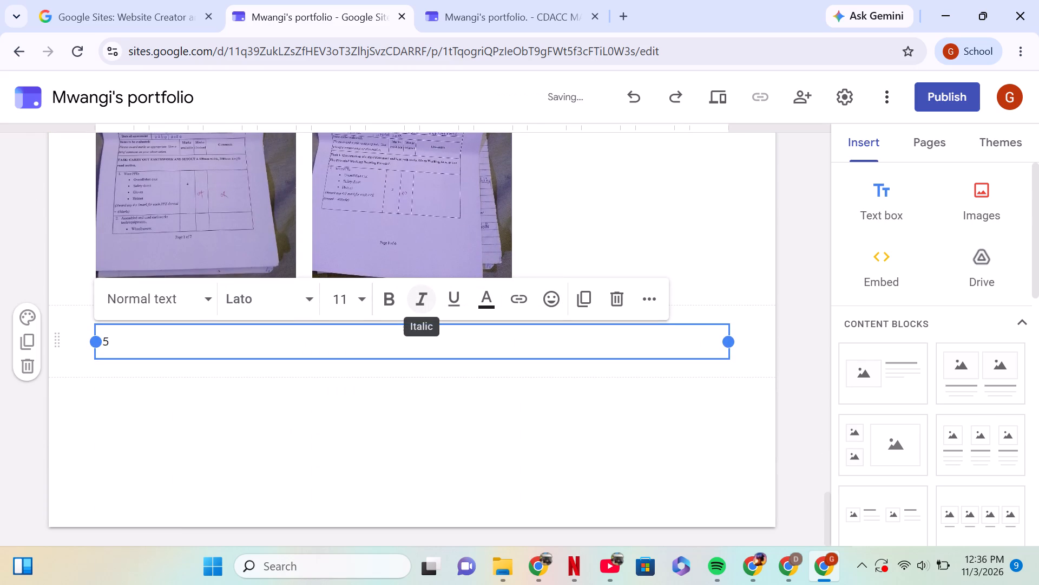
pyautogui.write('.')
pyautogui.press('space')
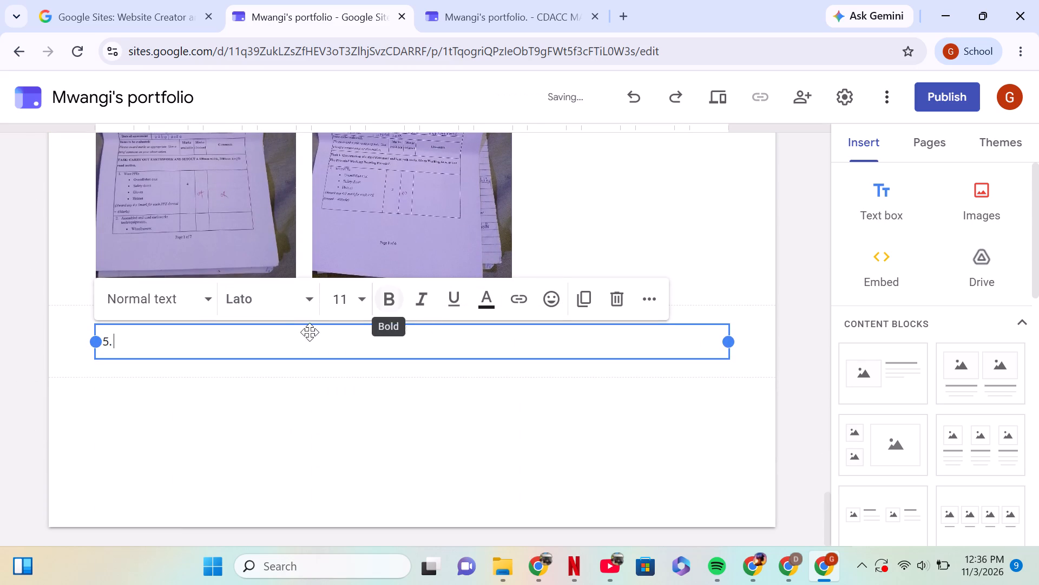
pyautogui.click(393, 304)
pyautogui.click(482, 285)
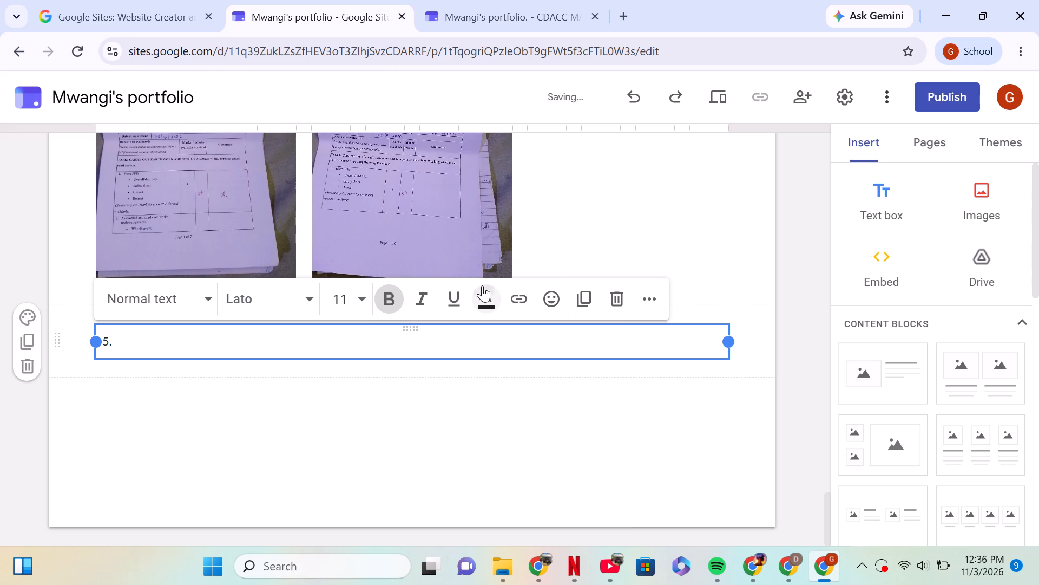
pyautogui.click(522, 356)
# Open the font size choices for the "5. " heading text below unit 4's checklist photos.
pyautogui.click(360, 298)
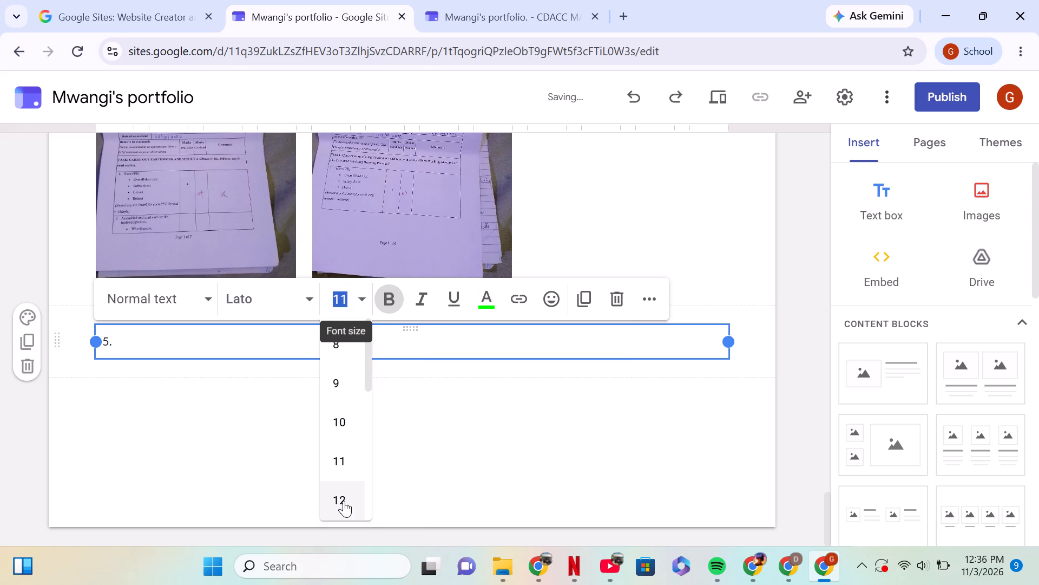
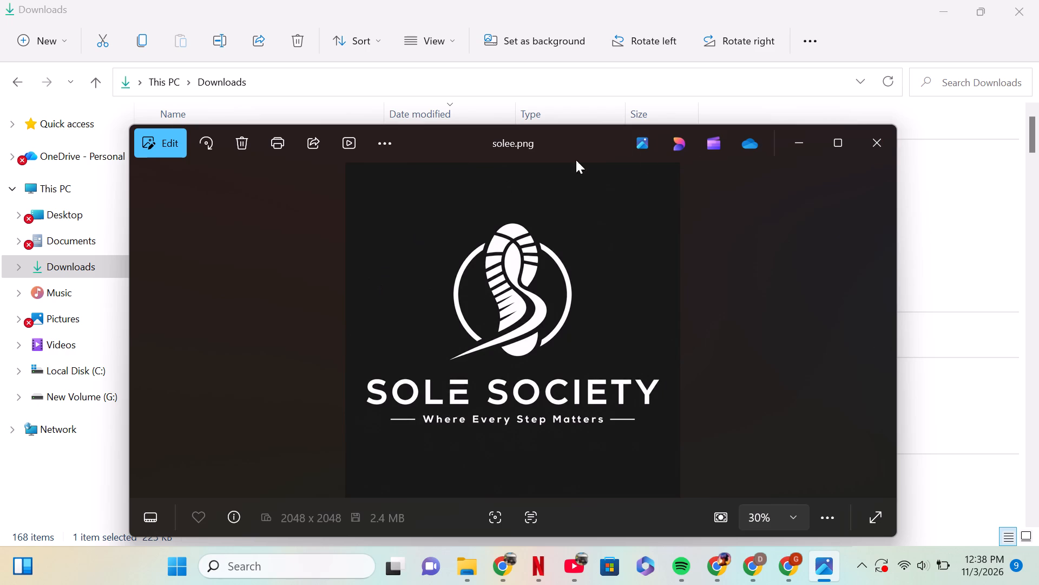
# Check and delete the images "WhatsApp Image 2026-11-02 at 17.14.49", "17.14.50" and "17.14.50 (1)" from Downloads.
pyautogui.click(891, 128)
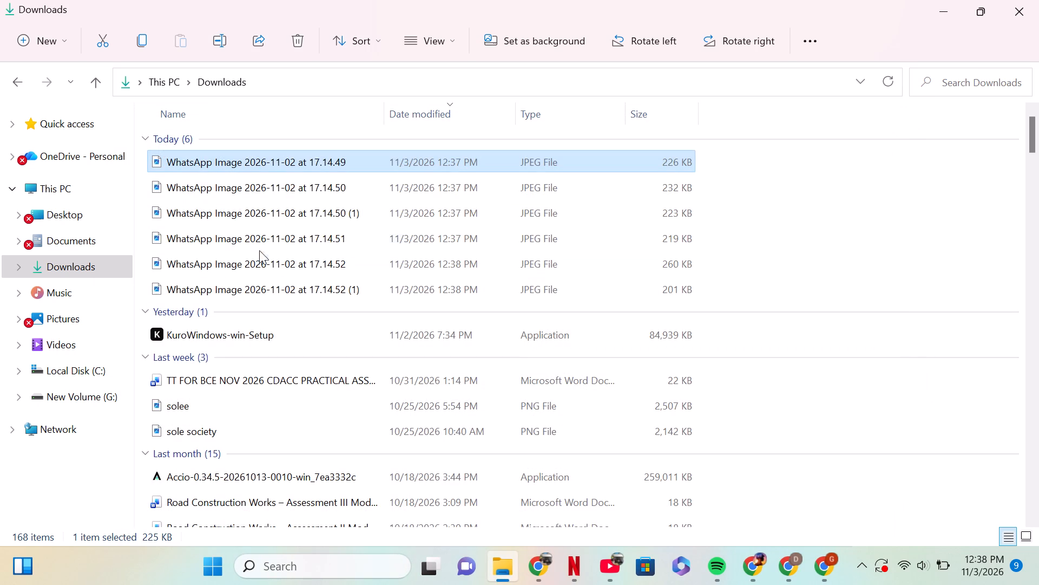
pyautogui.doubleClick(265, 166)
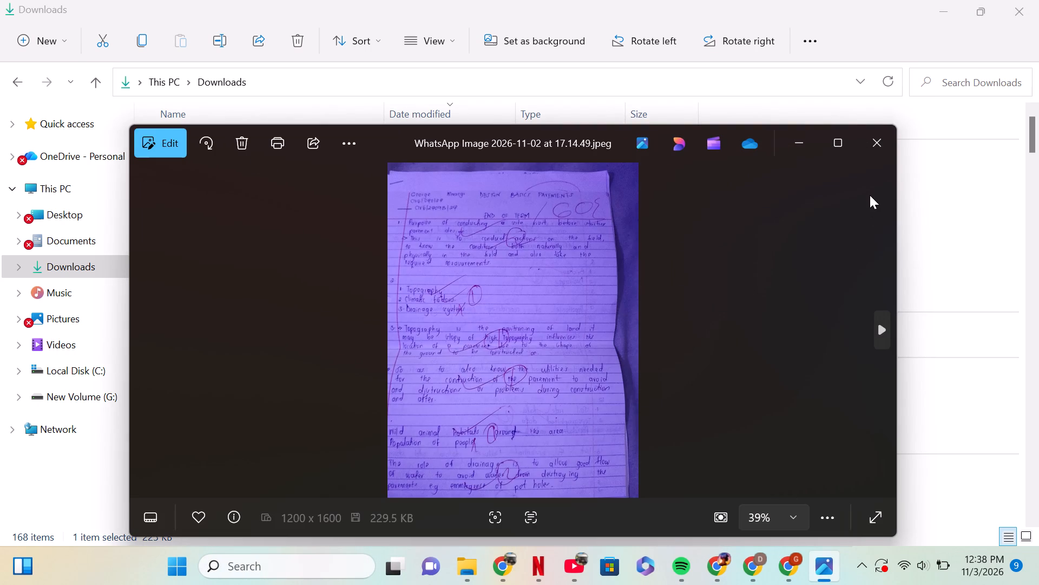
pyautogui.click(884, 139)
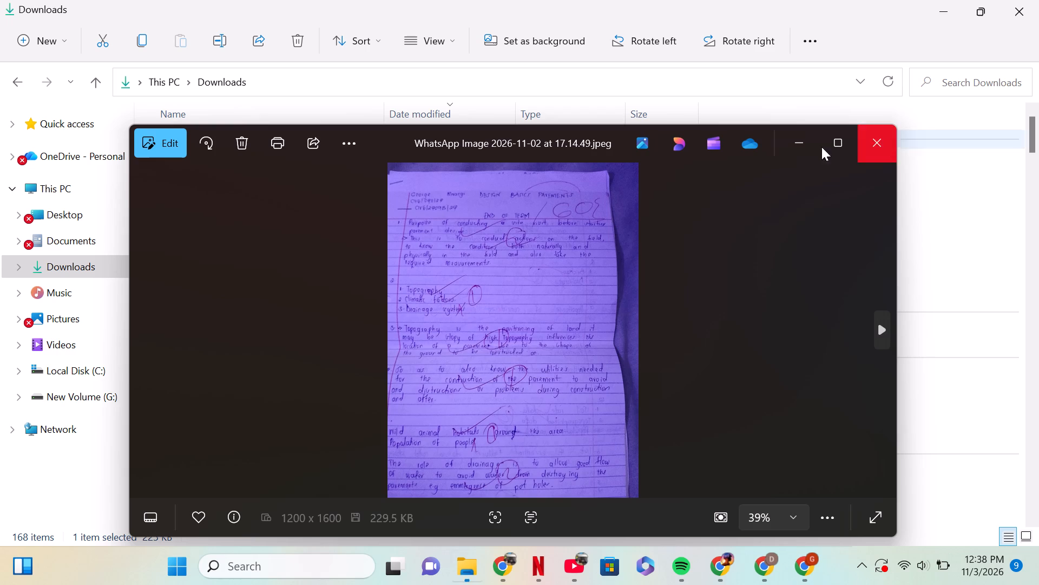
pyautogui.click(297, 48)
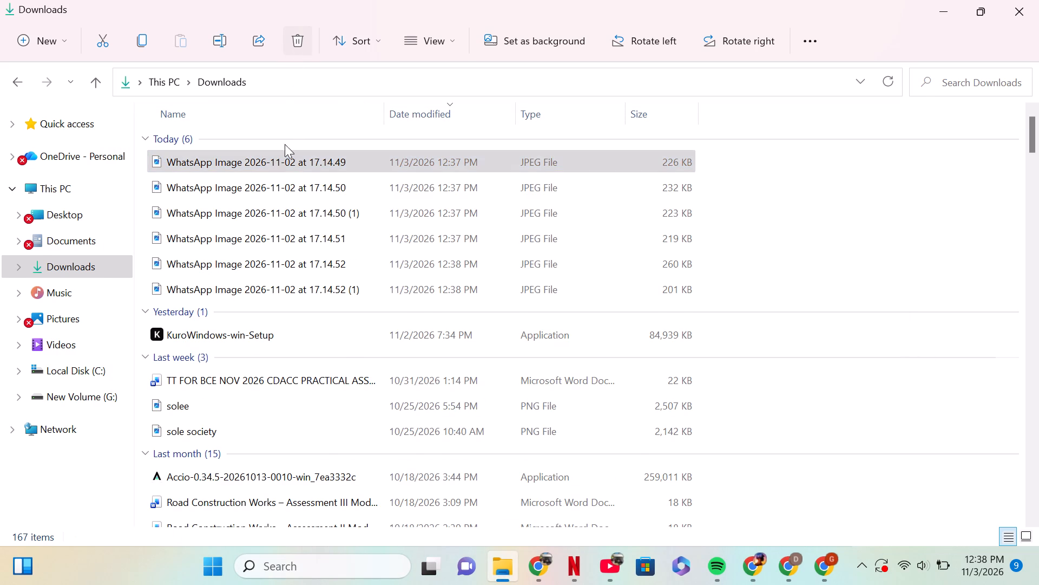
pyautogui.doubleClick(291, 158)
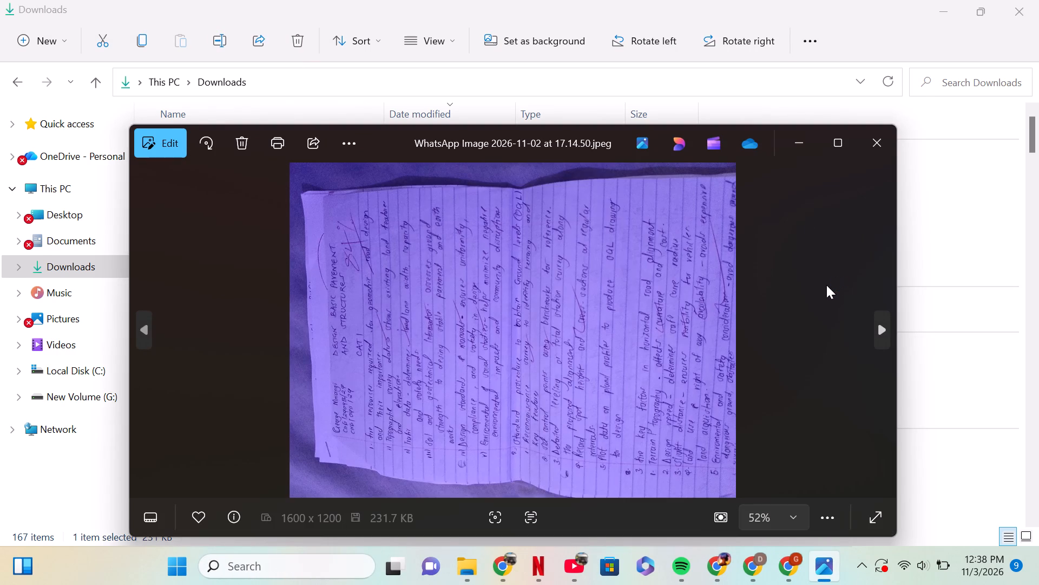
pyautogui.click(875, 151)
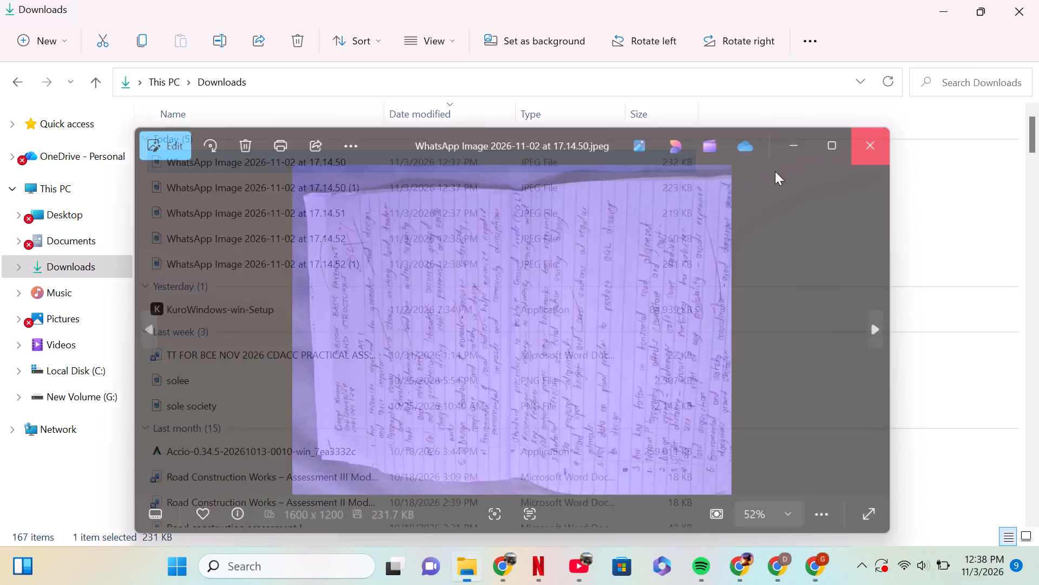
pyautogui.click(295, 49)
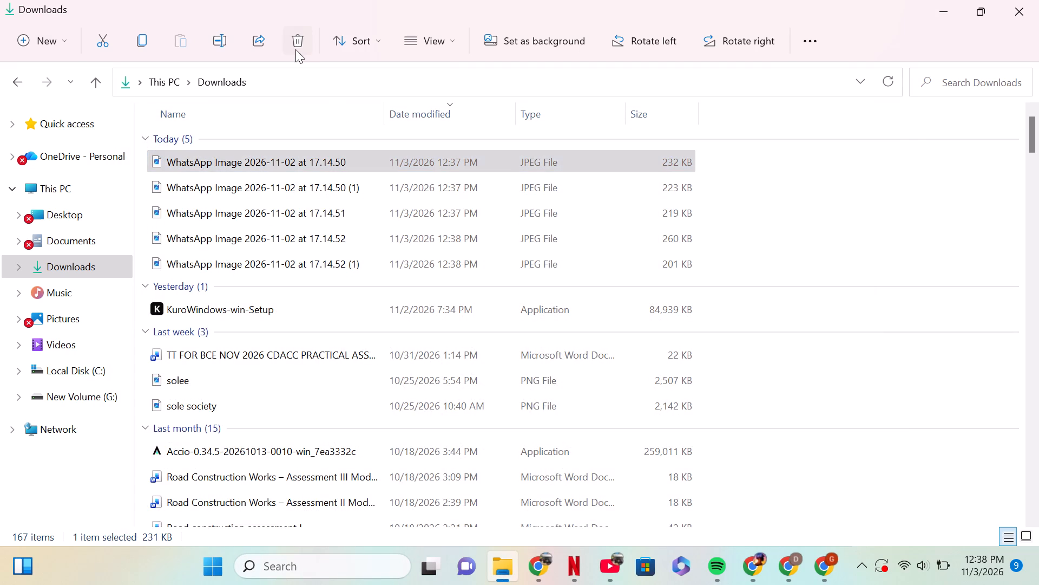
pyautogui.doubleClick(285, 166)
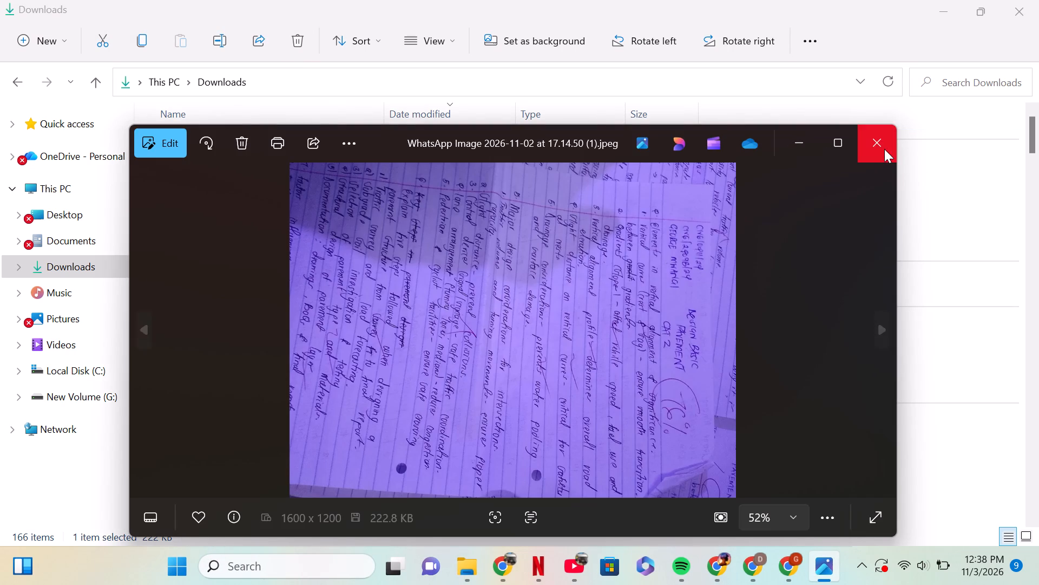
pyautogui.click(884, 149)
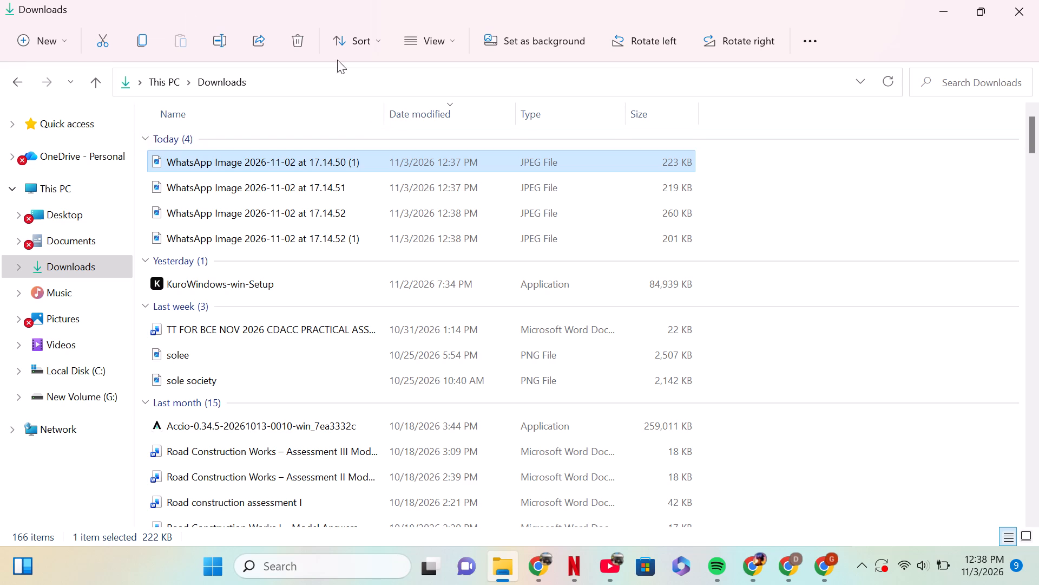
pyautogui.click(295, 42)
# Rotate "WhatsApp Image 2026-11-02 at 17.14.51" upright, crop its top and side background to about 1068 x 1485, and save over the original.
pyautogui.doubleClick(288, 159)
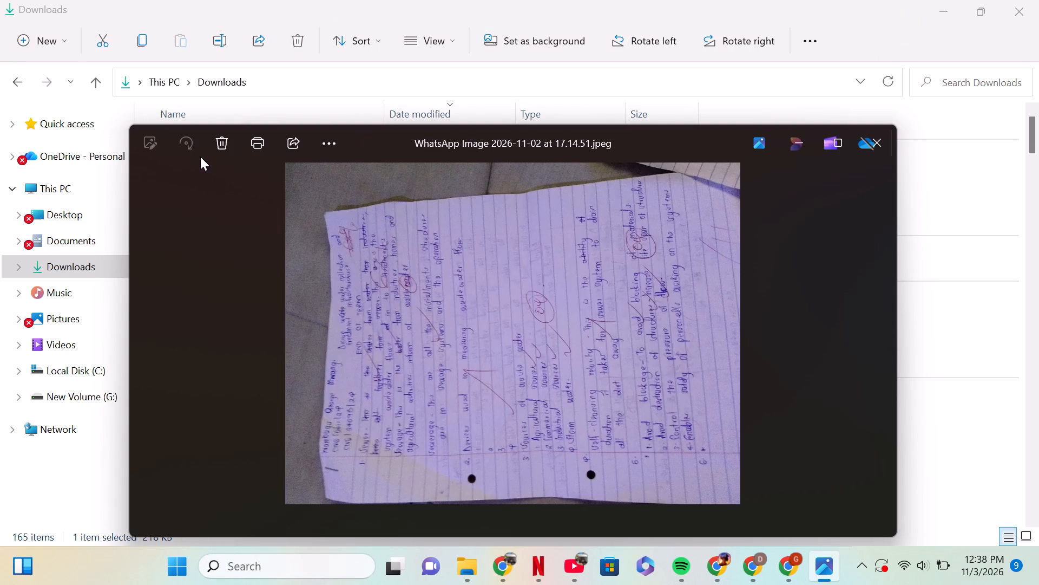
pyautogui.click(197, 151)
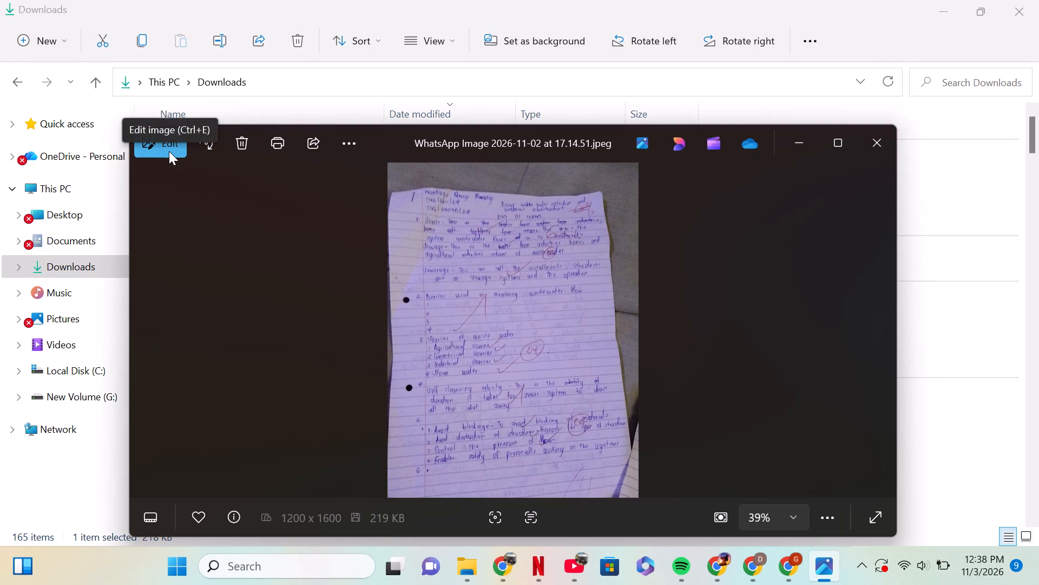
pyautogui.click(169, 151)
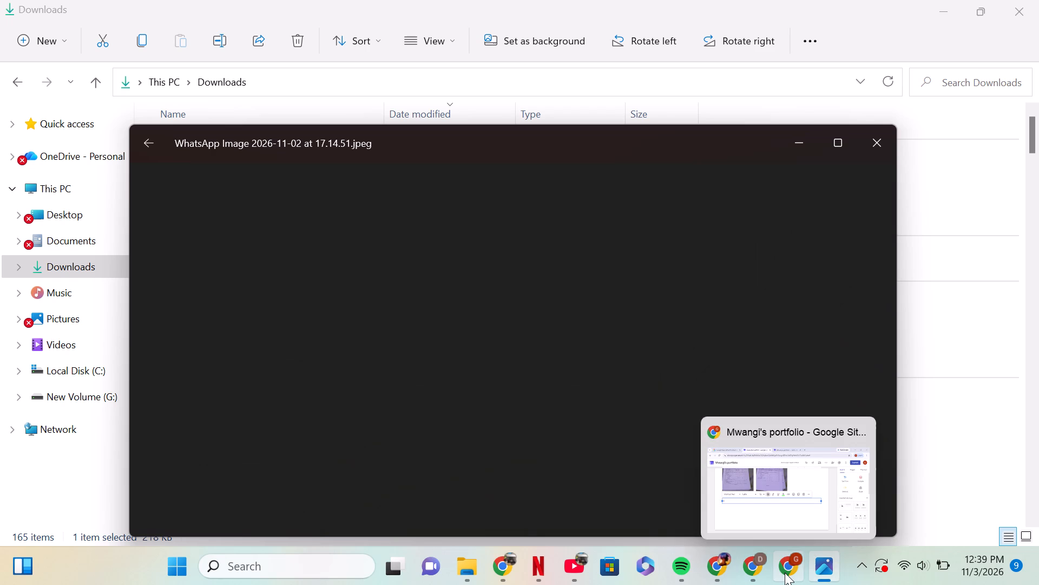
pyautogui.moveTo(514, 265); pyautogui.dragTo(516, 275)
pyautogui.moveTo(571, 328); pyautogui.dragTo(561, 328)
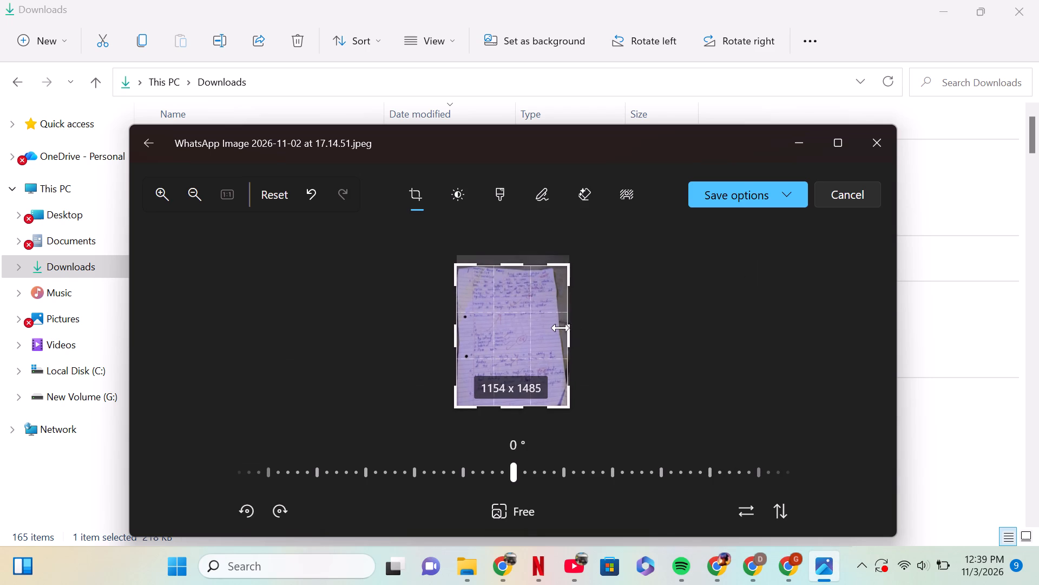
pyautogui.moveTo(561, 328); pyautogui.dragTo(559, 328)
pyautogui.click(718, 196)
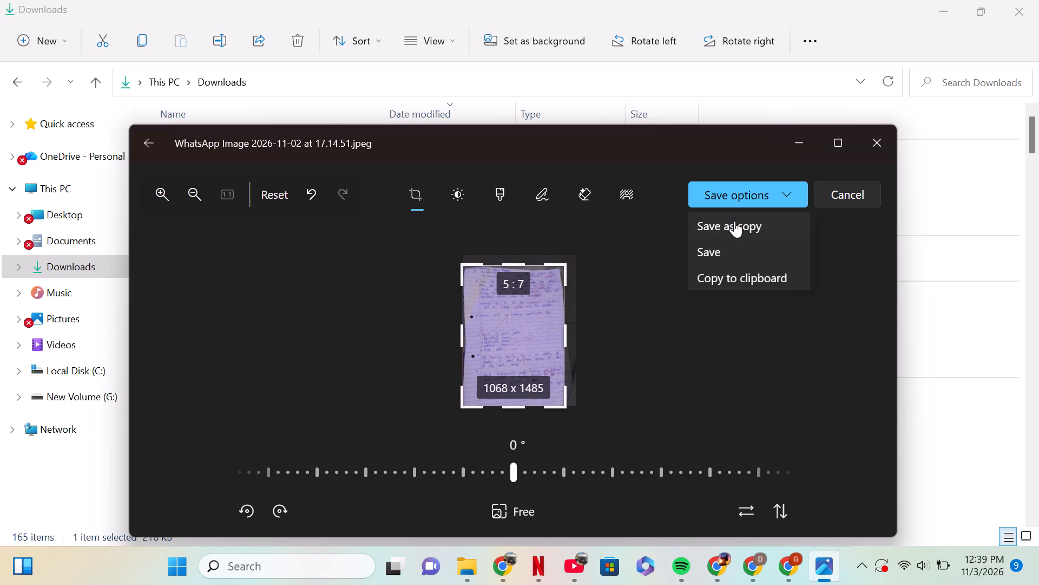
pyautogui.click(739, 244)
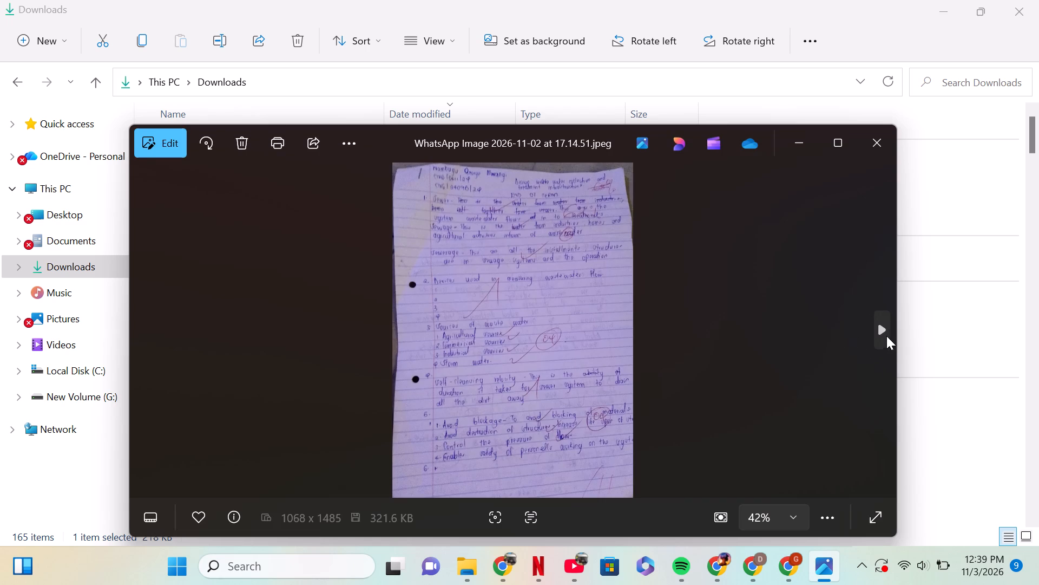
# Rotate "WhatsApp Image 2026-11-02 at 17.14.52 (1)" upright, crop its top and side background to about 1076 x 1470, and save over the original.
pyautogui.click(883, 331)
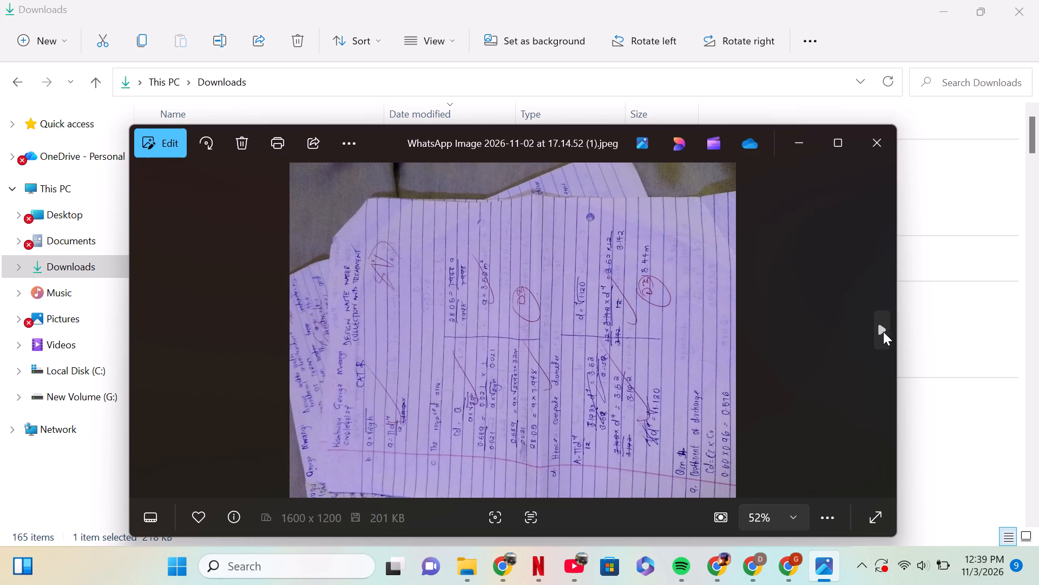
pyautogui.click(208, 138)
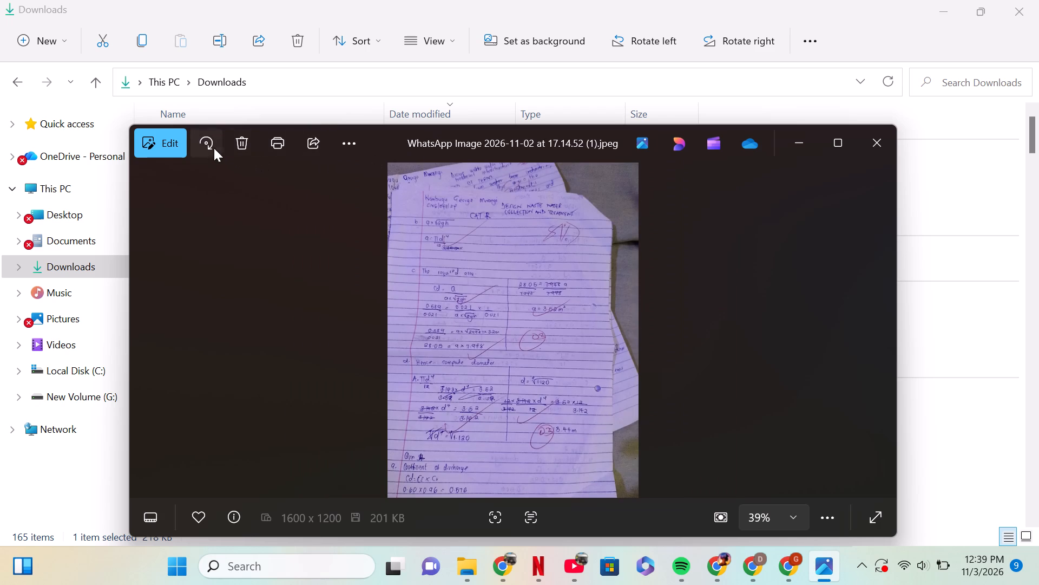
pyautogui.click(157, 149)
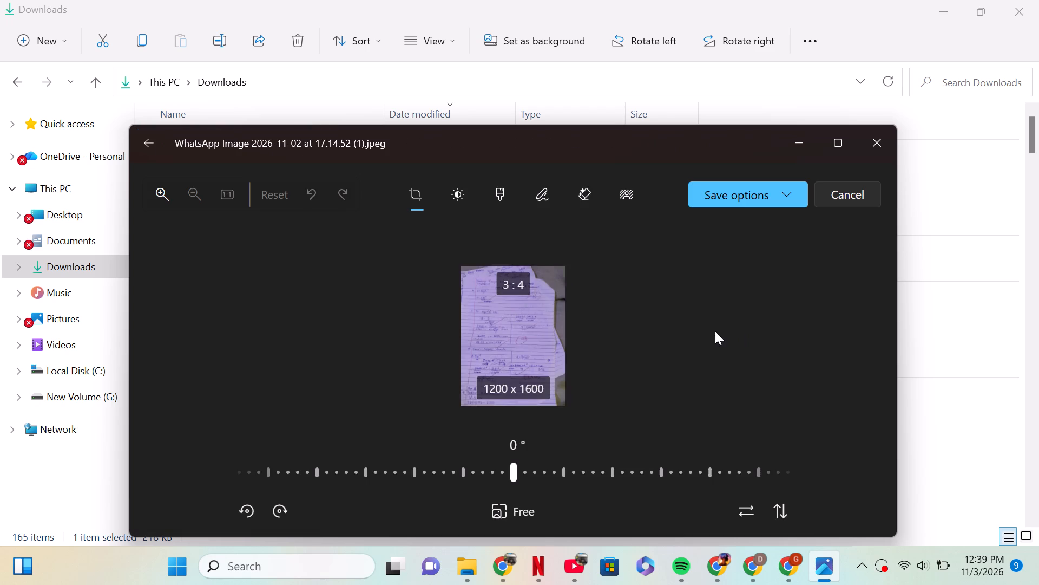
pyautogui.moveTo(569, 333); pyautogui.dragTo(558, 331)
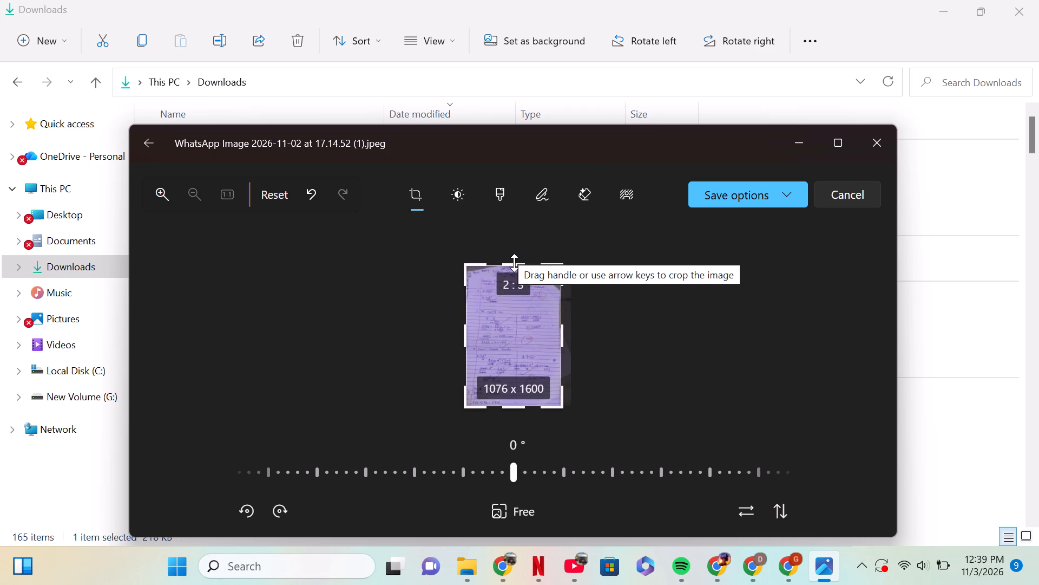
pyautogui.moveTo(514, 264); pyautogui.dragTo(516, 275)
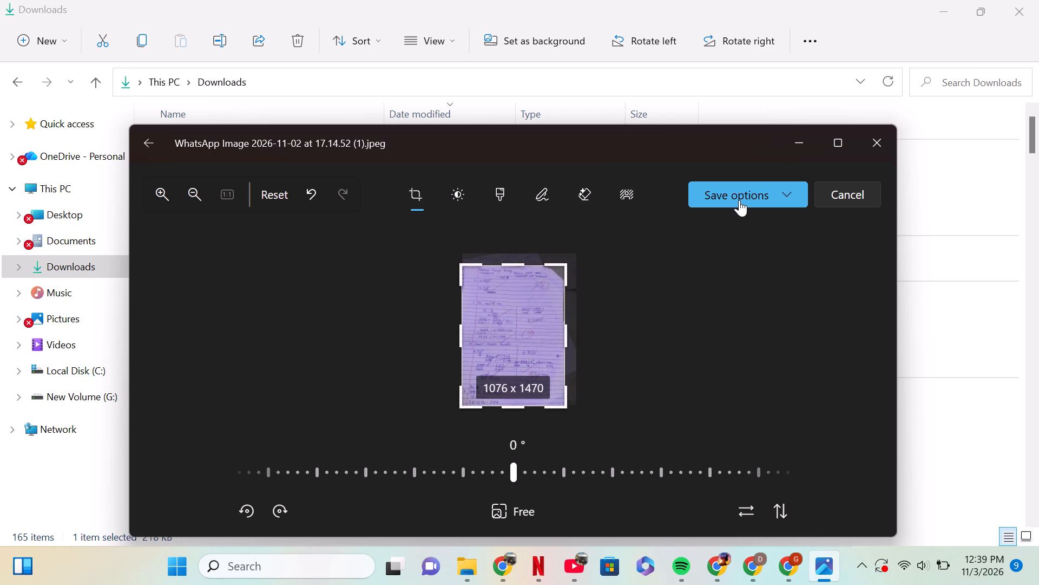
pyautogui.click(740, 199)
pyautogui.click(728, 248)
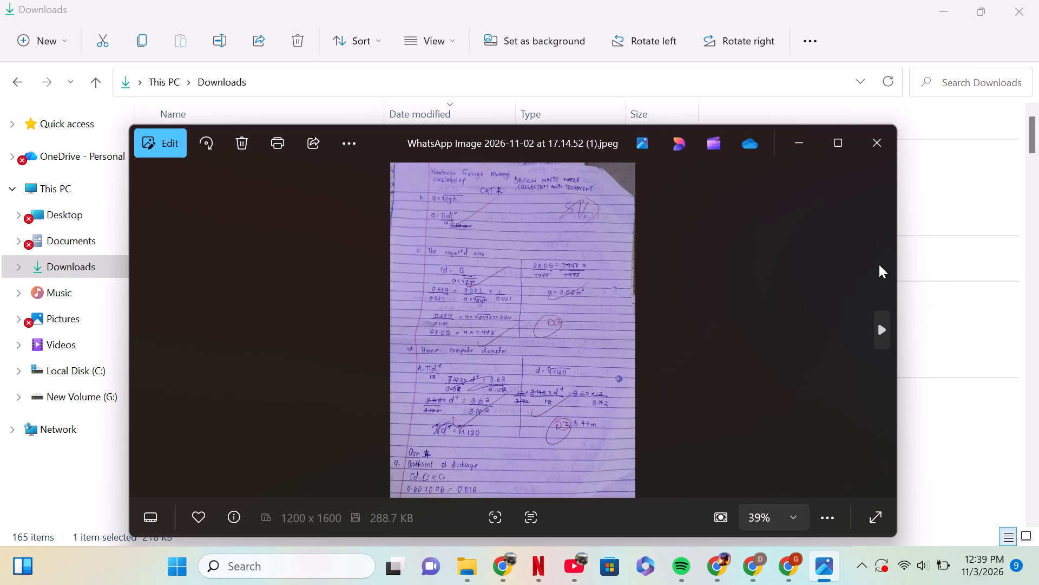
# Rotate "WhatsApp Image 2026-11-02 at 17.14.52" until the CAT 1 script is upright, and close the photo viewer.
pyautogui.click(883, 323)
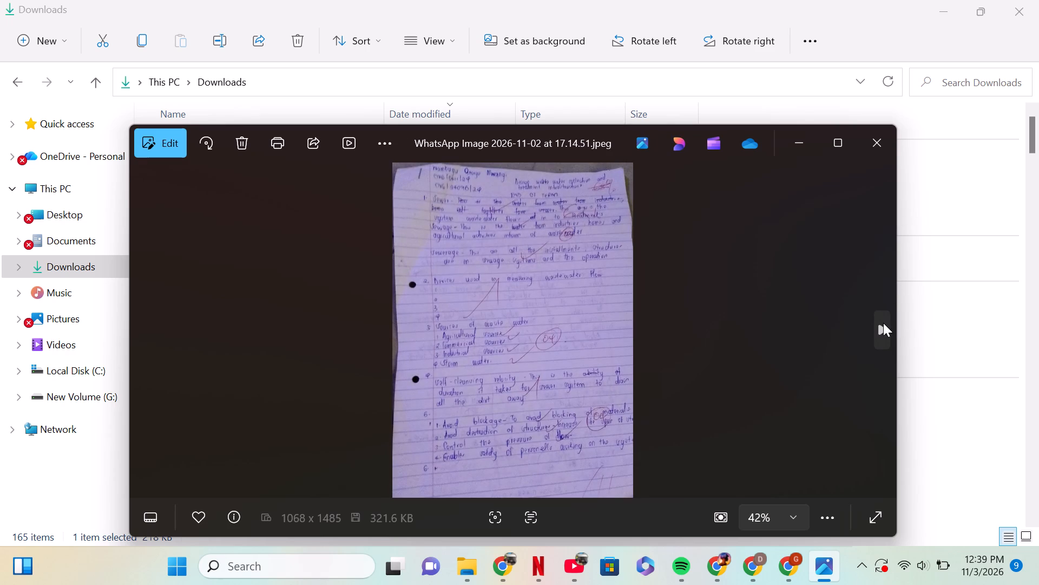
pyautogui.click(883, 323)
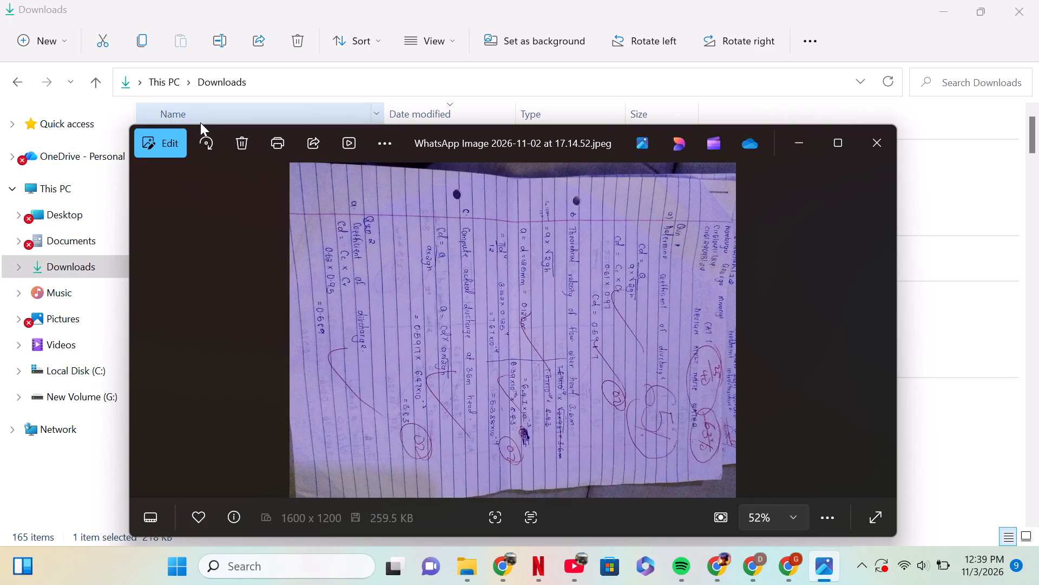
pyautogui.click(200, 134)
pyautogui.click(200, 134)
pyautogui.click(200, 134)
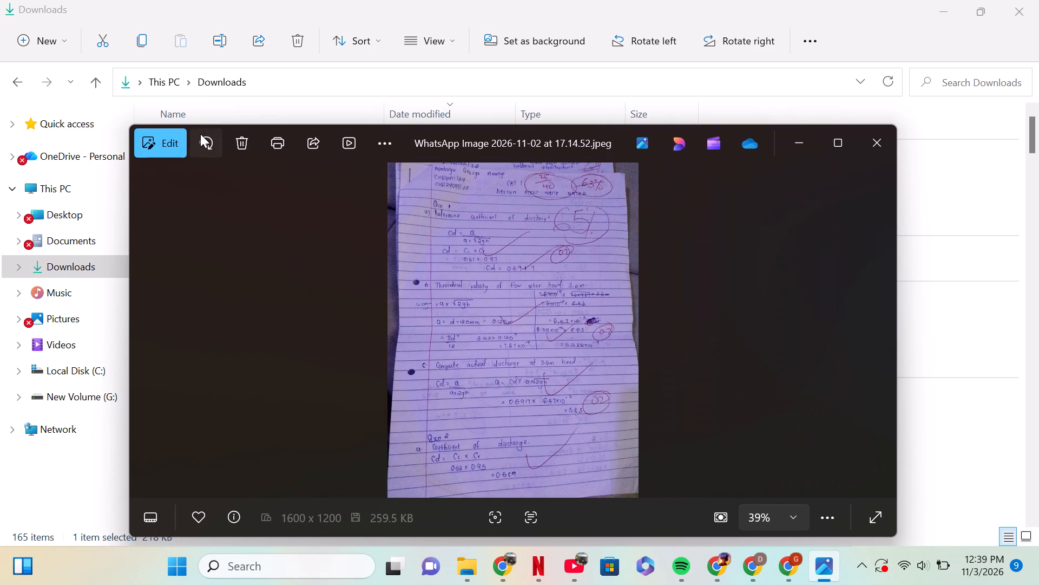
pyautogui.click(876, 152)
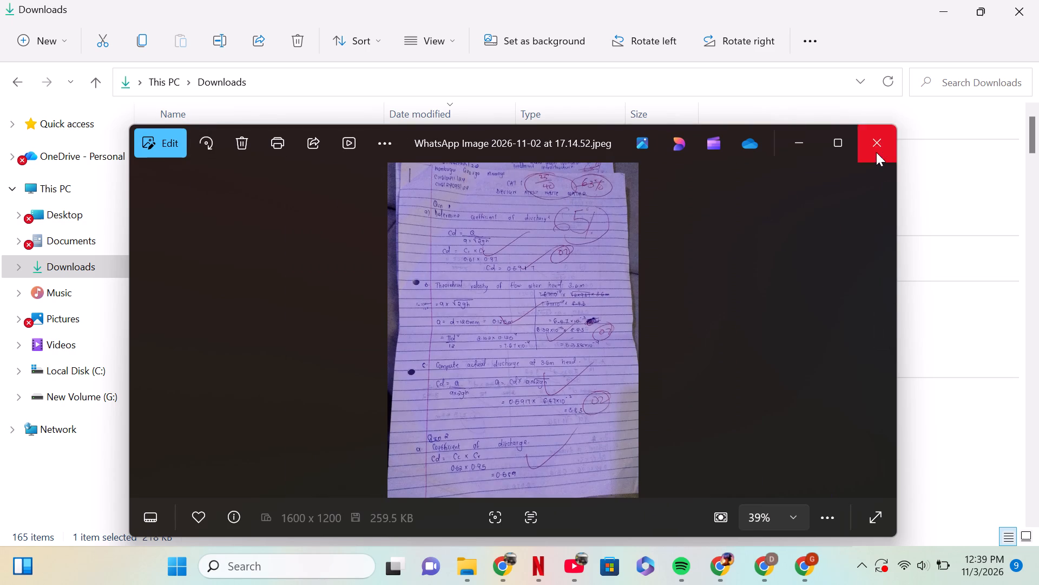
# Switch to the portfolio site in Chrome and enter "Design wastewater collection and" after "5." in the unit 5 heading.
pyautogui.click(820, 584)
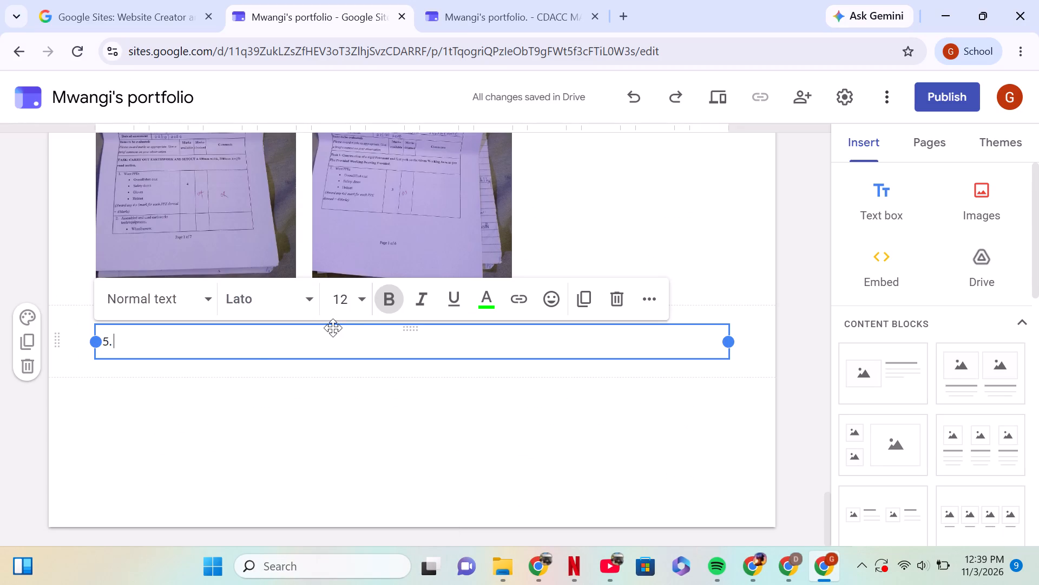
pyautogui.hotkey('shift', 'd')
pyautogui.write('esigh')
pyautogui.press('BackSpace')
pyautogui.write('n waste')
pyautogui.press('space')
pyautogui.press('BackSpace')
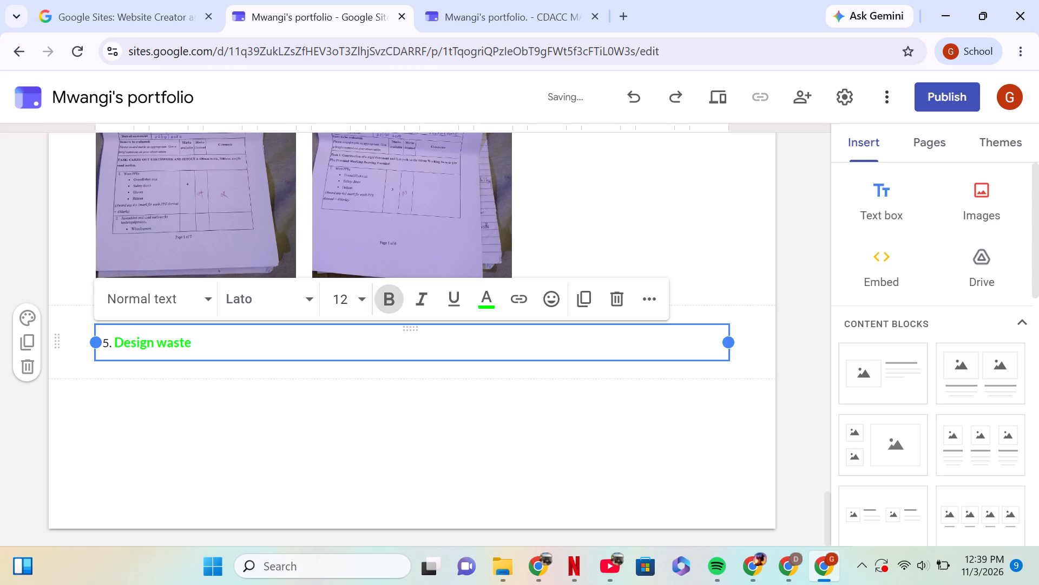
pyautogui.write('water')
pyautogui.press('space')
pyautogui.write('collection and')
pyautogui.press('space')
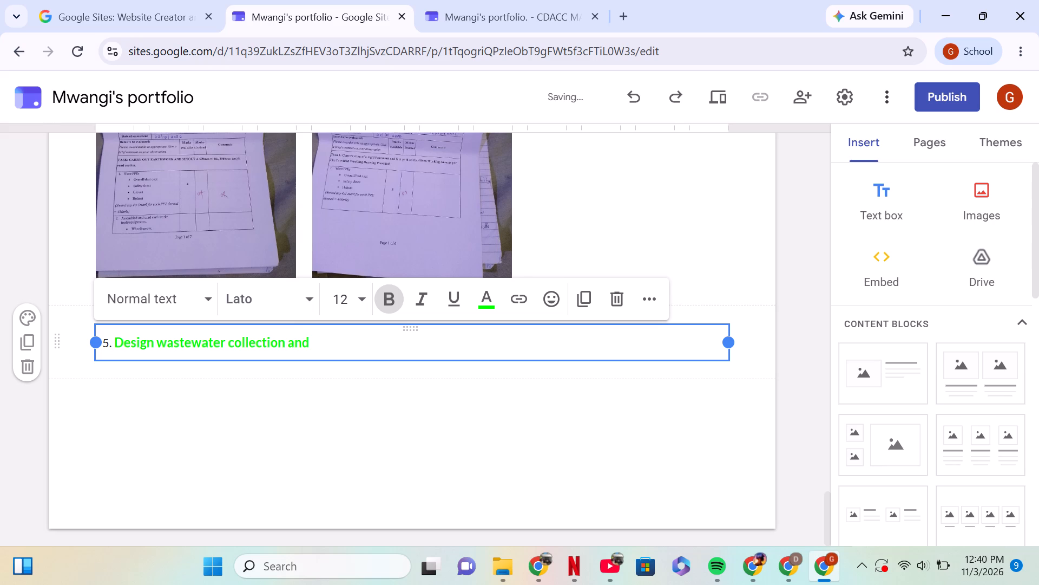
# Complete the unit 5 heading with "treatment infrastructure." after "Design wastewater collection and".
pyautogui.write('tr')
pyautogui.press('e')
pyautogui.write('at')
pyautogui.write('ment infrw')
pyautogui.press('BackSpace')
pyautogui.write('astructu')
pyautogui.write('re')
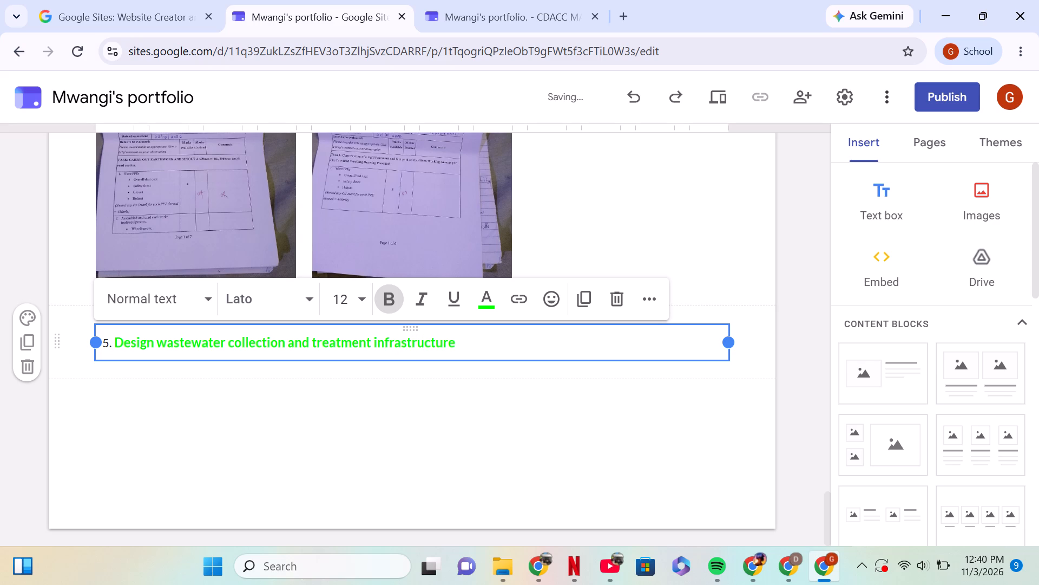
pyautogui.press('.')
# Add a text box below the unit 5 heading containing the label "CAT 1." in bold, italic, red text.
pyautogui.click(881, 221)
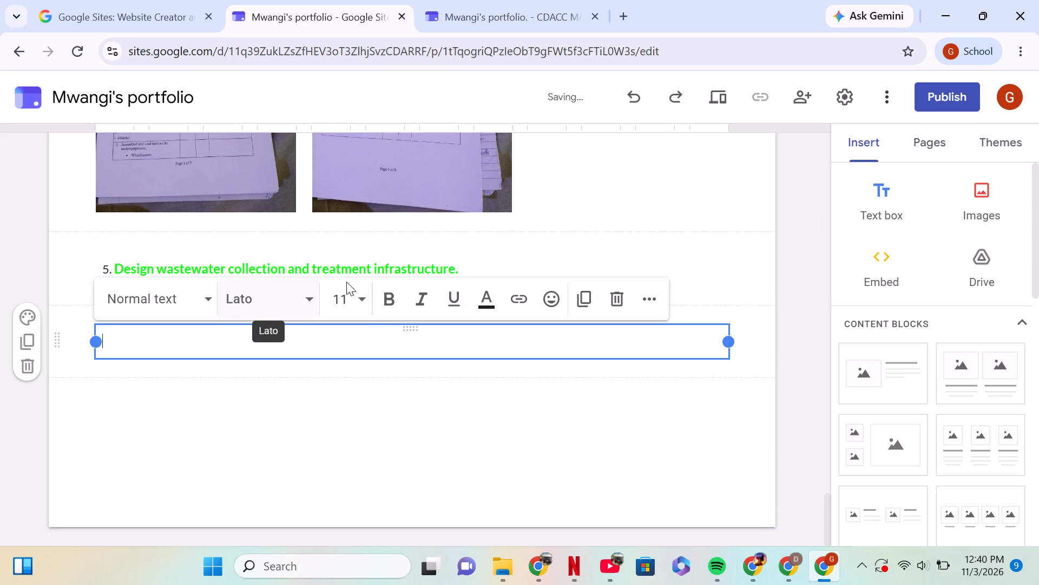
pyautogui.moveTo(410, 296); pyautogui.dragTo(422, 300)
pyautogui.moveTo(422, 300); pyautogui.dragTo(397, 302)
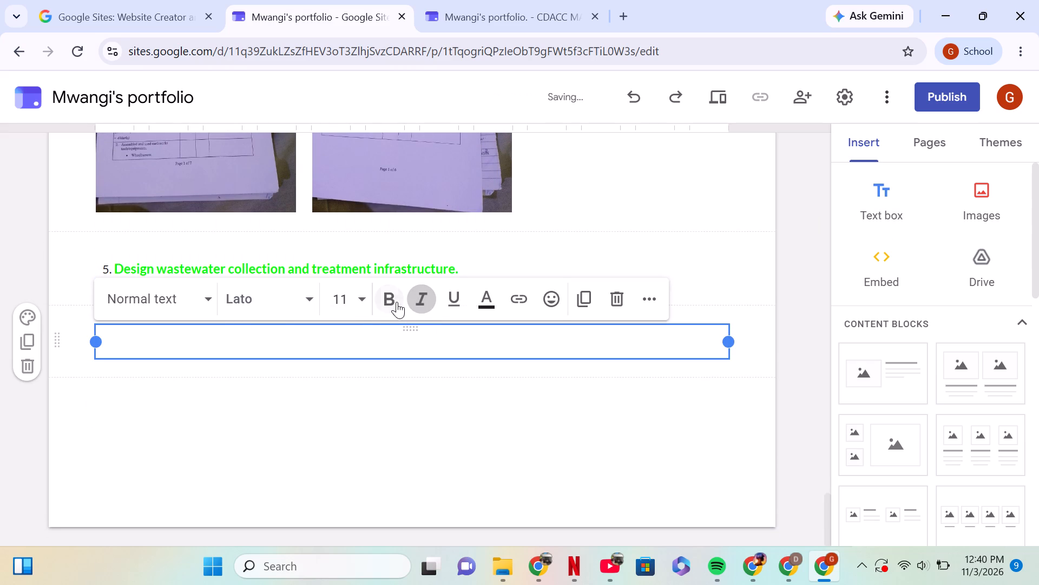
pyautogui.moveTo(397, 302); pyautogui.dragTo(396, 302)
pyautogui.click(396, 302)
pyautogui.click(476, 304)
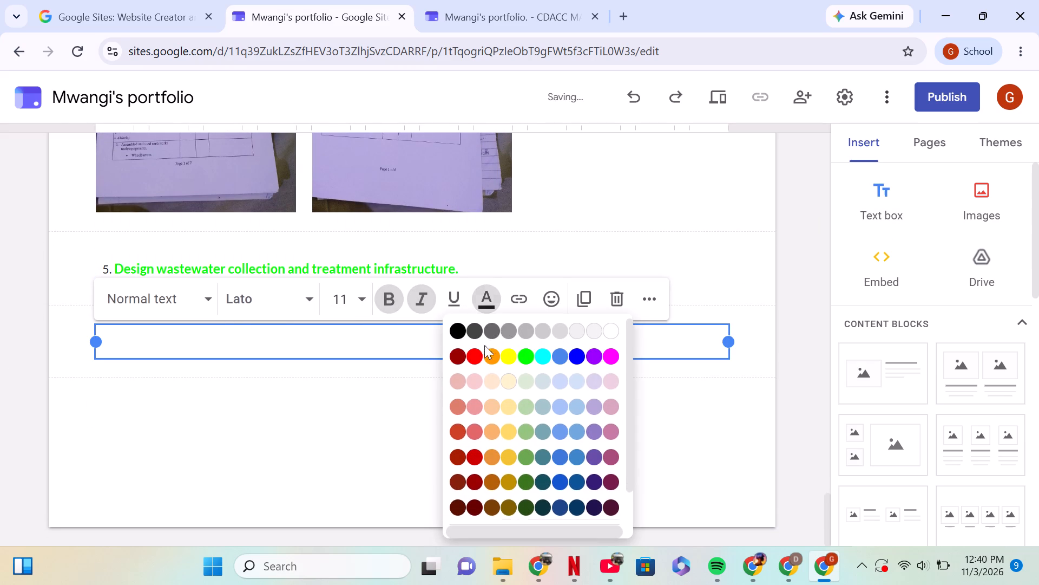
pyautogui.click(475, 350)
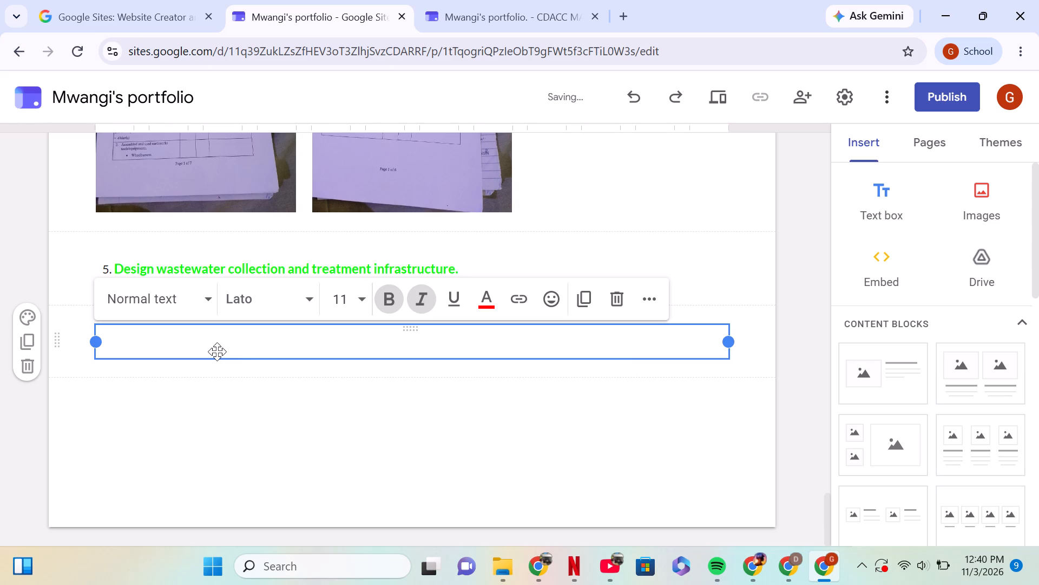
pyautogui.write('ca')
pyautogui.press('BackSpace')
pyautogui.press('BackSpace')
pyautogui.write('CAT 1')
pyautogui.press('.')
# Copy the "CAT 1." label into a new text box below it and change it to "CAT 2." without the extra blank line.
pyautogui.moveTo(163, 334); pyautogui.dragTo(104, 341)
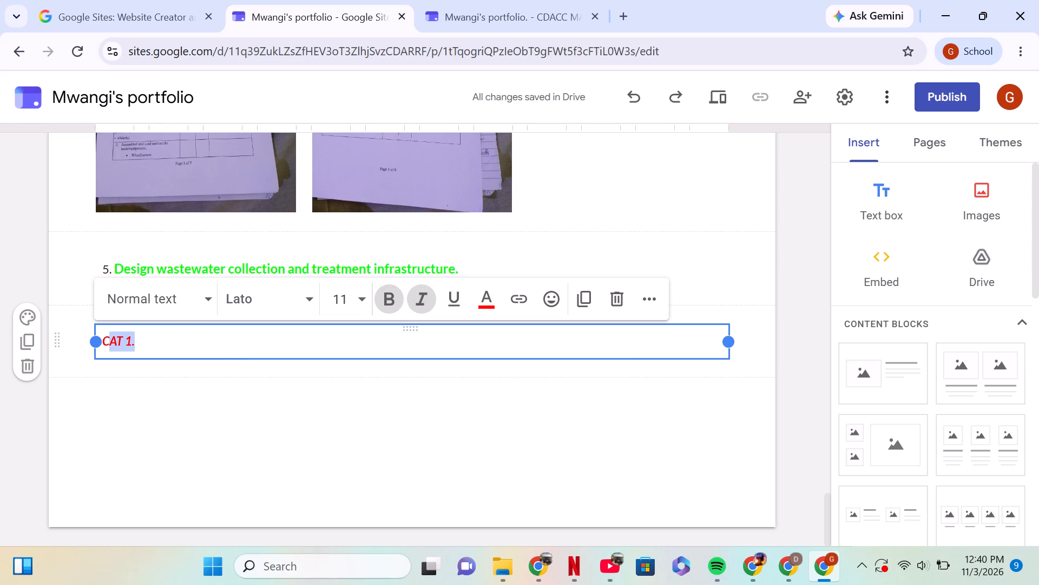
pyautogui.moveTo(104, 341); pyautogui.dragTo(102, 341)
pyautogui.hotkey('ctrl', 'c')
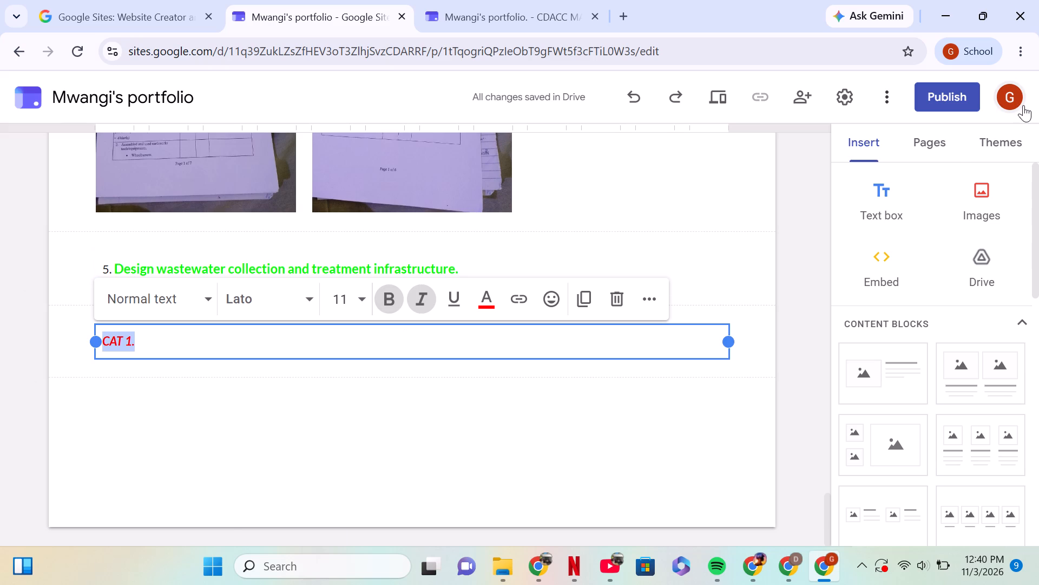
pyautogui.click(886, 190)
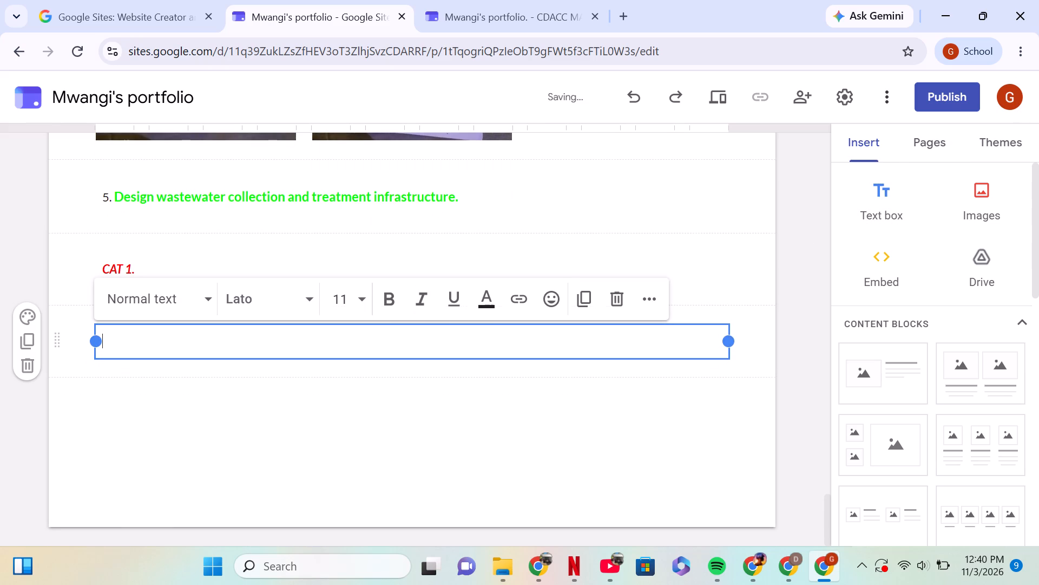
pyautogui.hotkey('ctrl', 'v')
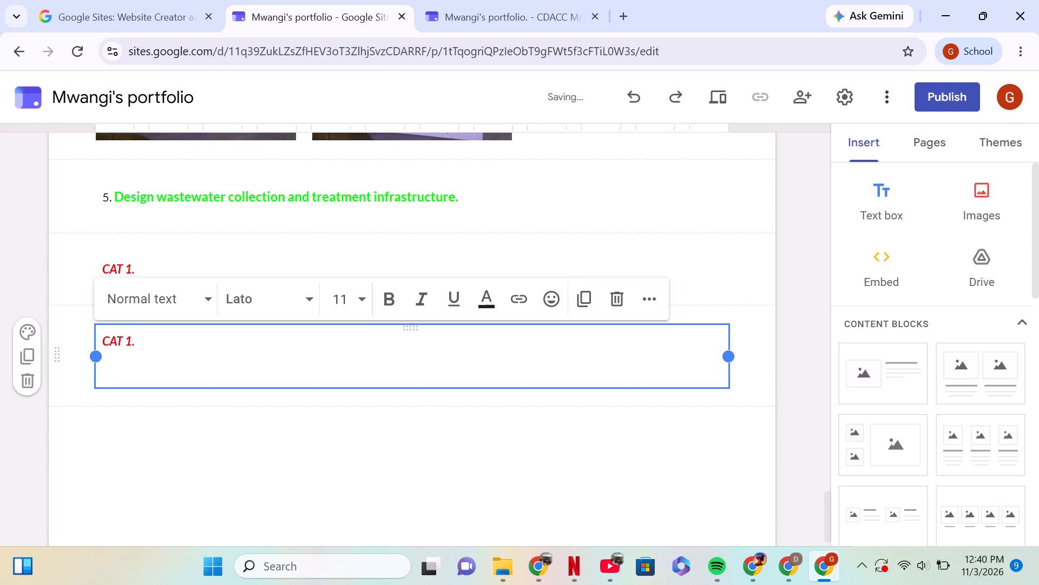
pyautogui.click(131, 342)
pyautogui.press('BackSpace')
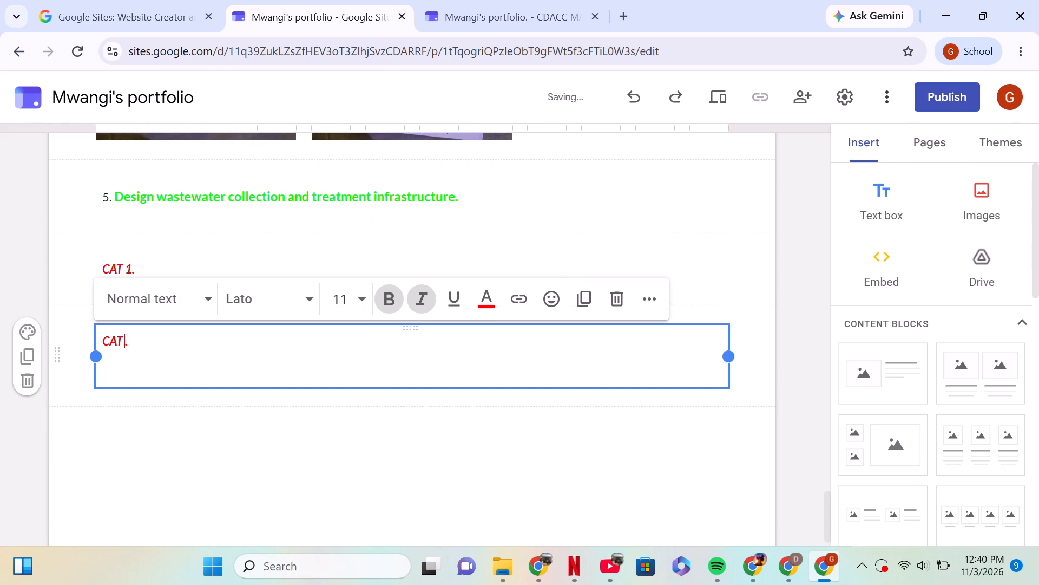
pyautogui.press('2')
pyautogui.click(518, 355)
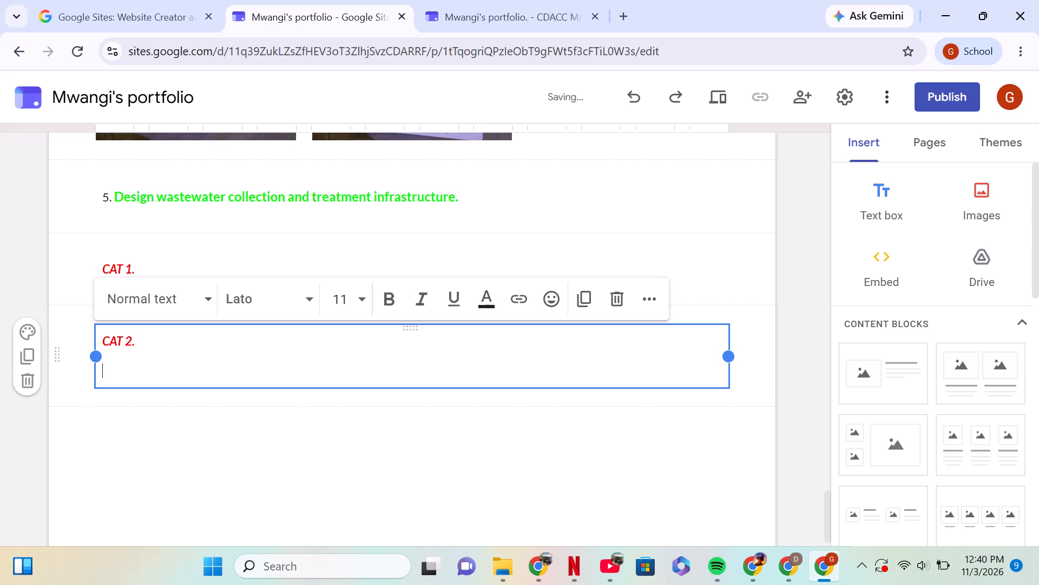
pyautogui.press('BackSpace')
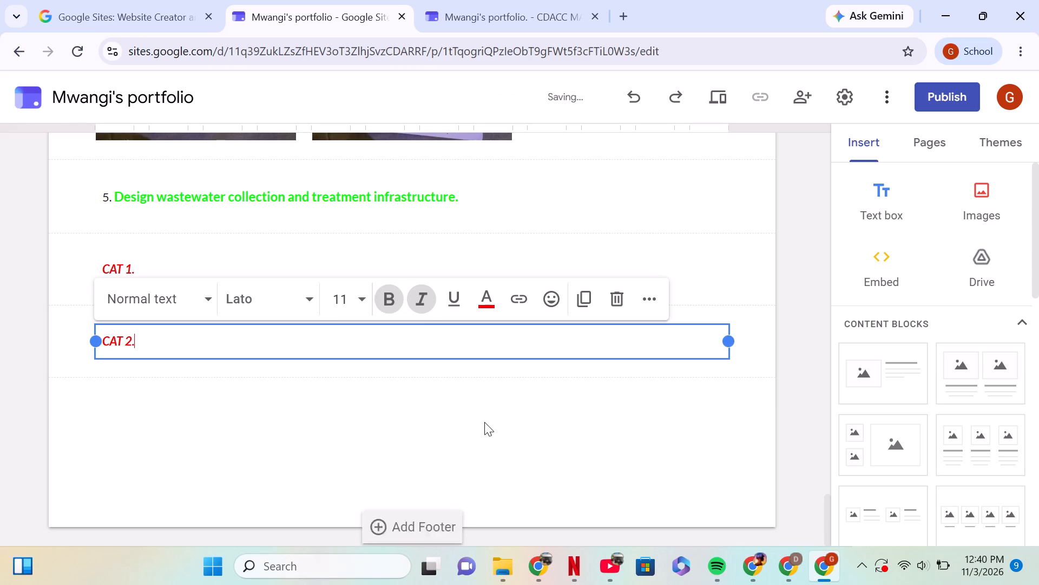
# Add another text box with the copied label below "CAT 2.", remove its blank line and change it to "CAT 3.".
pyautogui.click(895, 199)
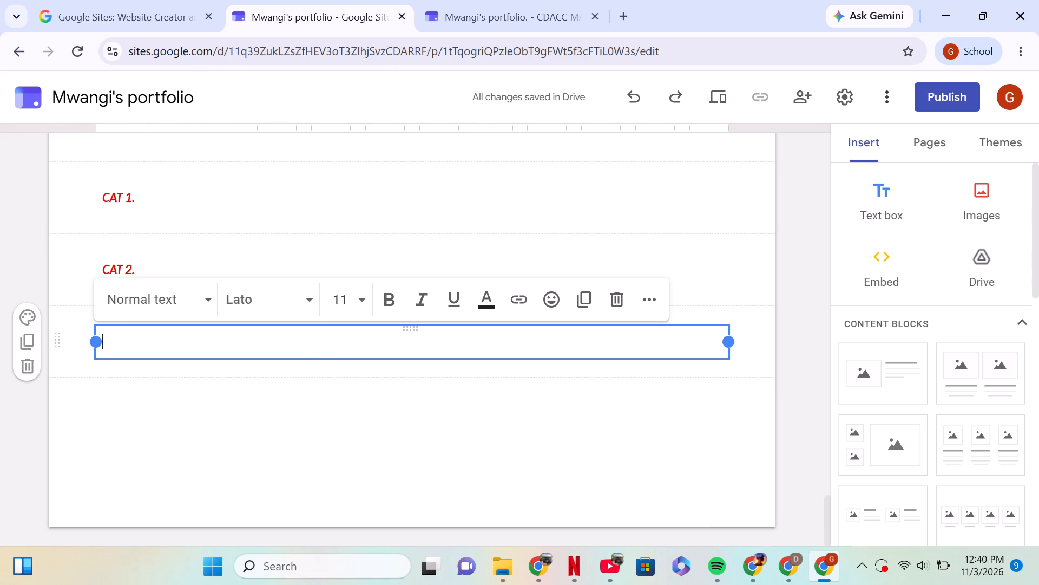
pyautogui.hotkey('ctrl', 'v')
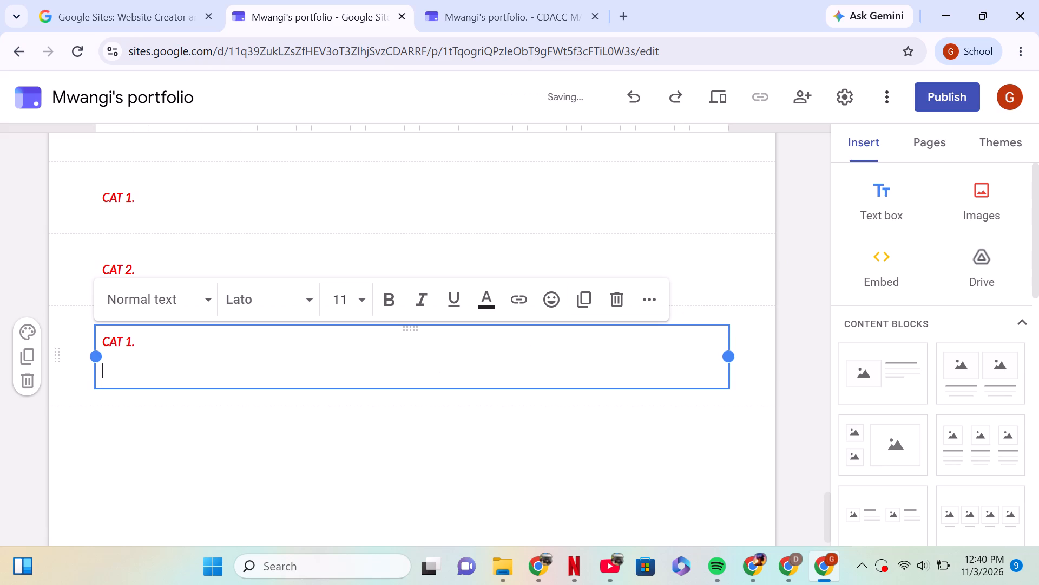
pyautogui.press('BackSpace')
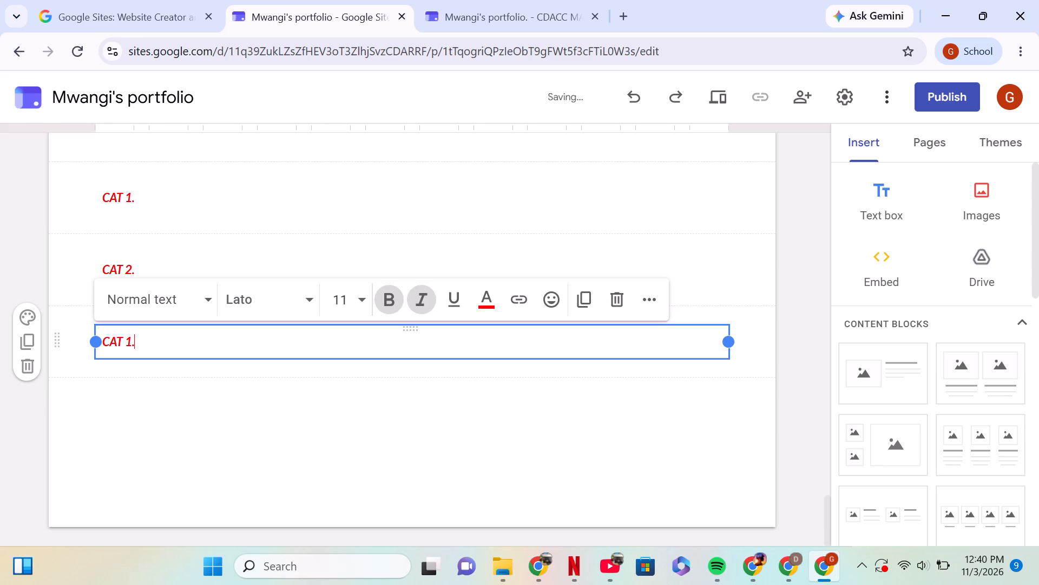
pyautogui.press('BackSpace')
pyautogui.press('BackSpace')
pyautogui.press('3')
pyautogui.press('.')
# Narrow the CAT 3, CAT 2 and CAT 1 text boxes of unit 5 to the same short width, just wider than their labels.
pyautogui.moveTo(727, 344); pyautogui.dragTo(190, 359)
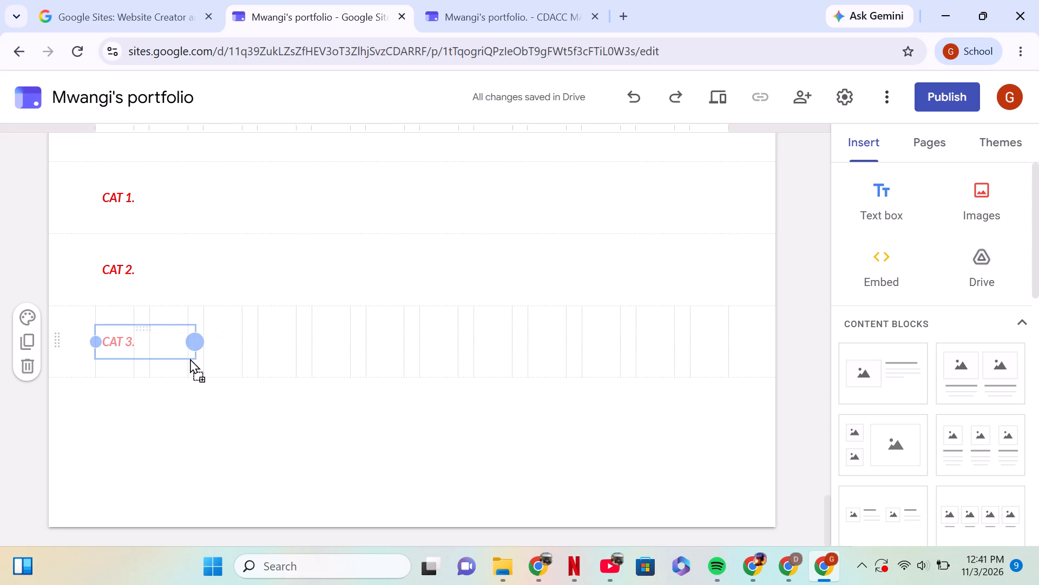
pyautogui.moveTo(190, 359); pyautogui.dragTo(185, 357)
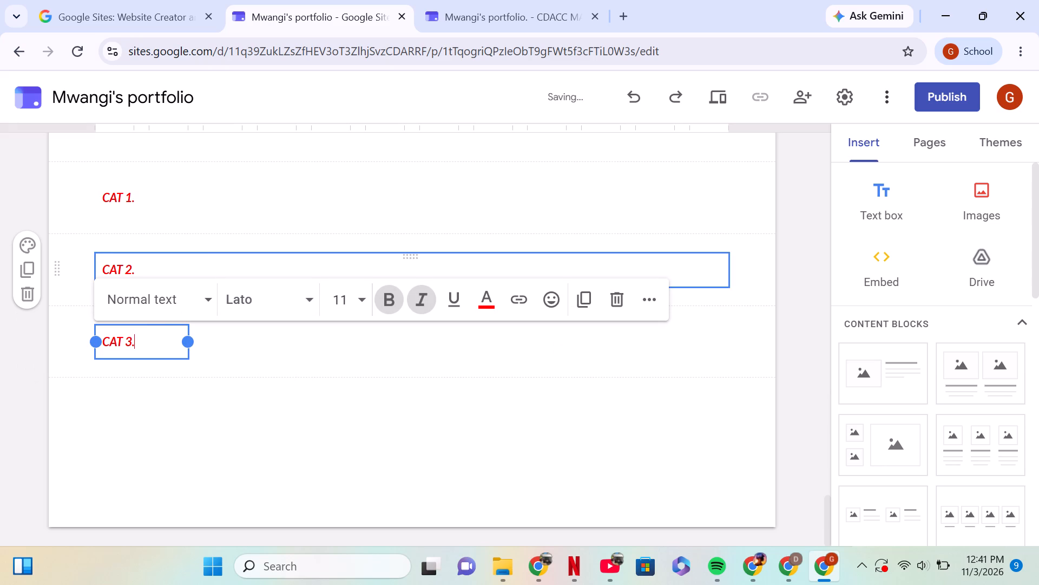
pyautogui.click(192, 265)
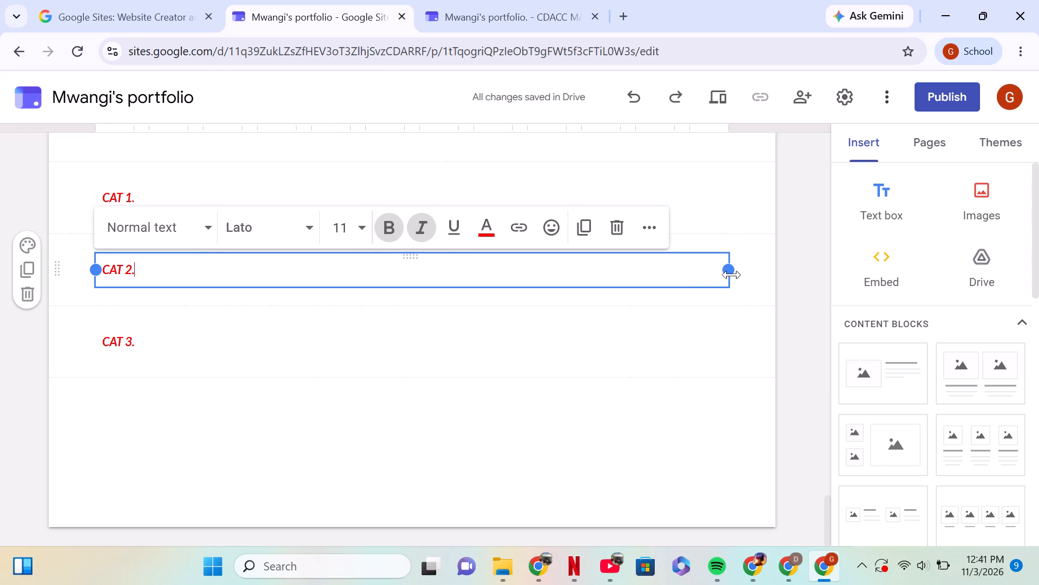
pyautogui.moveTo(732, 275); pyautogui.dragTo(189, 277)
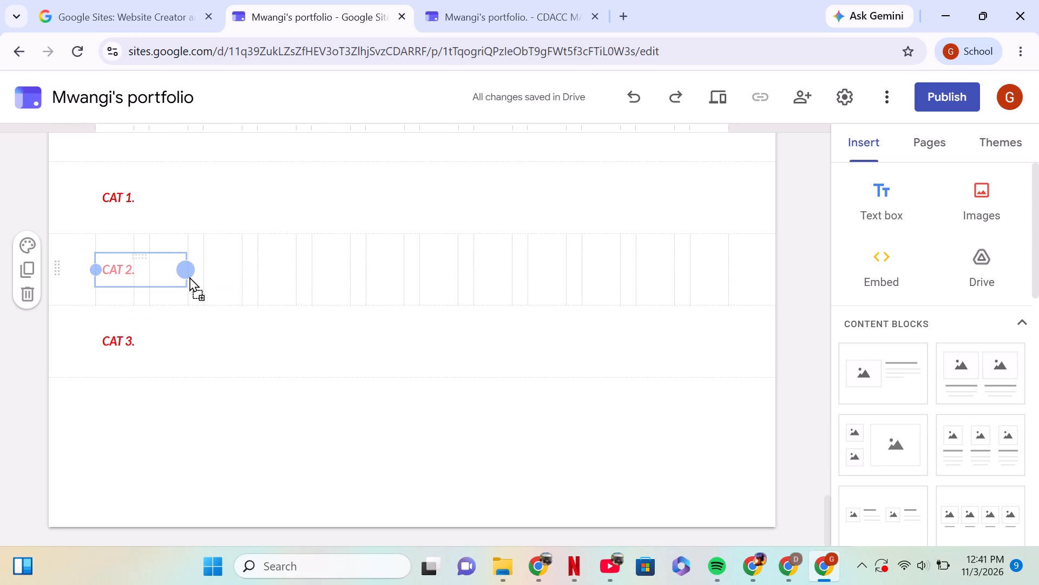
pyautogui.moveTo(189, 277); pyautogui.dragTo(189, 277)
pyautogui.click(267, 187)
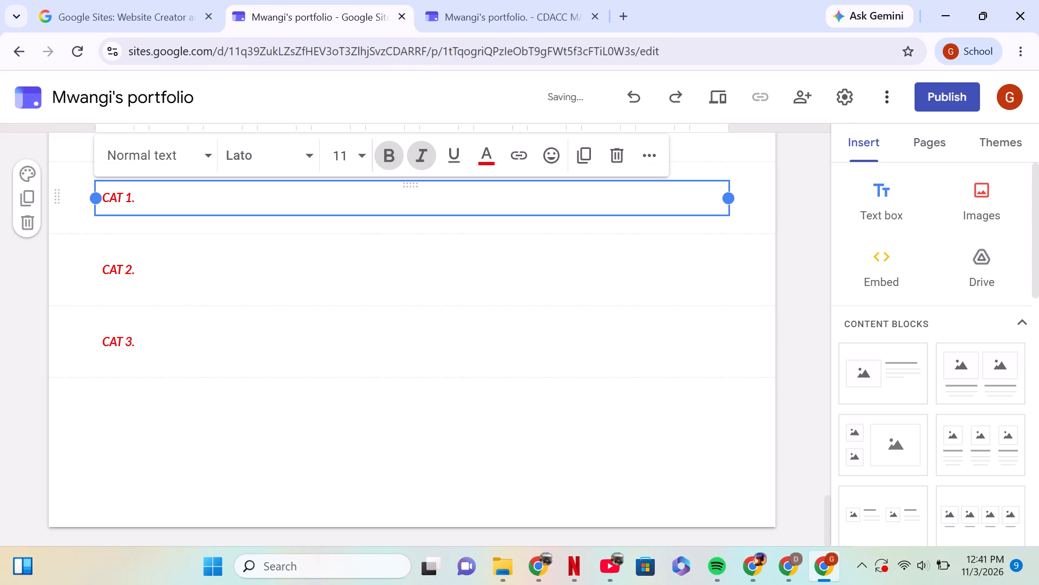
pyautogui.moveTo(727, 199); pyautogui.dragTo(208, 202)
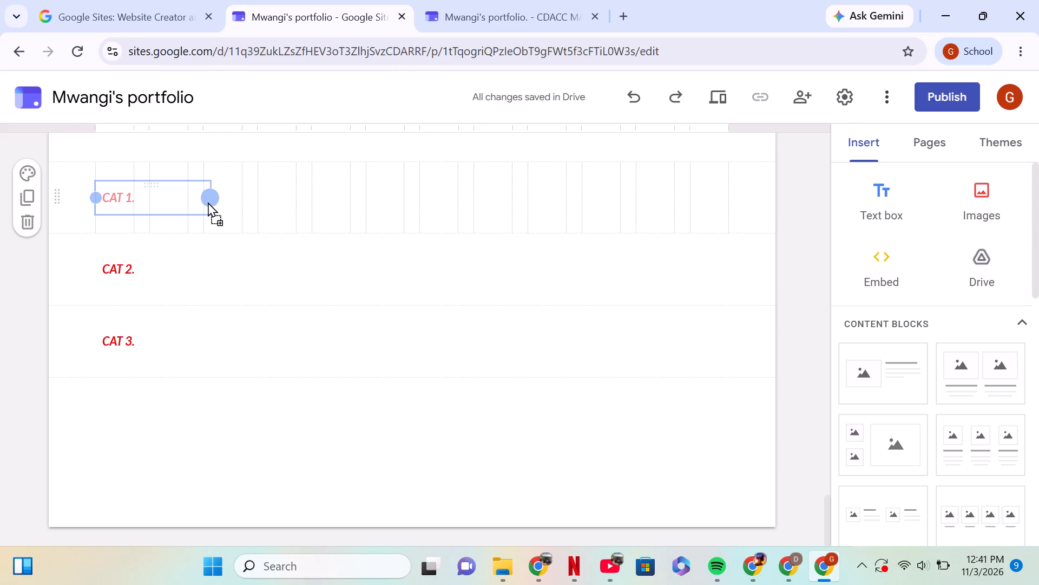
pyautogui.moveTo(208, 202); pyautogui.dragTo(182, 203)
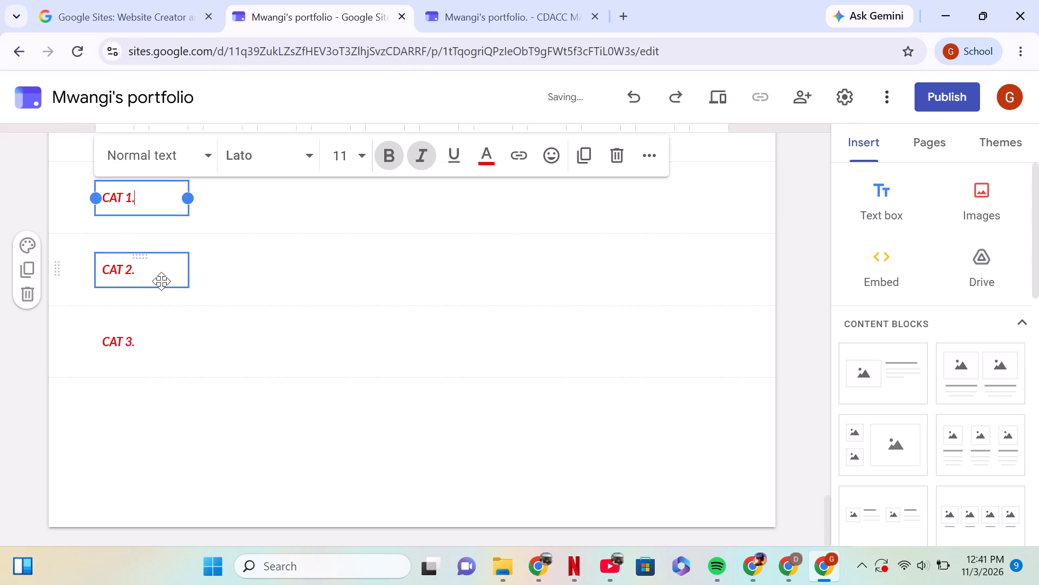
# Arrange unit 5's labels in one row, with "CAT 2." in the second column and "CAT 3." in the third beside "CAT 1.".
pyautogui.moveTo(162, 282); pyautogui.dragTo(360, 211)
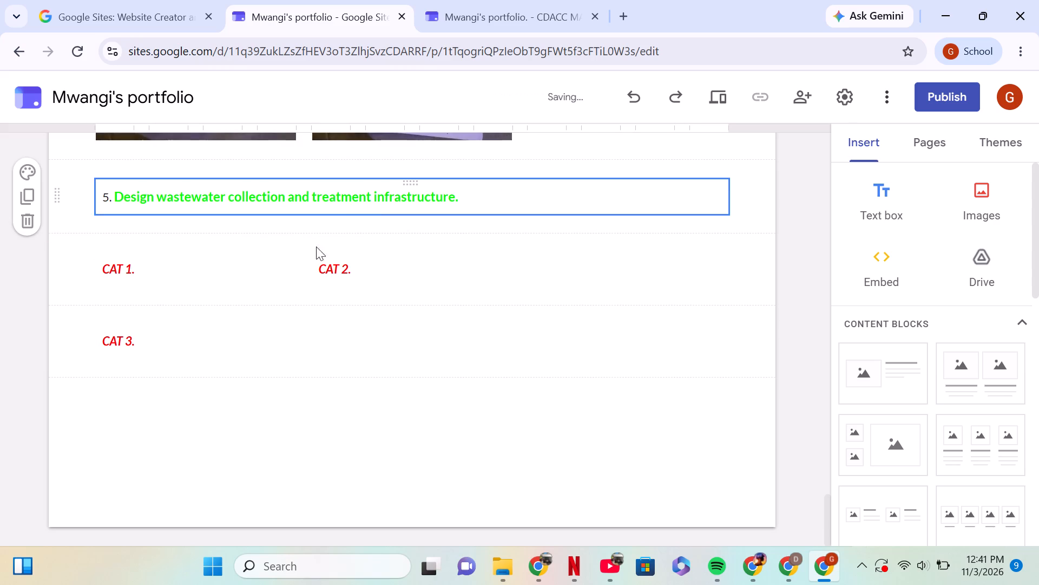
pyautogui.moveTo(161, 353); pyautogui.dragTo(581, 269)
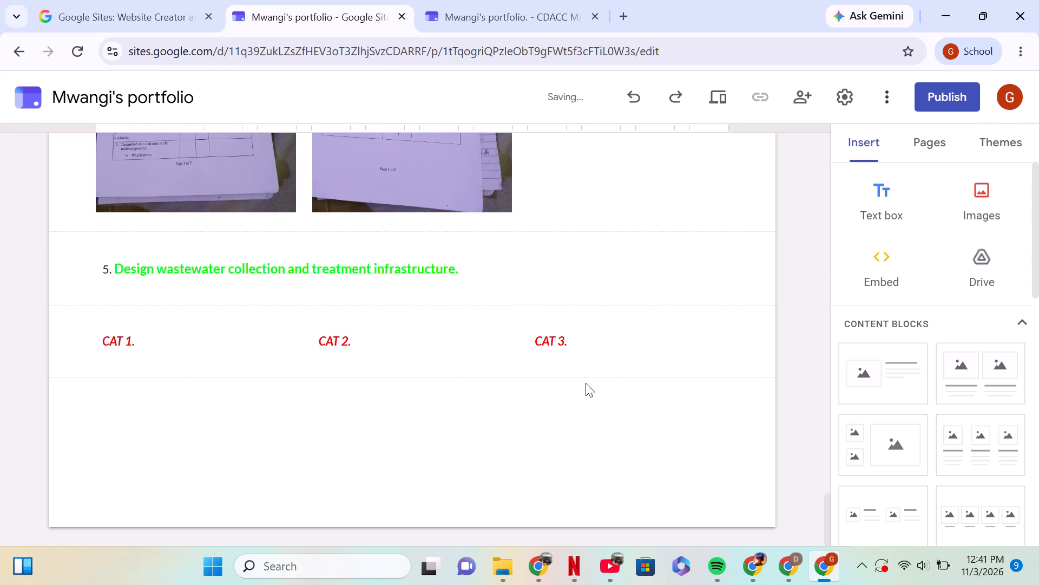
pyautogui.click(779, 327)
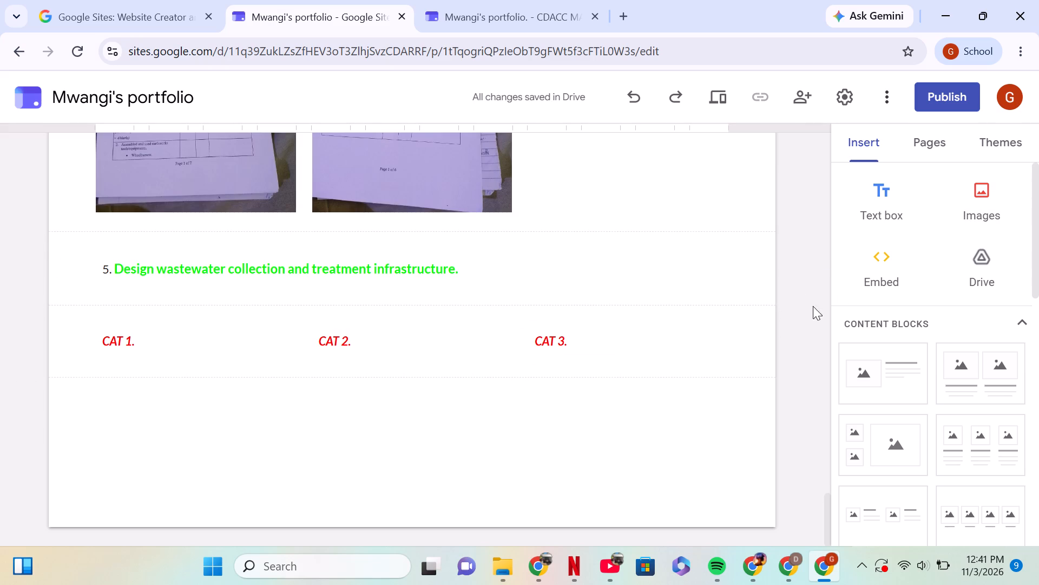
# Upload an answer-sheet photo from Downloads and place it in the third column under unit 5's "CAT 3." label.
pyautogui.click(977, 212)
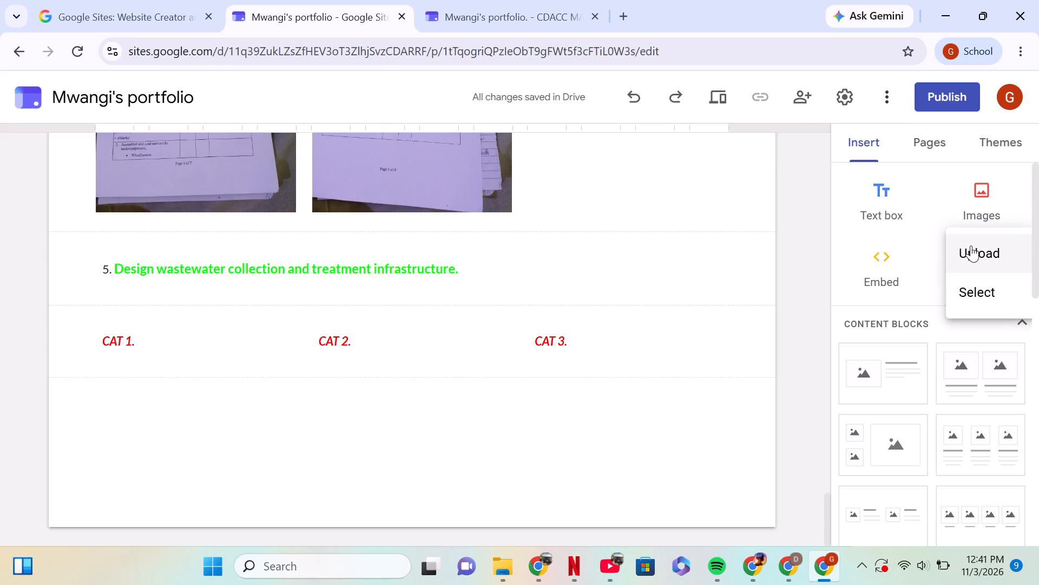
pyautogui.click(971, 245)
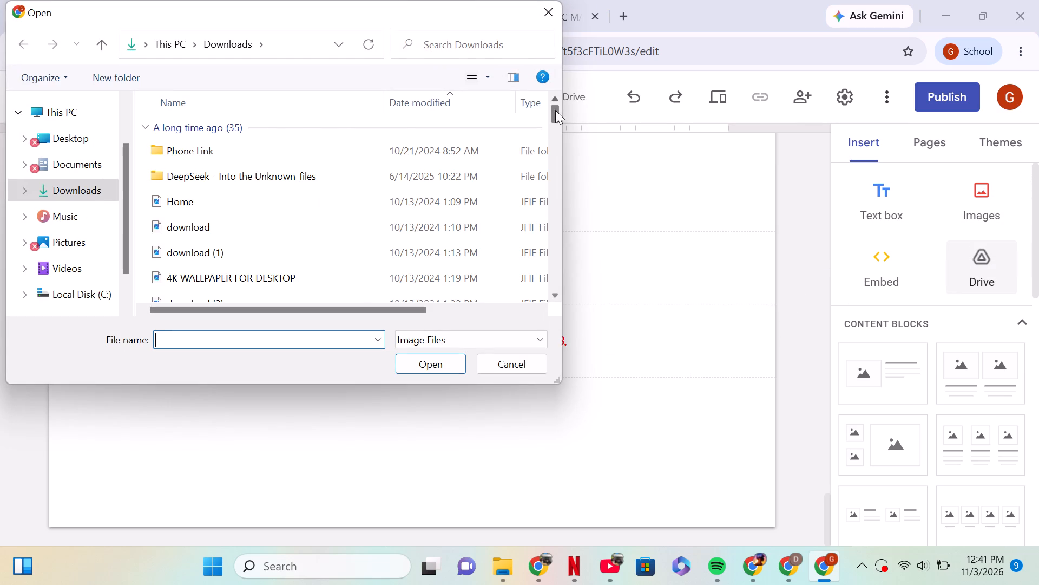
pyautogui.moveTo(557, 113); pyautogui.dragTo(549, 293)
pyautogui.doubleClick(482, 244)
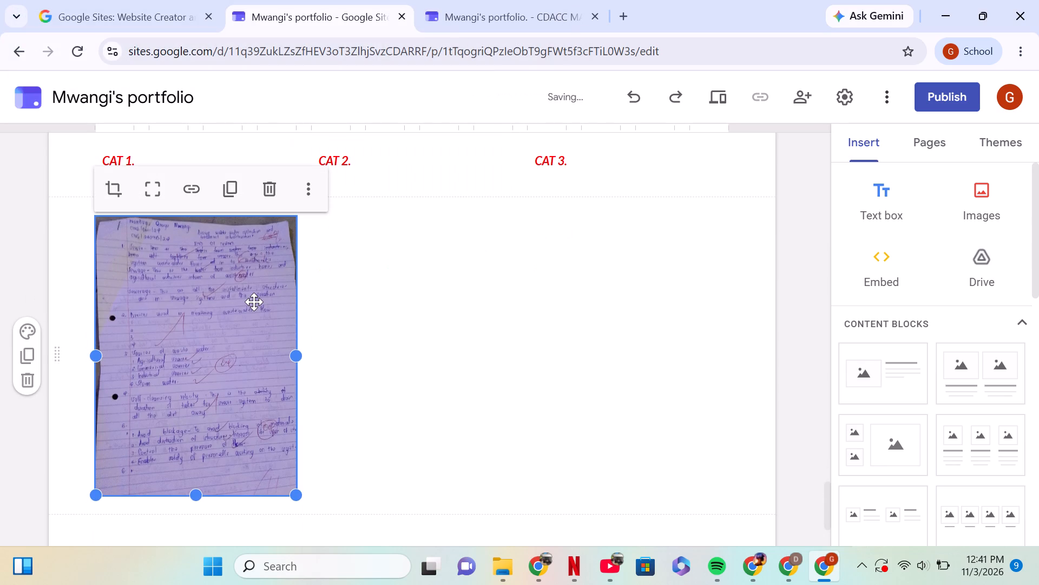
pyautogui.moveTo(254, 302); pyautogui.dragTo(646, 260)
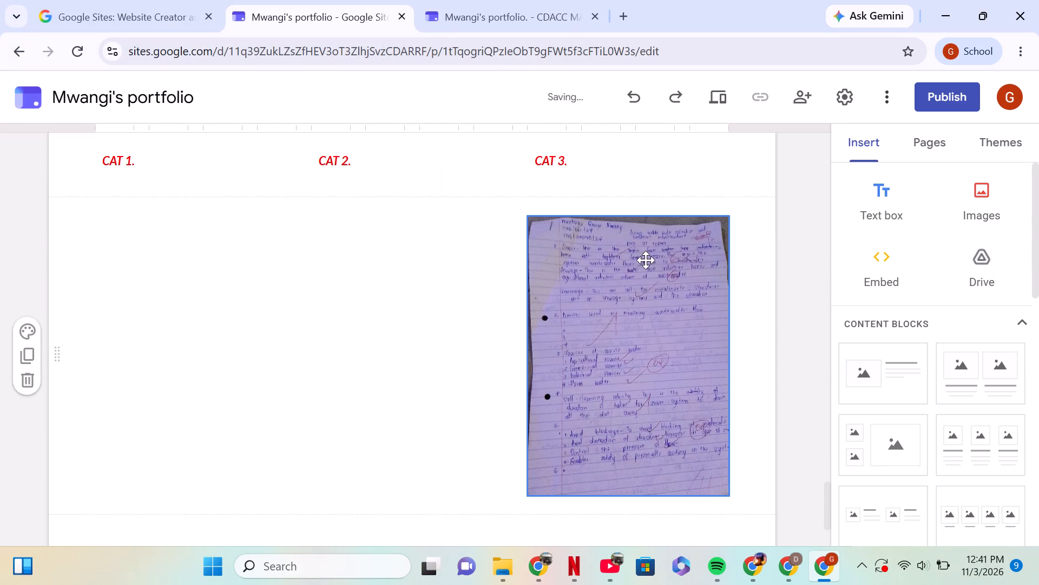
# Upload two more answer-sheet photos and place them under unit 5's "CAT 1." and "CAT 2." labels, in the first and second columns.
pyautogui.click(979, 207)
pyautogui.click(979, 261)
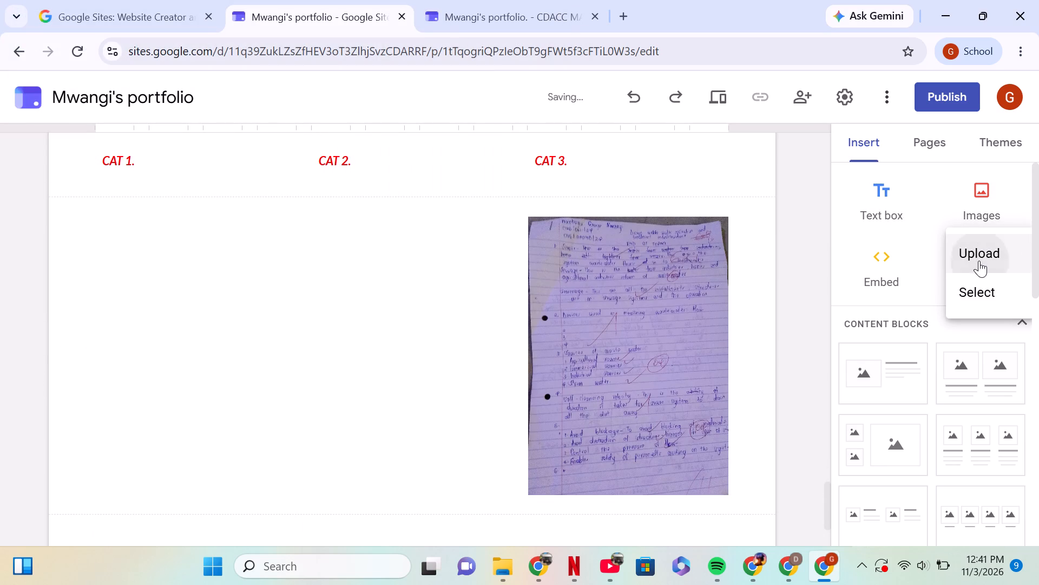
pyautogui.moveTo(555, 109); pyautogui.dragTo(565, 281)
pyautogui.doubleClick(473, 271)
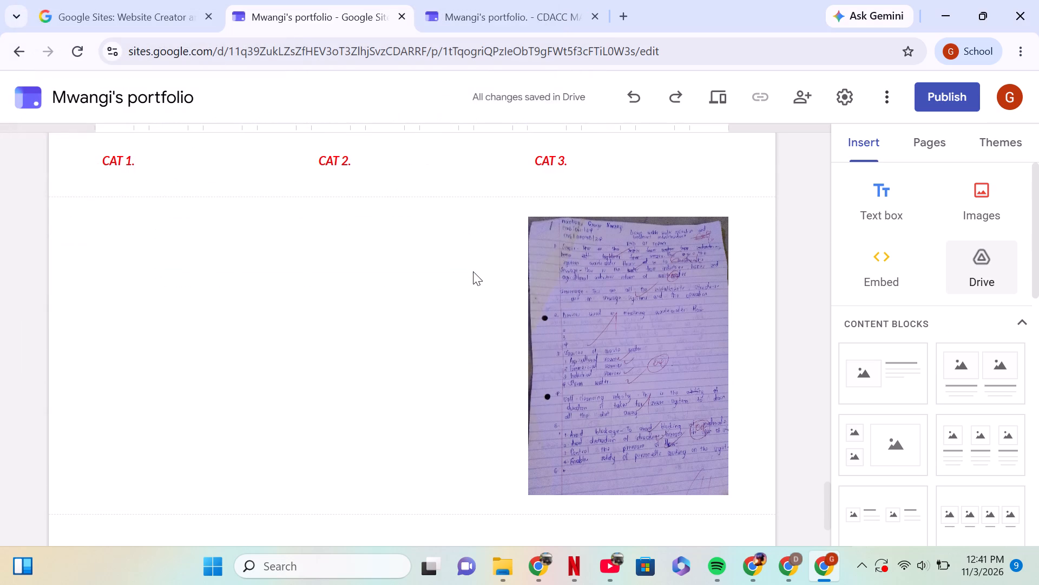
# Move the newly uploaded answer-sheet photo up into unit 5's photo row, beside the CAT 3 photo and roughly under "CAT 2.".
pyautogui.moveTo(165, 363); pyautogui.dragTo(344, 173)
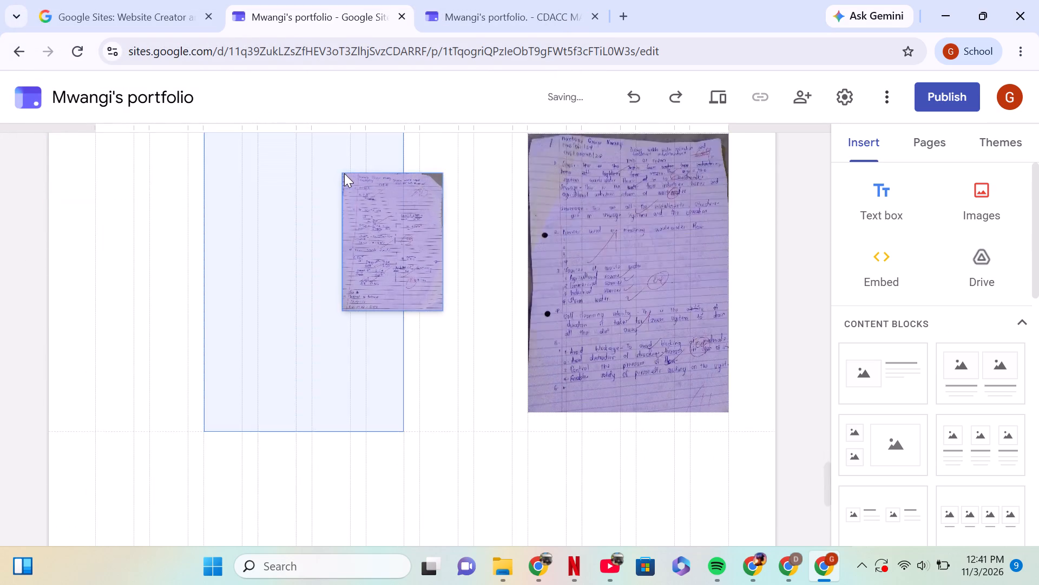
pyautogui.moveTo(344, 173); pyautogui.dragTo(378, 424)
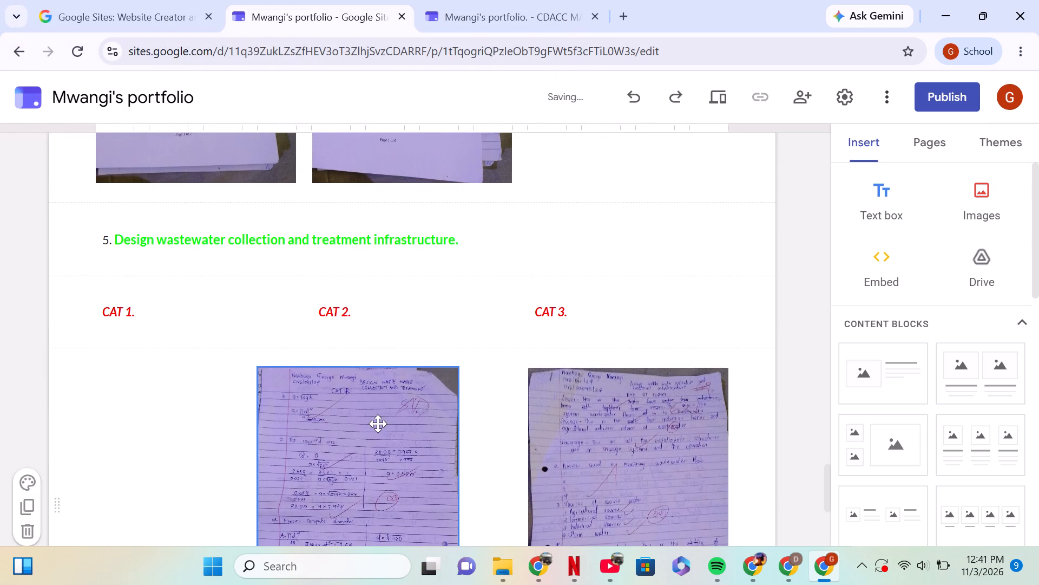
# Upload "WhatsApp Image 2026-11-02 at 17.14.52" from Downloads and place it in the first column under unit 5's "CAT 1." label.
pyautogui.click(956, 192)
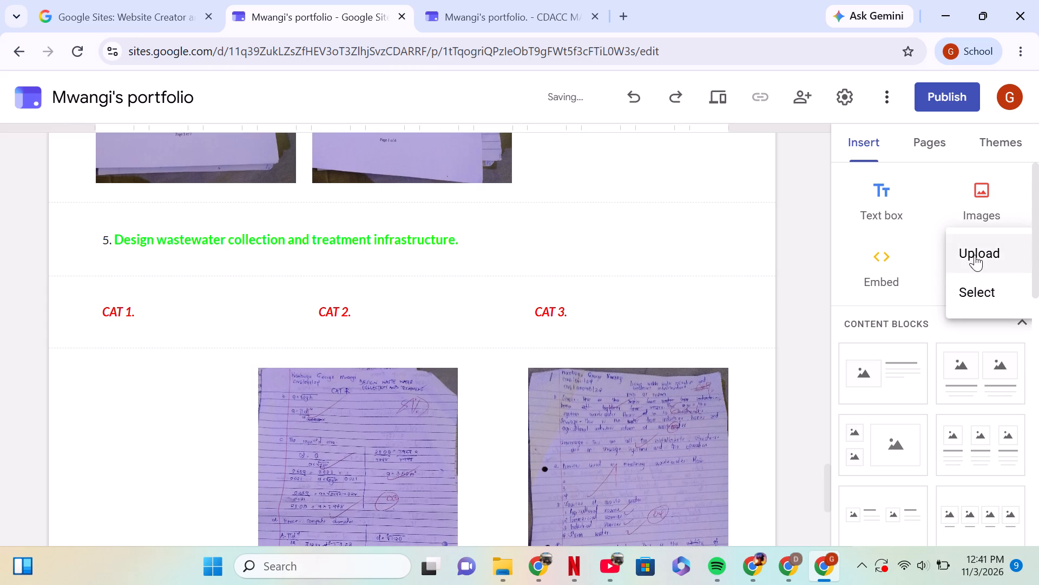
pyautogui.click(977, 255)
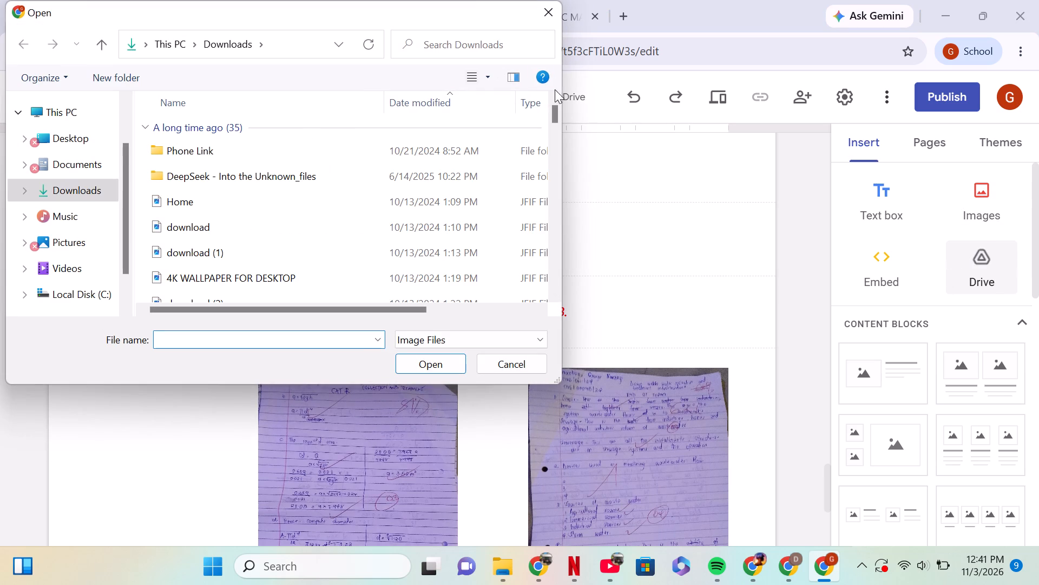
pyautogui.moveTo(555, 120); pyautogui.dragTo(557, 333)
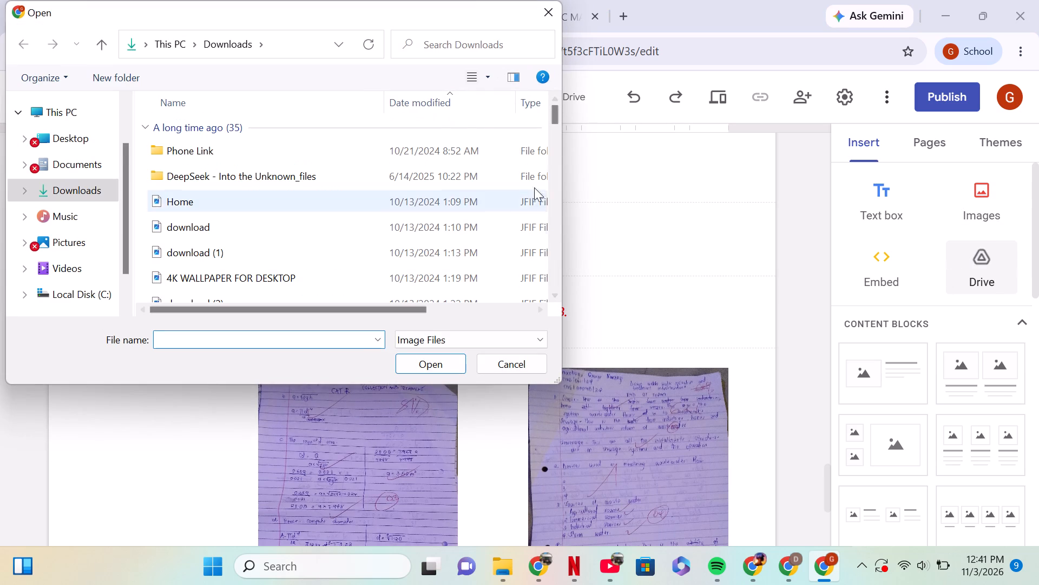
pyautogui.moveTo(560, 114); pyautogui.dragTo(561, 301)
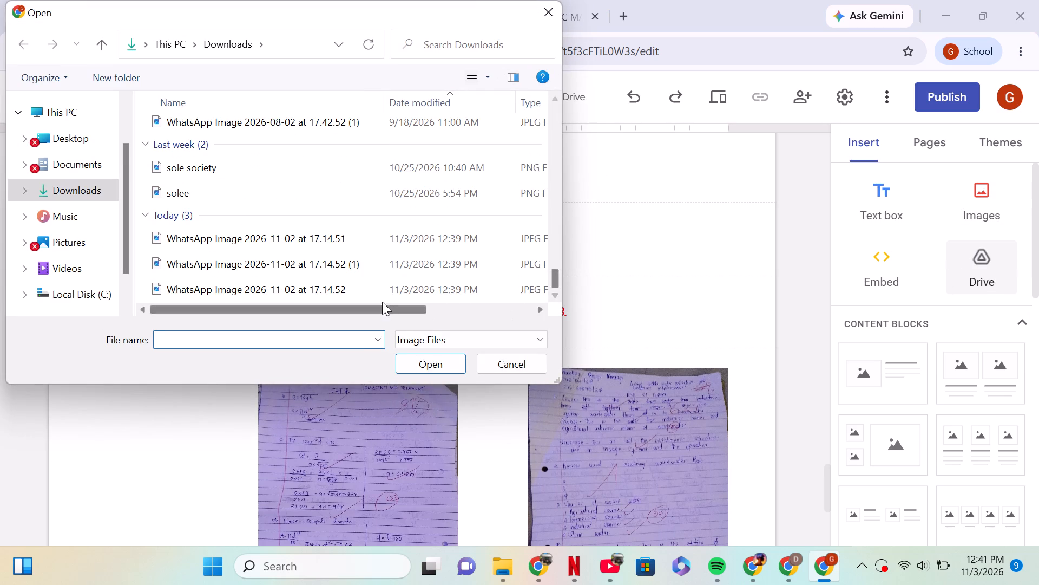
pyautogui.doubleClick(378, 294)
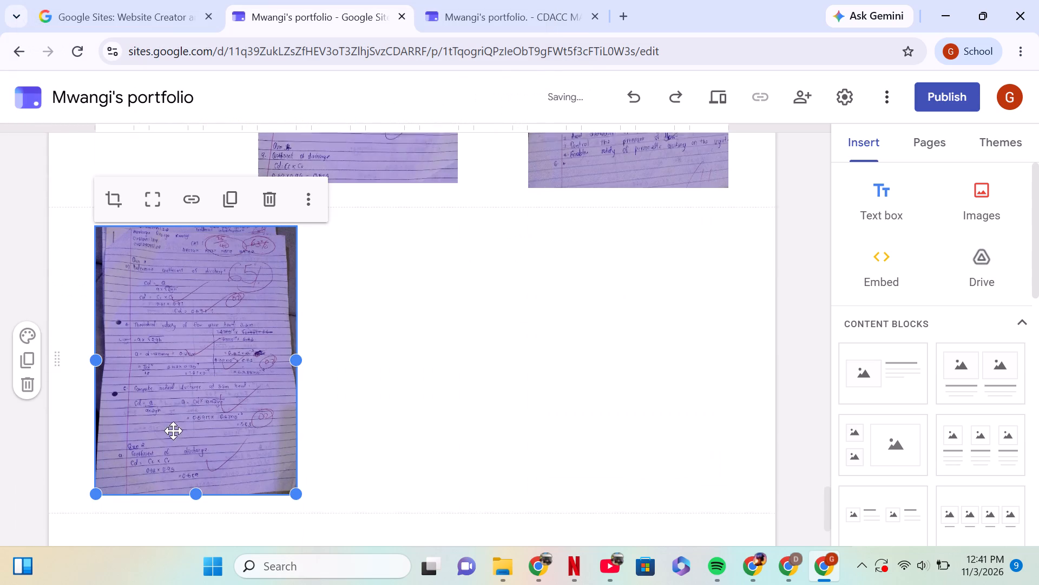
pyautogui.moveTo(194, 428); pyautogui.dragTo(103, 178)
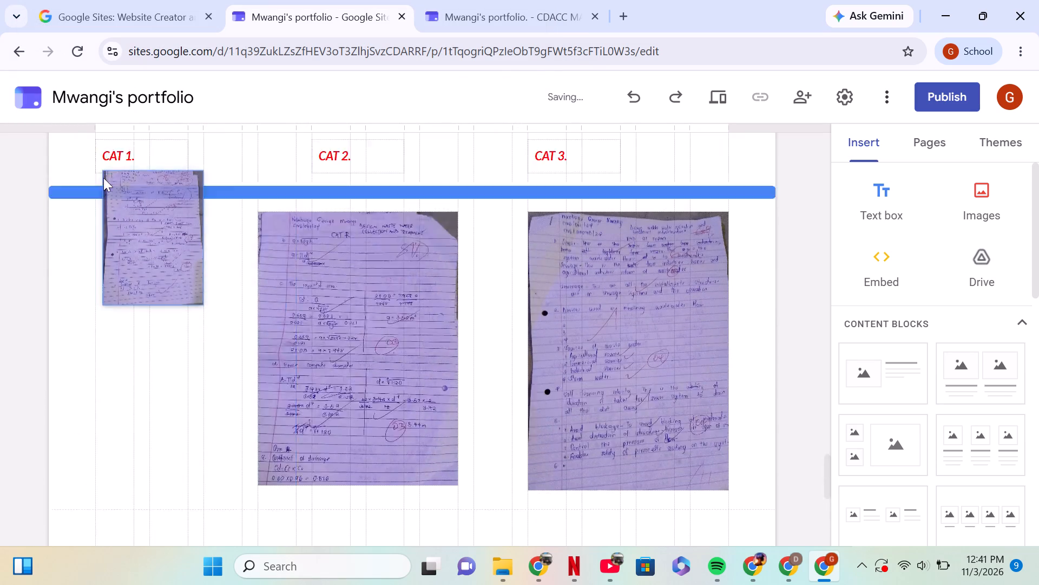
pyautogui.moveTo(103, 178); pyautogui.dragTo(101, 394)
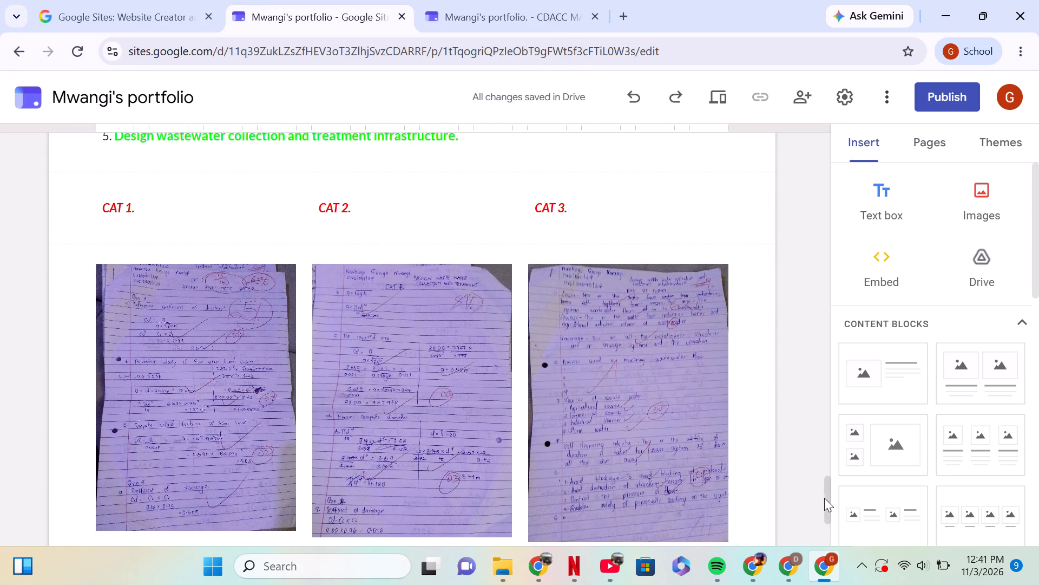
# Reposition the CAT 2 answer-sheet photo within the second column of unit 5's photo row.
pyautogui.moveTo(825, 498); pyautogui.dragTo(825, 507)
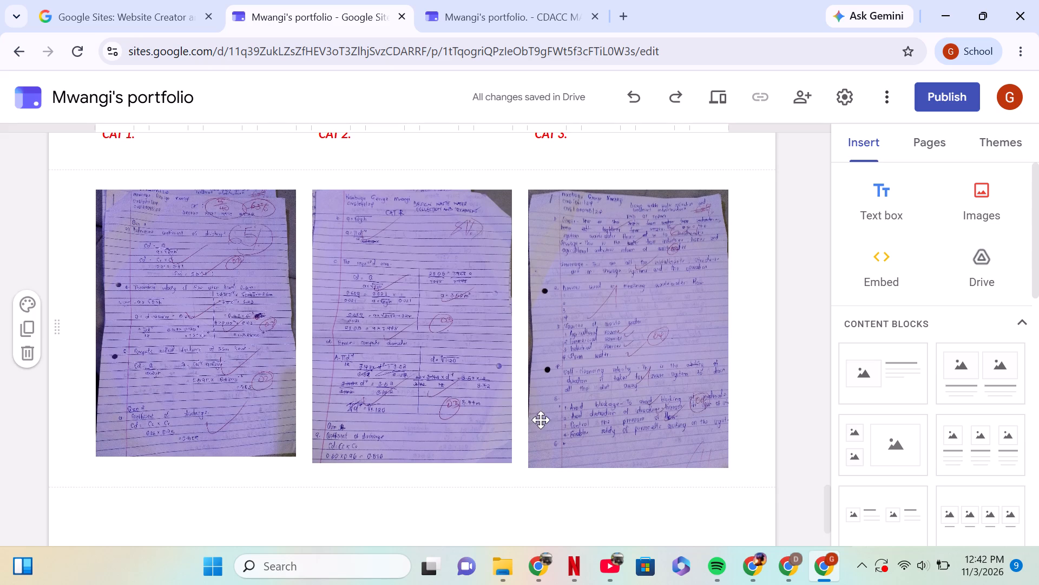
pyautogui.moveTo(469, 398); pyautogui.dragTo(414, 348)
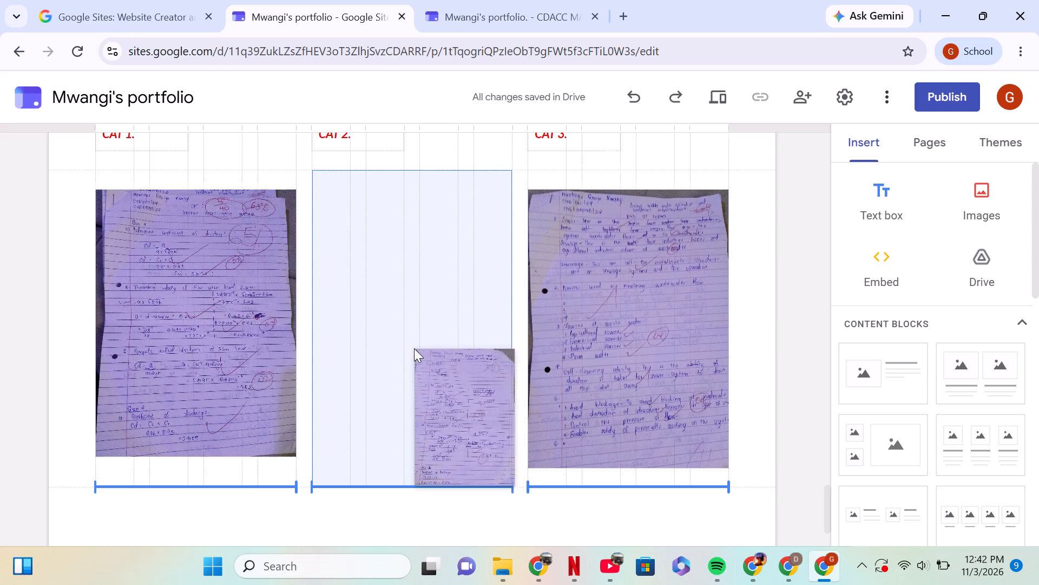
# Lengthen unit 5's CAT 2 and CAT 1 photos slightly at their bottom edges towards the height of the CAT 3 photo.
pyautogui.click(393, 385)
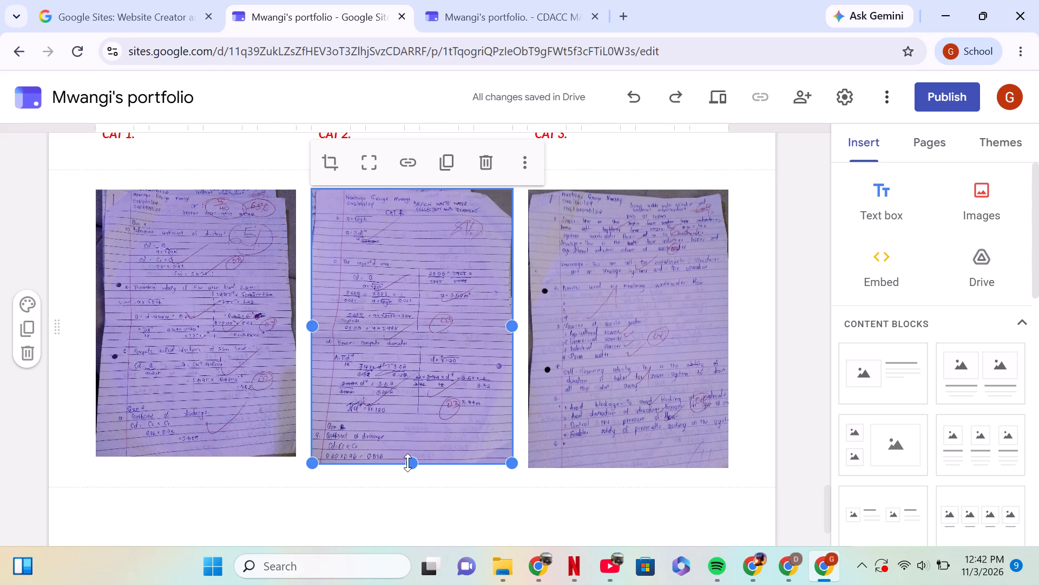
pyautogui.moveTo(407, 463); pyautogui.dragTo(409, 467)
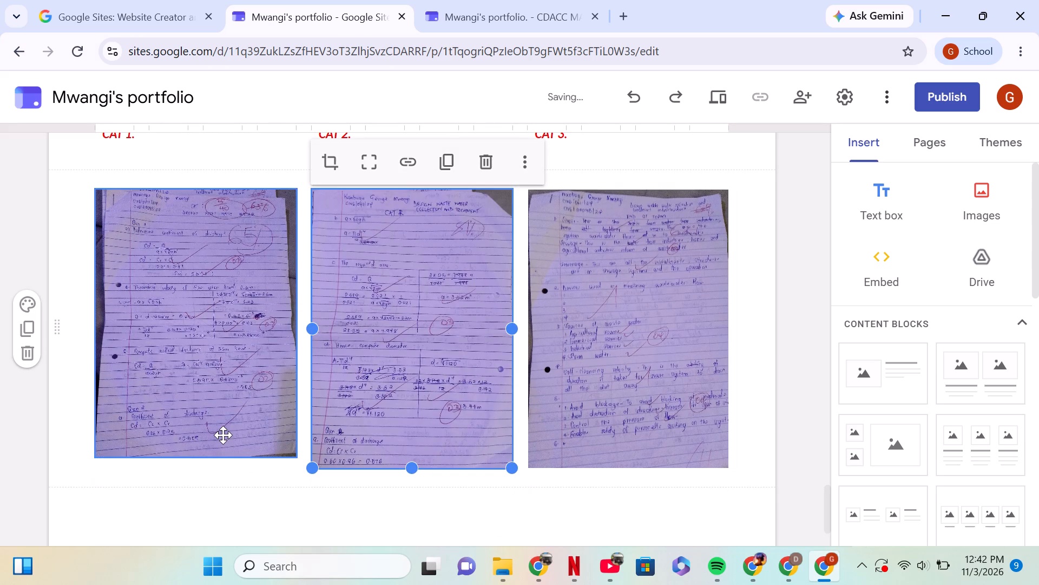
pyautogui.click(223, 434)
pyautogui.moveTo(198, 454); pyautogui.dragTo(198, 459)
# Look back through the page's unit sections, from unit 5 up to the header.
pyautogui.moveTo(830, 515); pyautogui.dragTo(813, 245)
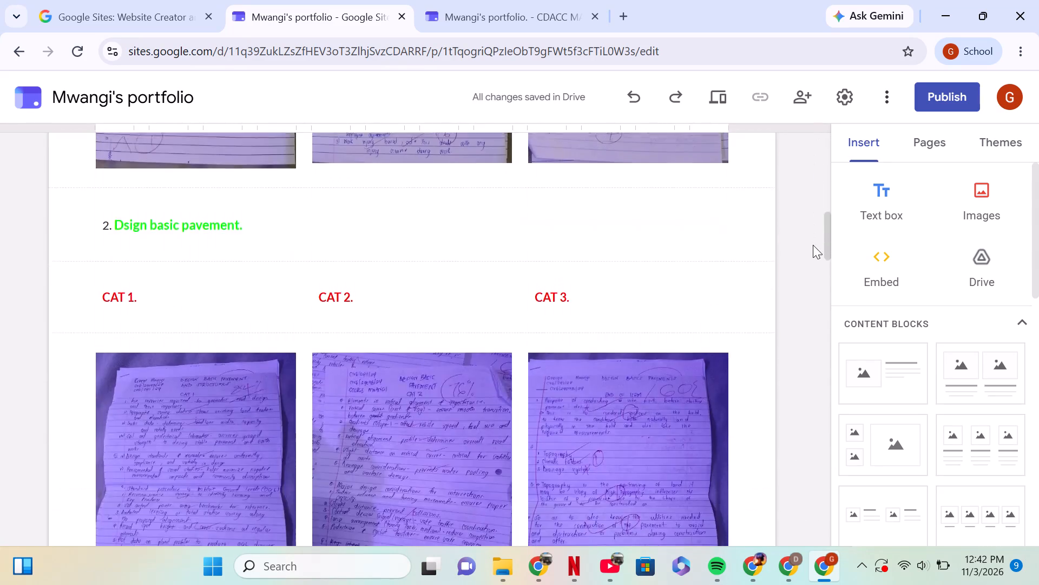
pyautogui.moveTo(813, 245); pyautogui.dragTo(798, 489)
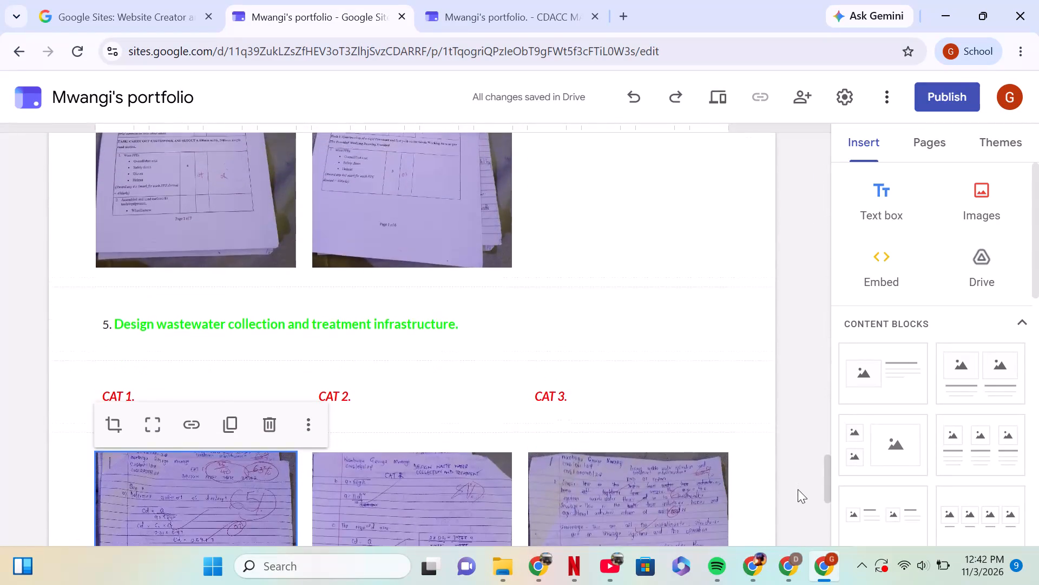
pyautogui.moveTo(798, 489); pyautogui.dragTo(839, 420)
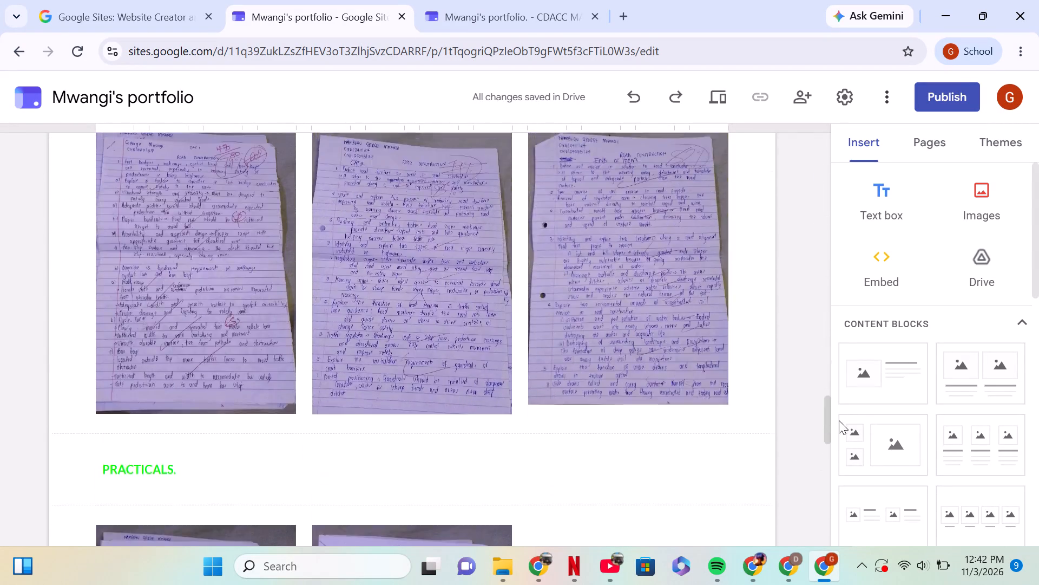
pyautogui.moveTo(839, 420); pyautogui.dragTo(874, 318)
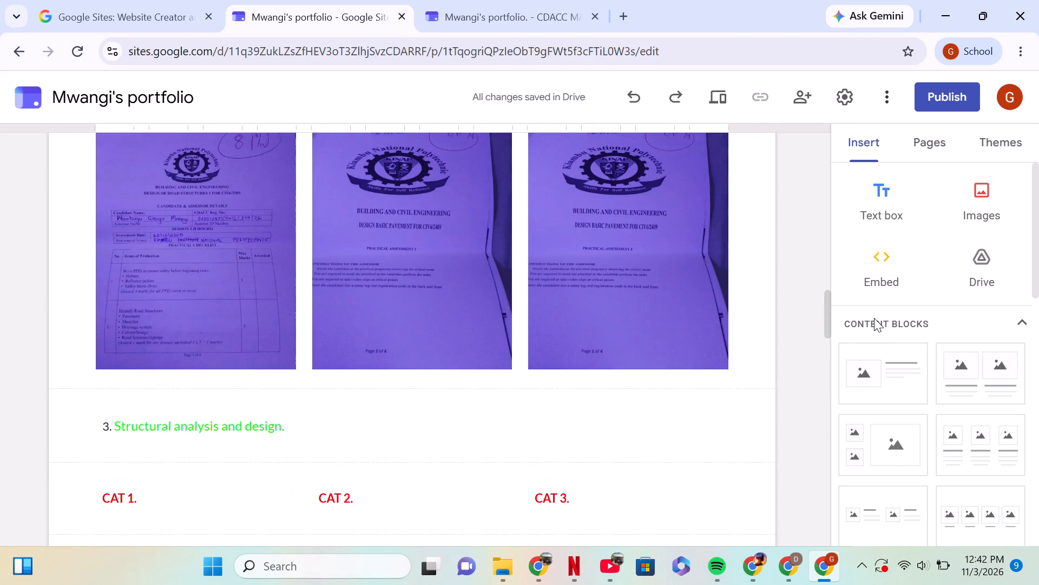
pyautogui.moveTo(874, 318); pyautogui.dragTo(873, 216)
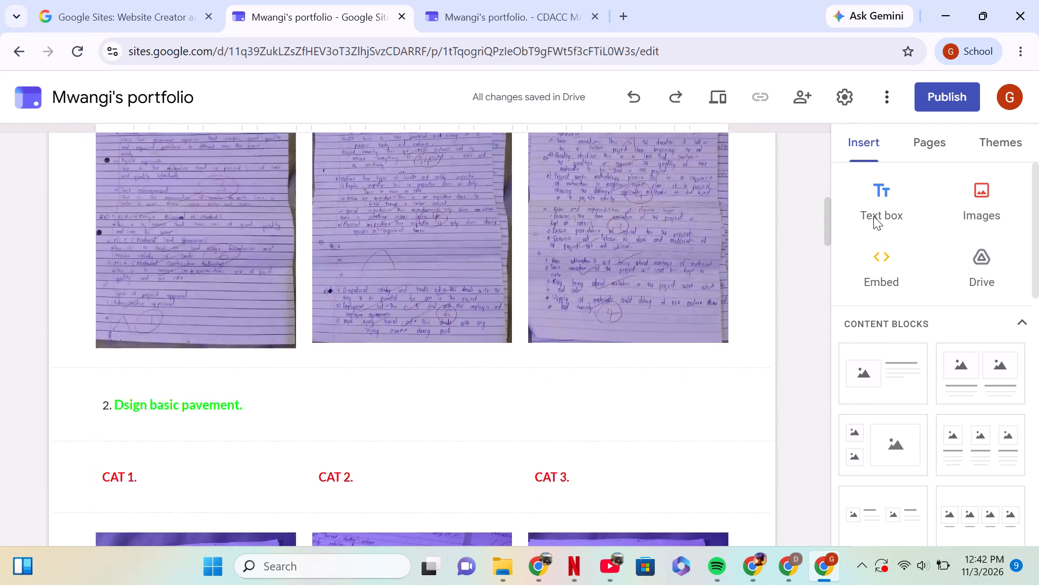
pyautogui.moveTo(873, 216); pyautogui.dragTo(870, 86)
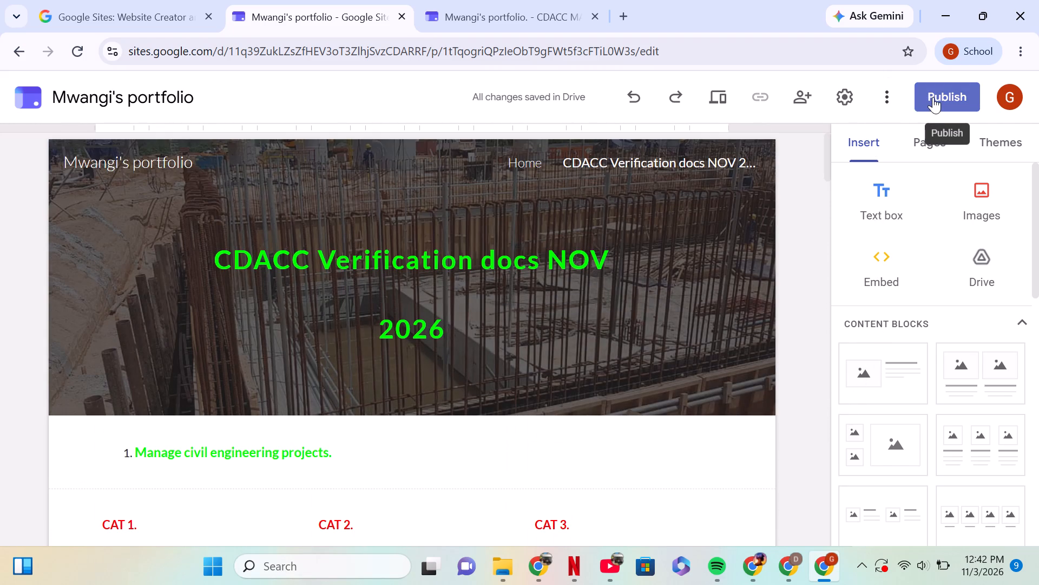
# Publish the site at the web address "mwangisportfolio", with published site access set to Public and the draft kept Restricted.
pyautogui.click(933, 97)
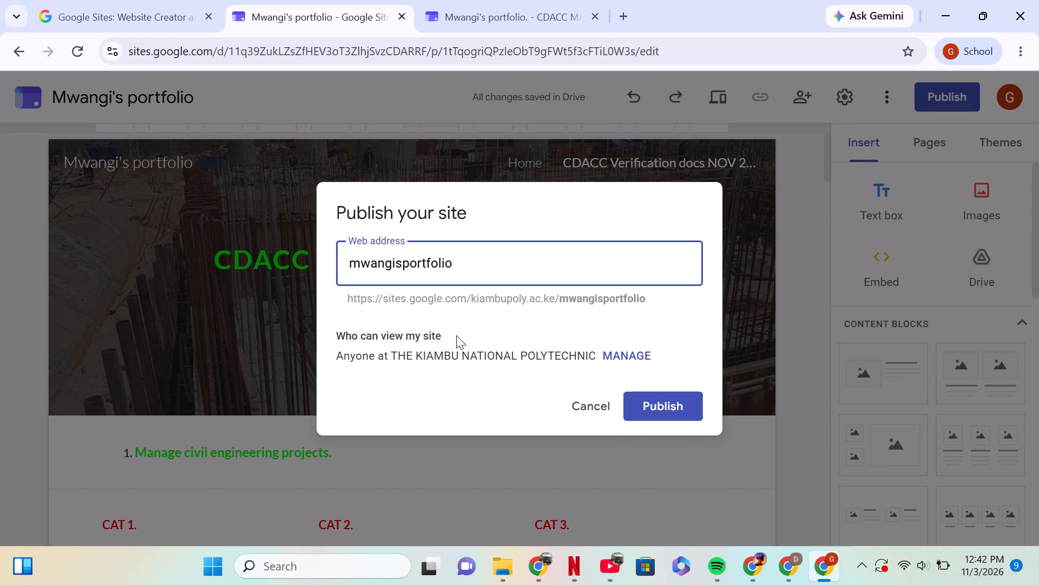
pyautogui.click(628, 347)
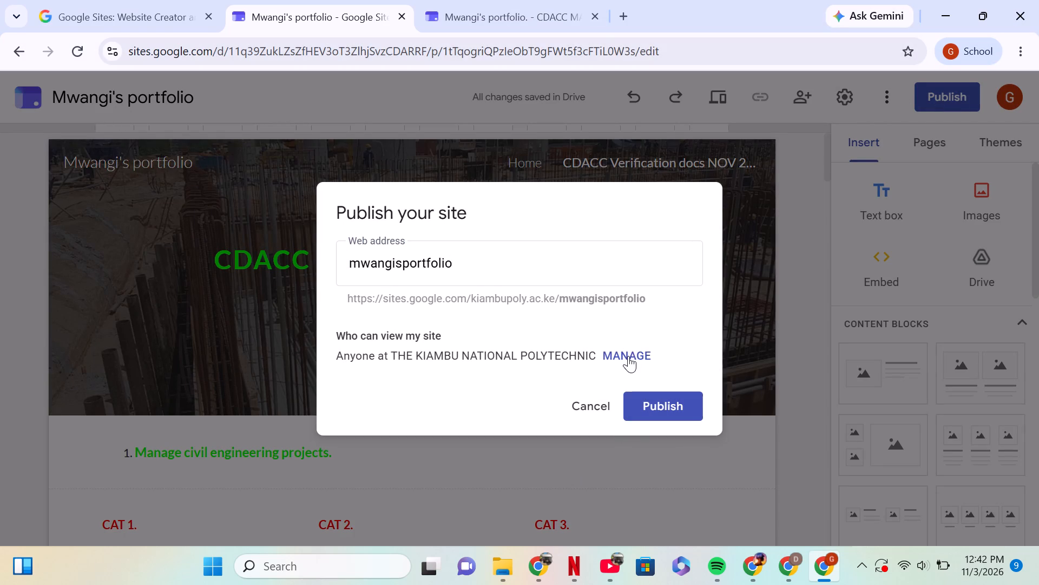
pyautogui.click(628, 356)
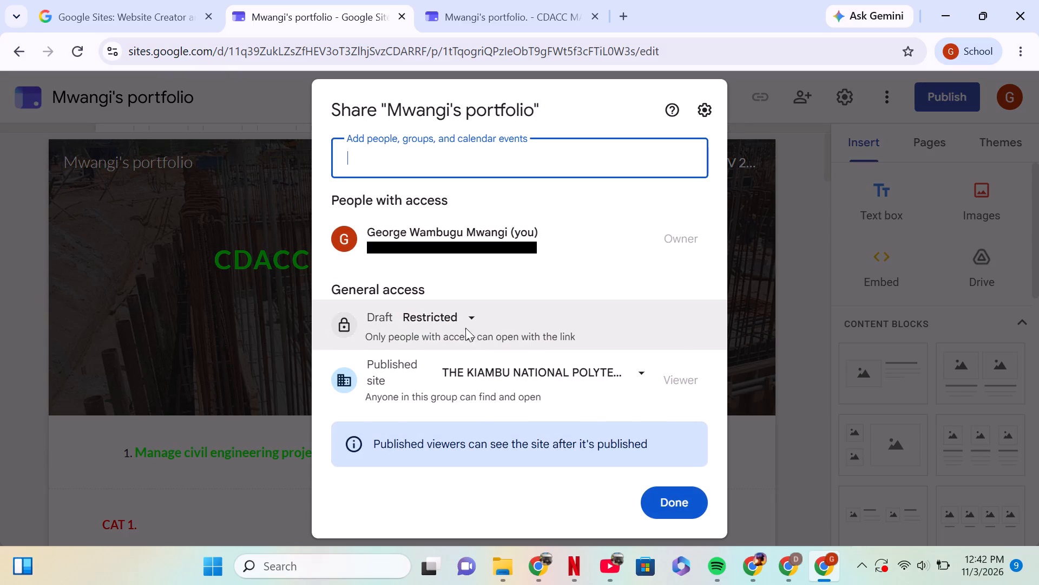
pyautogui.click(642, 369)
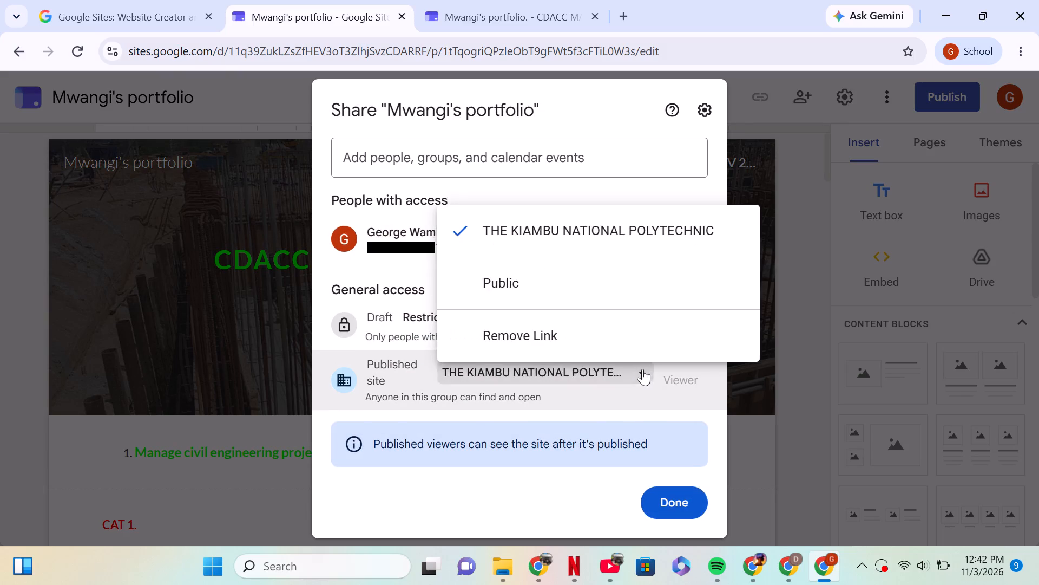
pyautogui.click(499, 300)
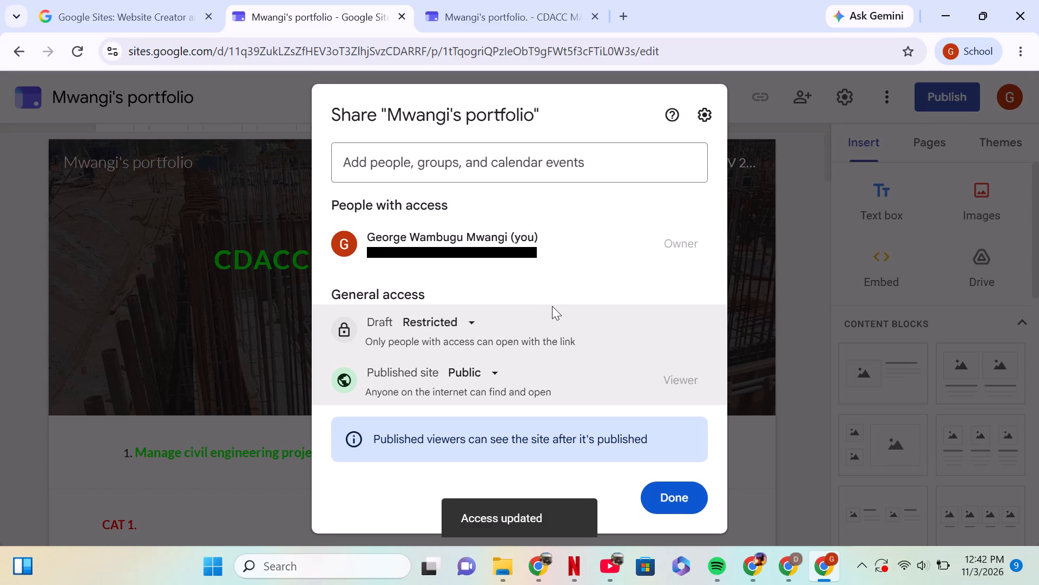
pyautogui.click(469, 322)
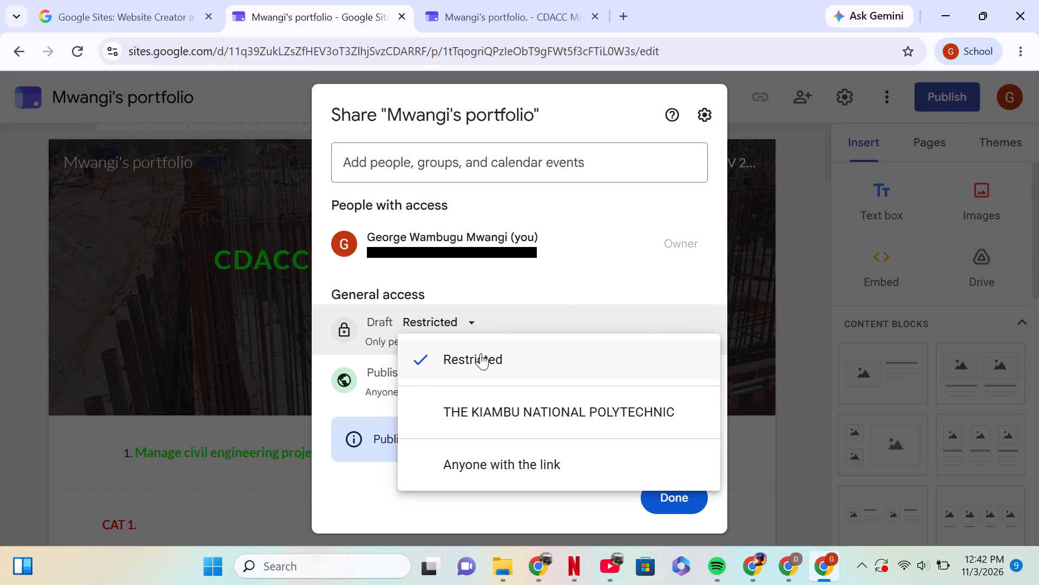
pyautogui.click(481, 353)
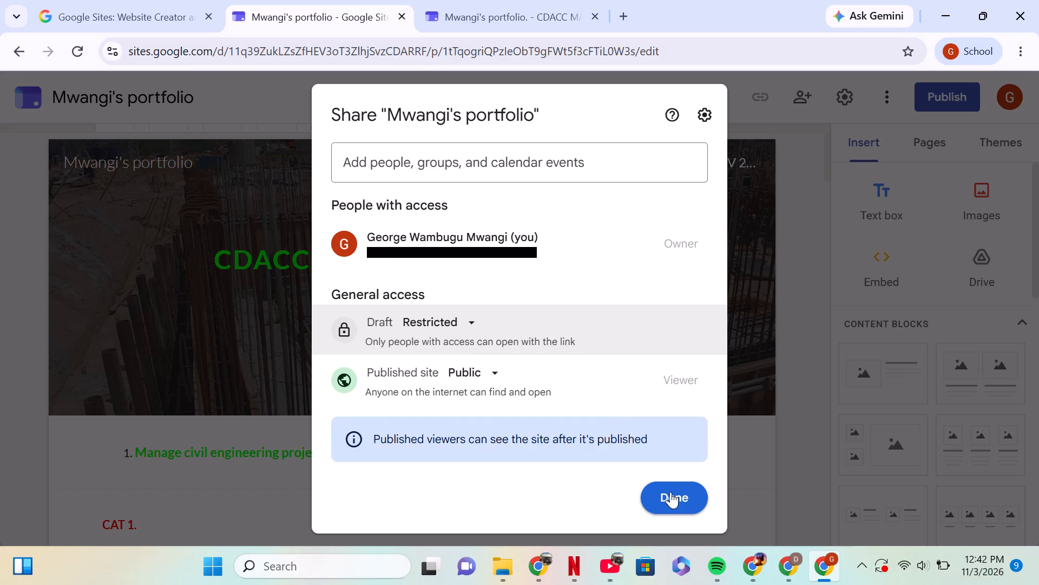
pyautogui.click(670, 492)
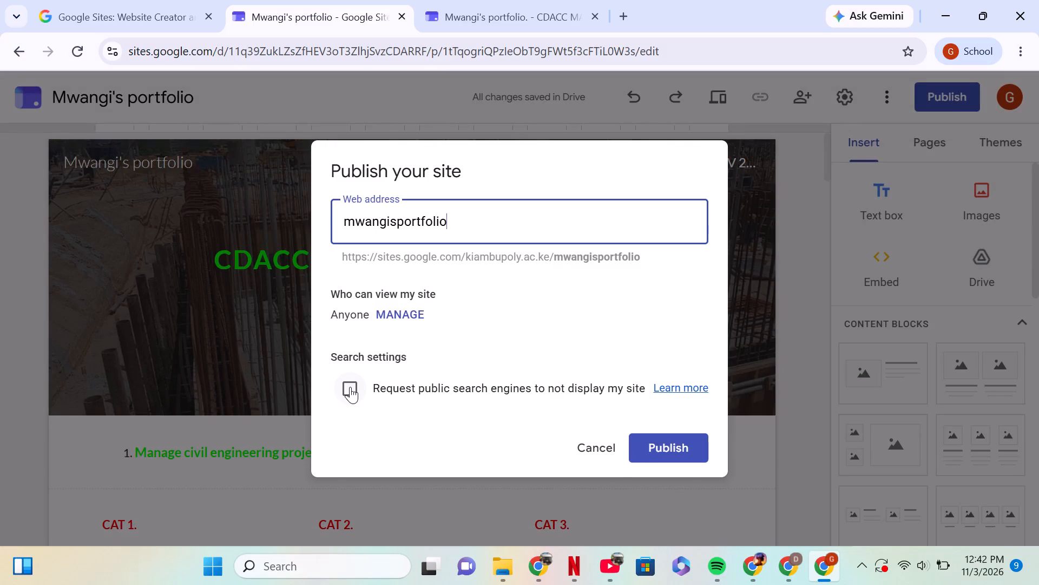
pyautogui.click(648, 444)
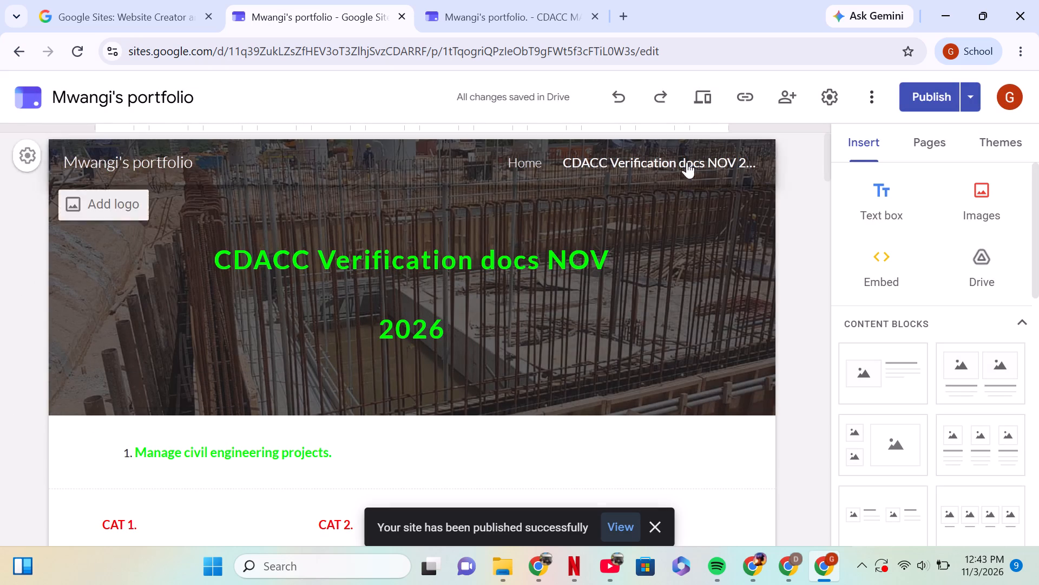
# Open the published site link.
pyautogui.click(736, 100)
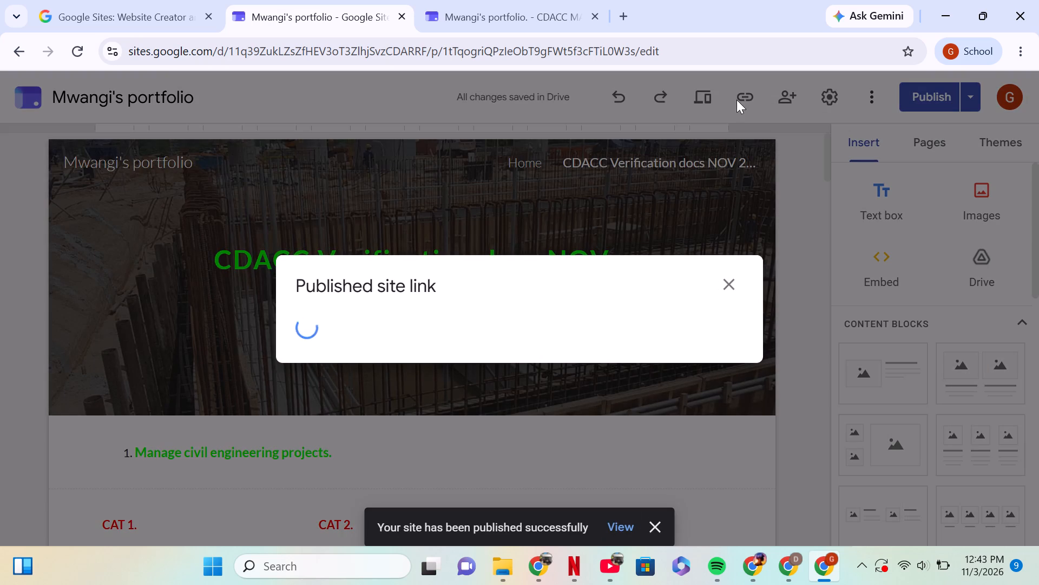
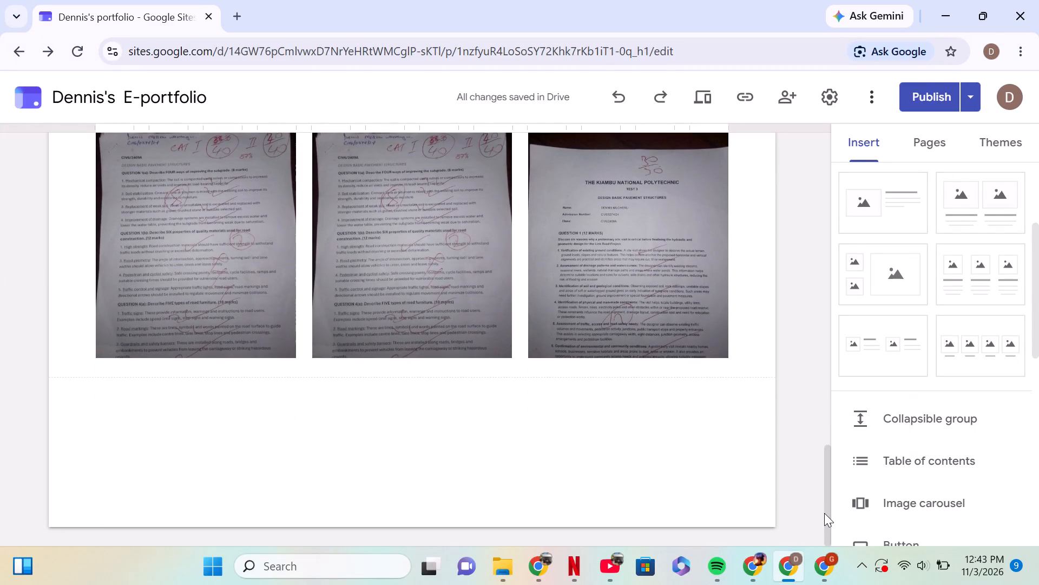
# Copy the unit 2 heading text "Apply water resource wateer services and sanitation." from Dennis's E-portfolio, without its number.
pyautogui.moveTo(824, 513); pyautogui.dragTo(852, 405)
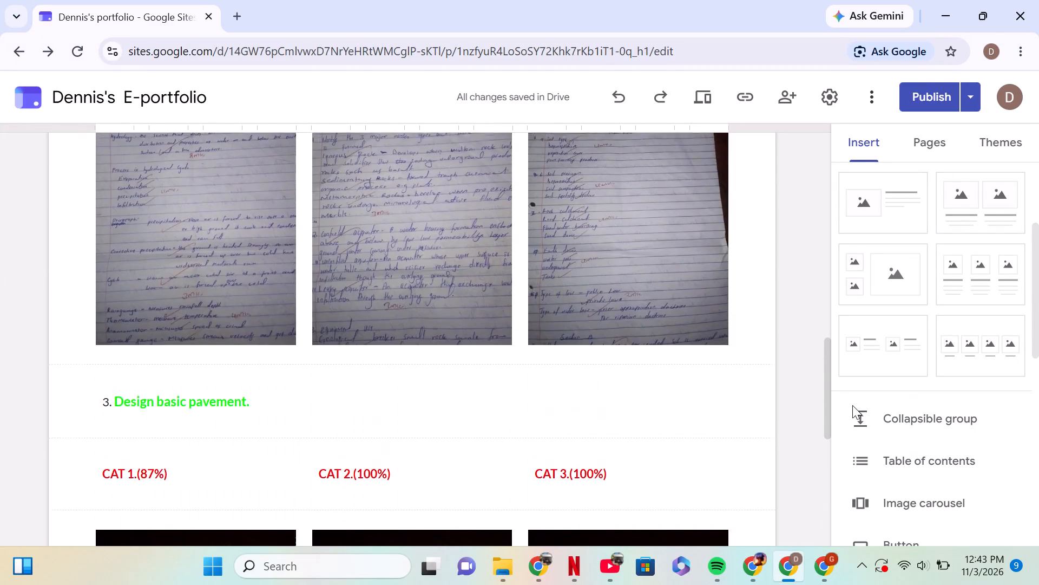
pyautogui.moveTo(852, 405); pyautogui.dragTo(870, 333)
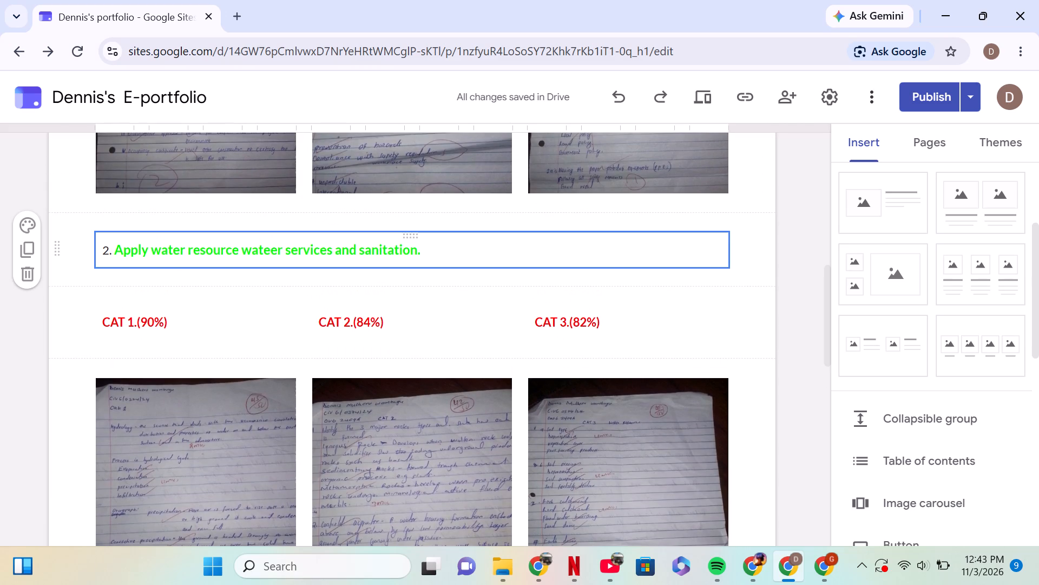
pyautogui.moveTo(430, 251); pyautogui.dragTo(113, 245)
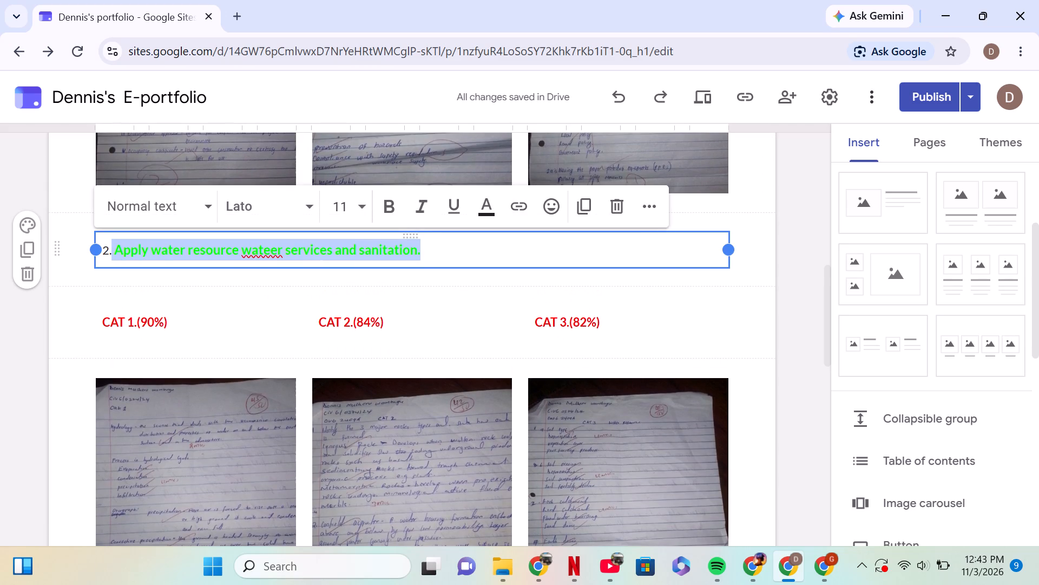
pyautogui.moveTo(113, 245); pyautogui.dragTo(112, 245)
pyautogui.hotkey('ctrl', 'c')
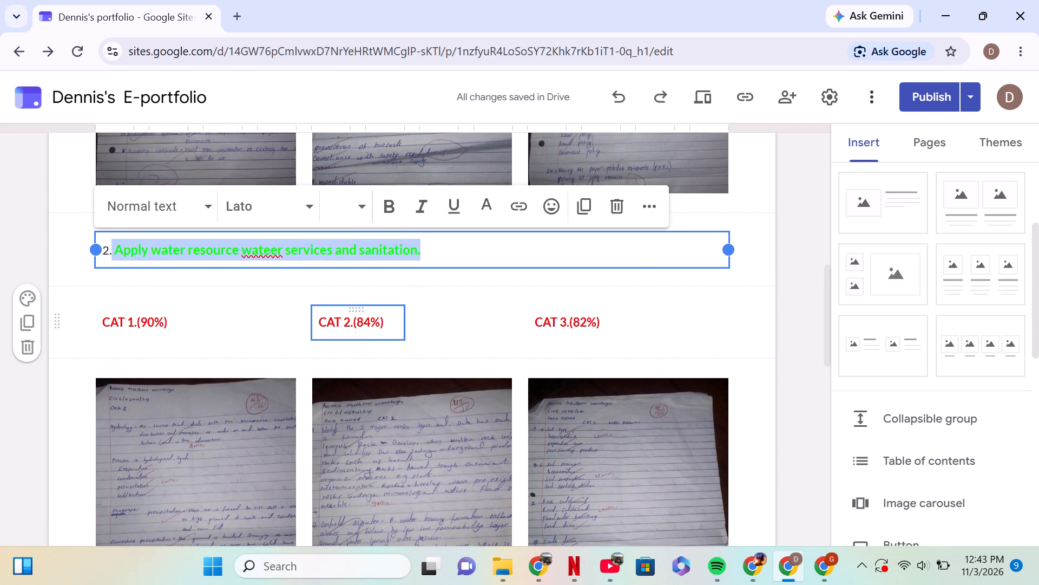
# In Mwangi's portfolio, add a text box below unit 5's photos reading "6. Apply water resource wateer services and sanitation.", pasting the copied heading.
pyautogui.click(822, 562)
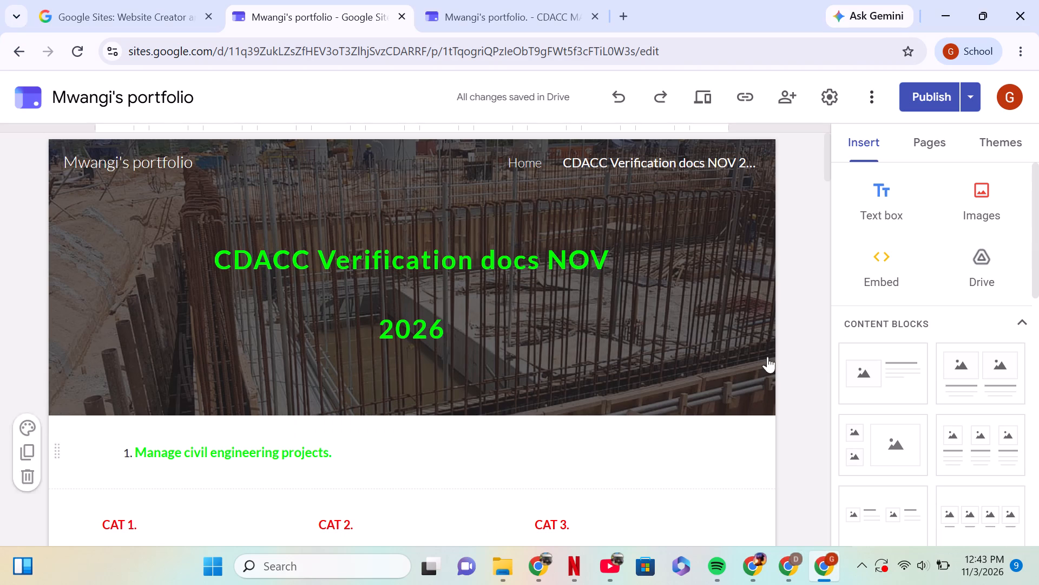
pyautogui.moveTo(825, 149); pyautogui.dragTo(838, 276)
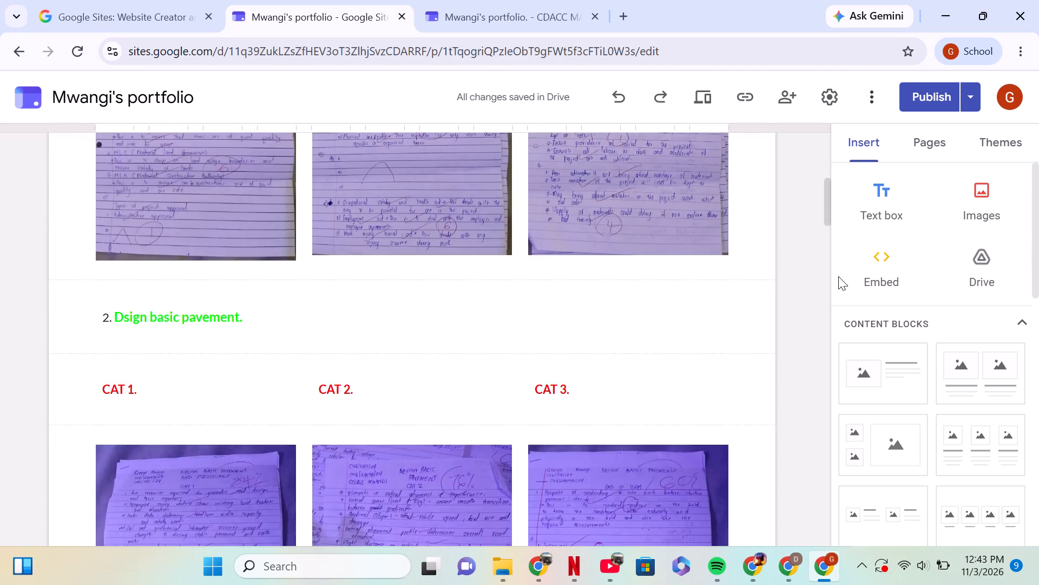
pyautogui.moveTo(838, 276); pyautogui.dragTo(835, 502)
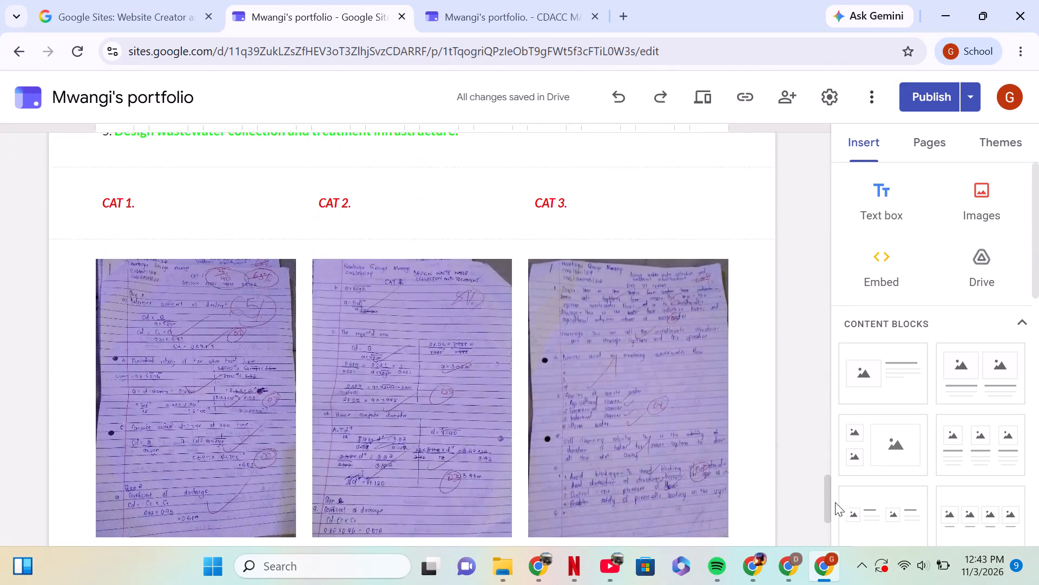
pyautogui.moveTo(835, 502); pyautogui.dragTo(857, 497)
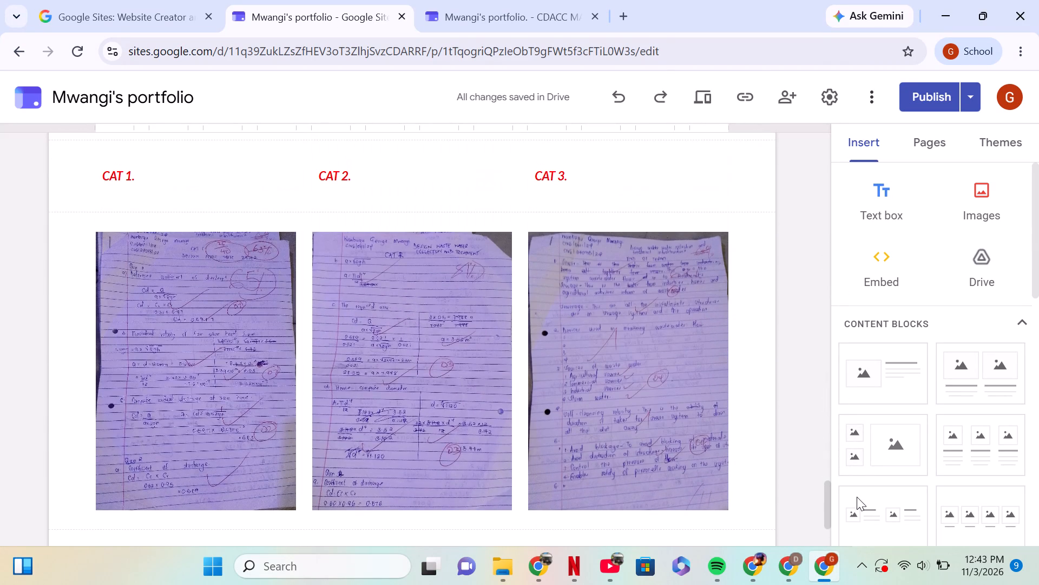
pyautogui.moveTo(857, 497); pyautogui.dragTo(862, 584)
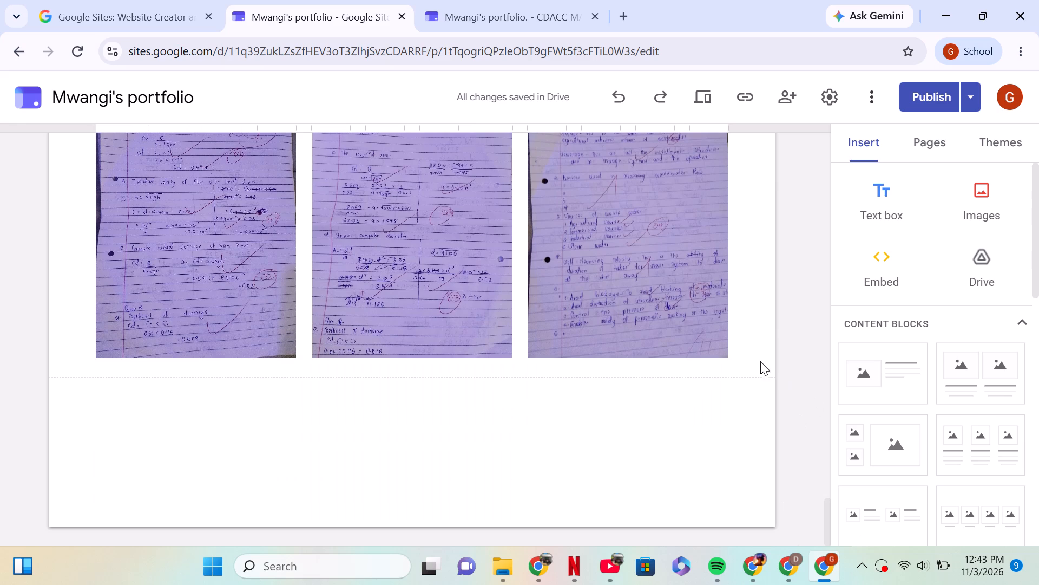
pyautogui.click(727, 317)
pyautogui.click(738, 315)
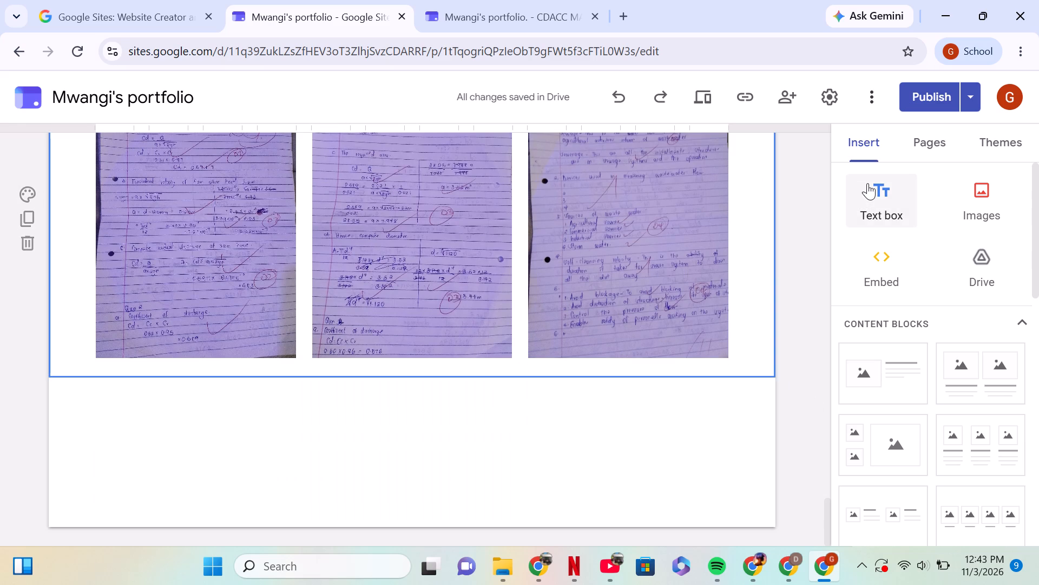
pyautogui.click(873, 186)
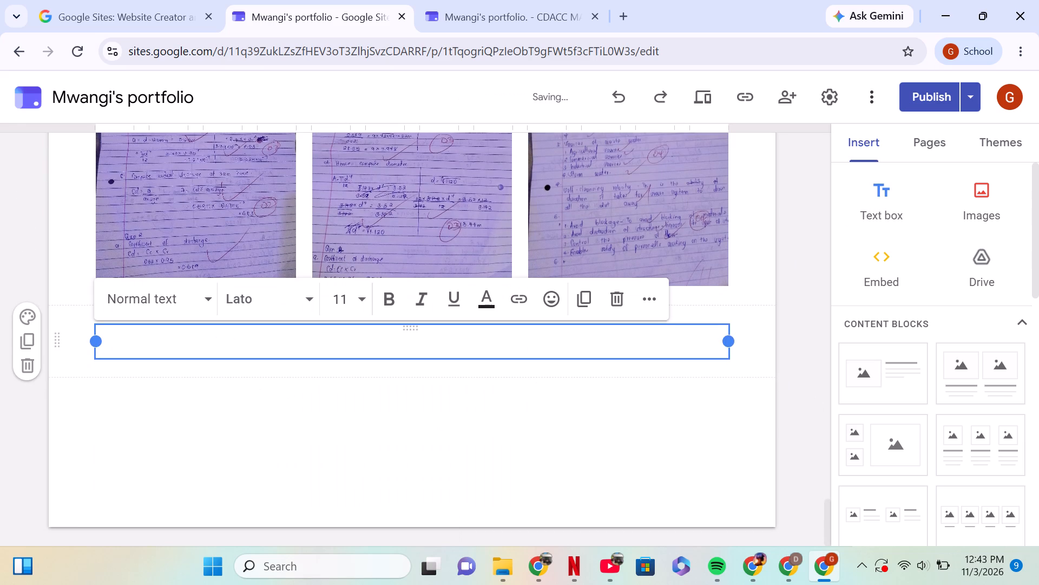
pyautogui.press('6')
pyautogui.write('.')
pyautogui.press('space')
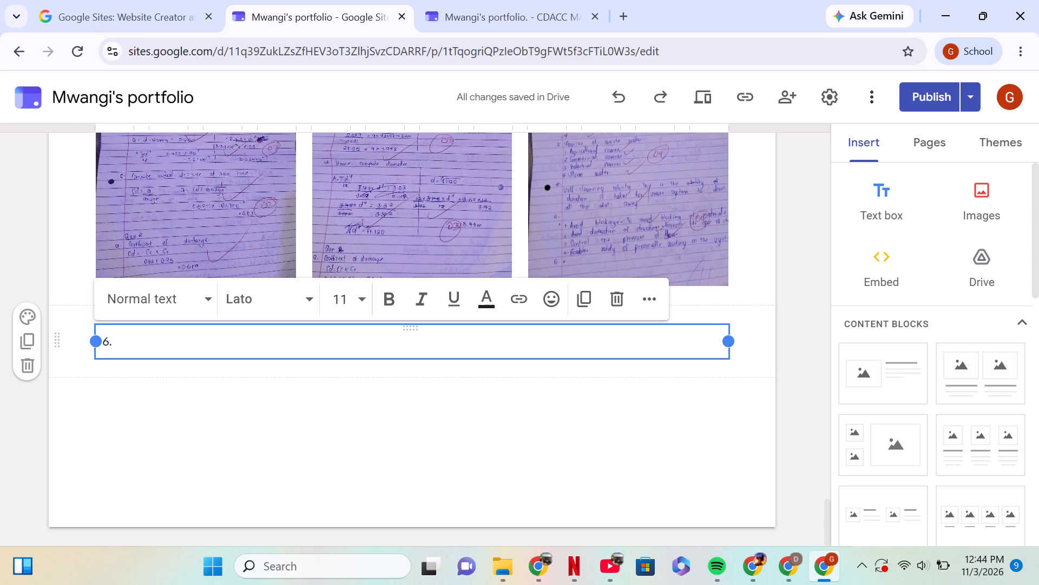
pyautogui.hotkey('ctrl', 'v')
pyautogui.click(561, 418)
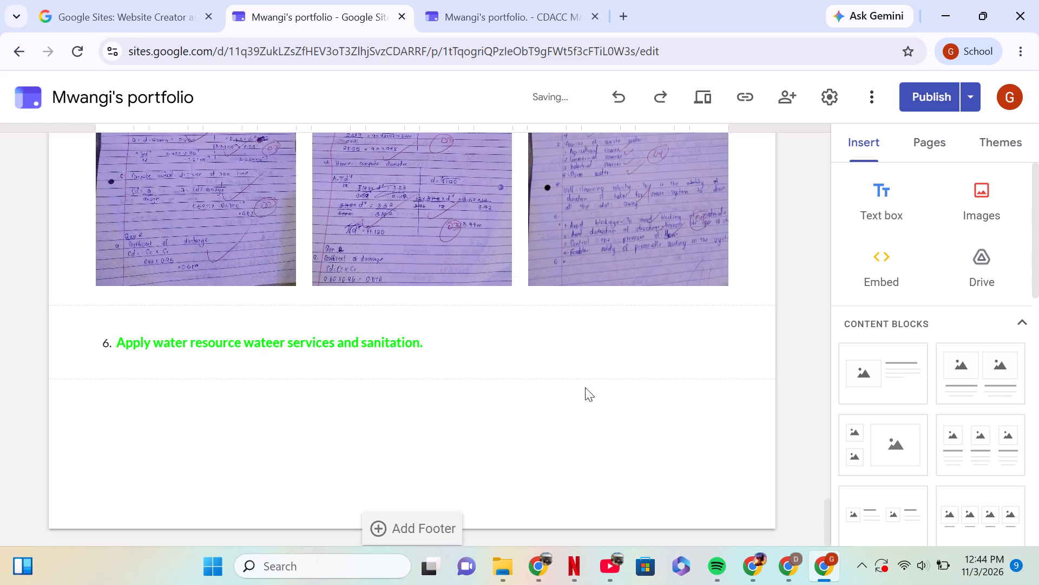
# Publish the updated CDACC Verification docs page to the live site through the change review.
pyautogui.click(930, 102)
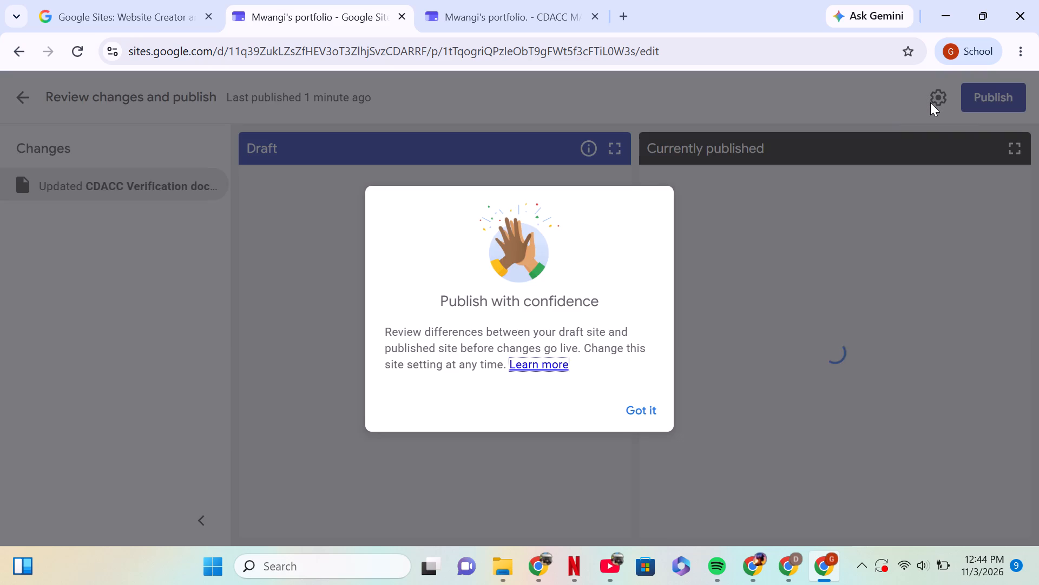
pyautogui.click(624, 402)
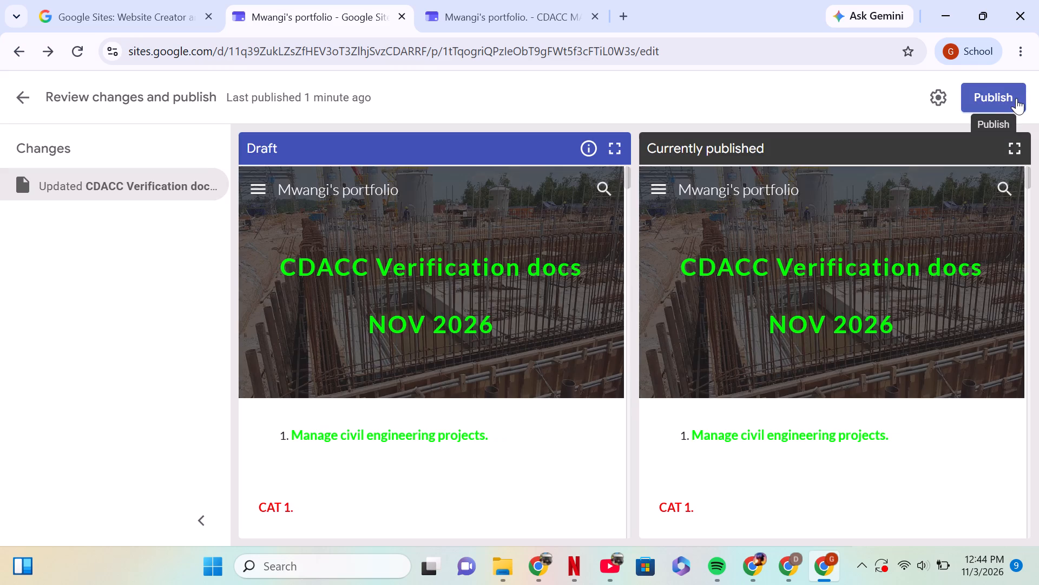
pyautogui.click(1016, 98)
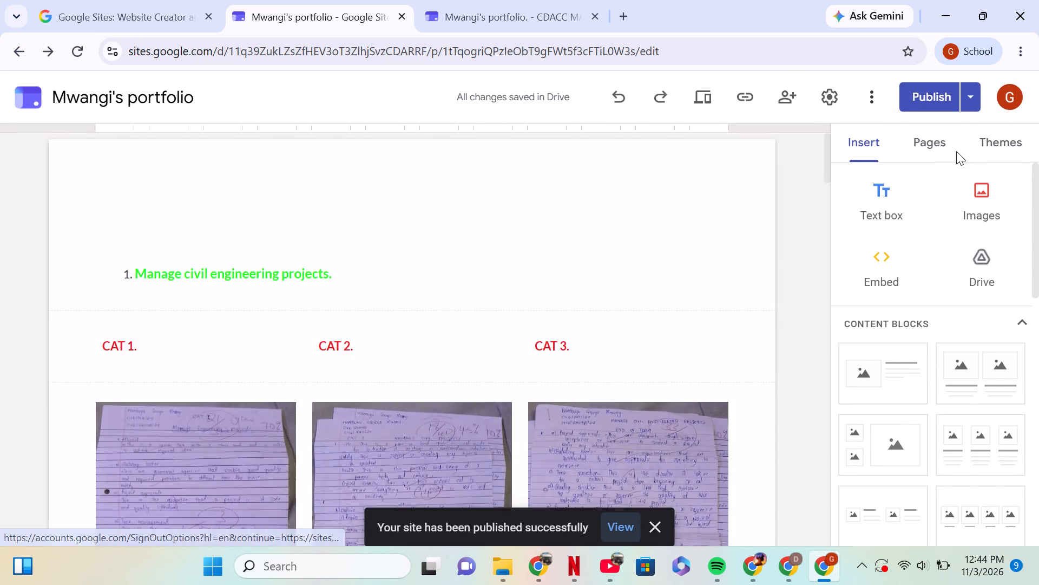
# Add a new site page named "Units covered".
pyautogui.click(950, 151)
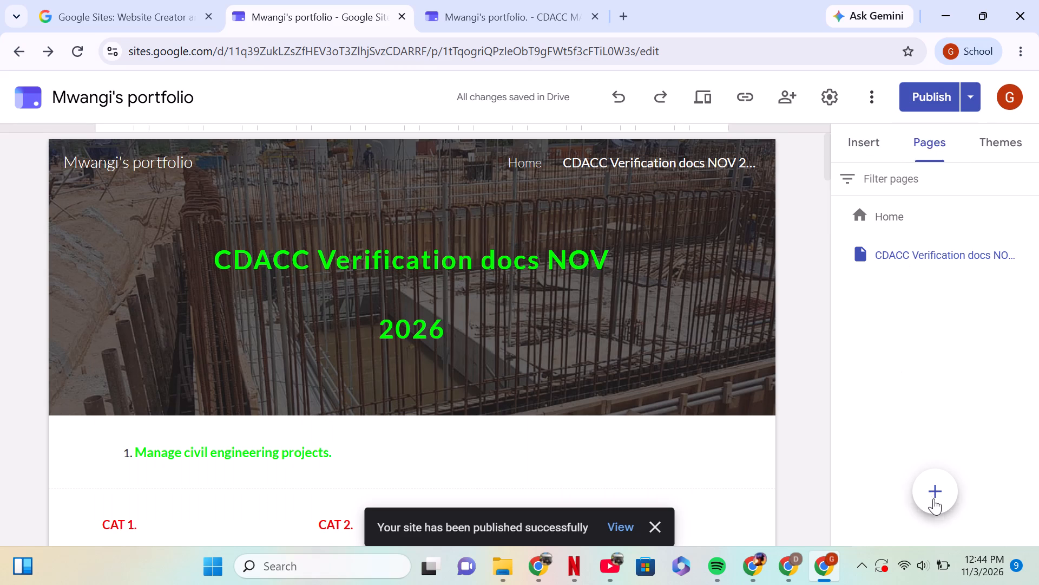
pyautogui.click(933, 498)
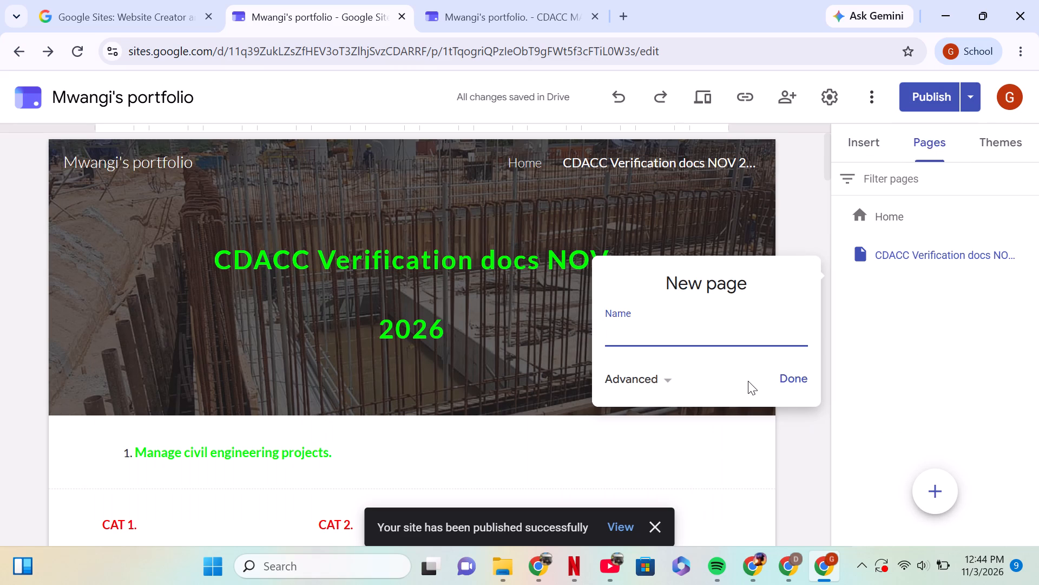
pyautogui.write('Un')
pyautogui.write('ir')
pyautogui.write('t')
pyautogui.press('space')
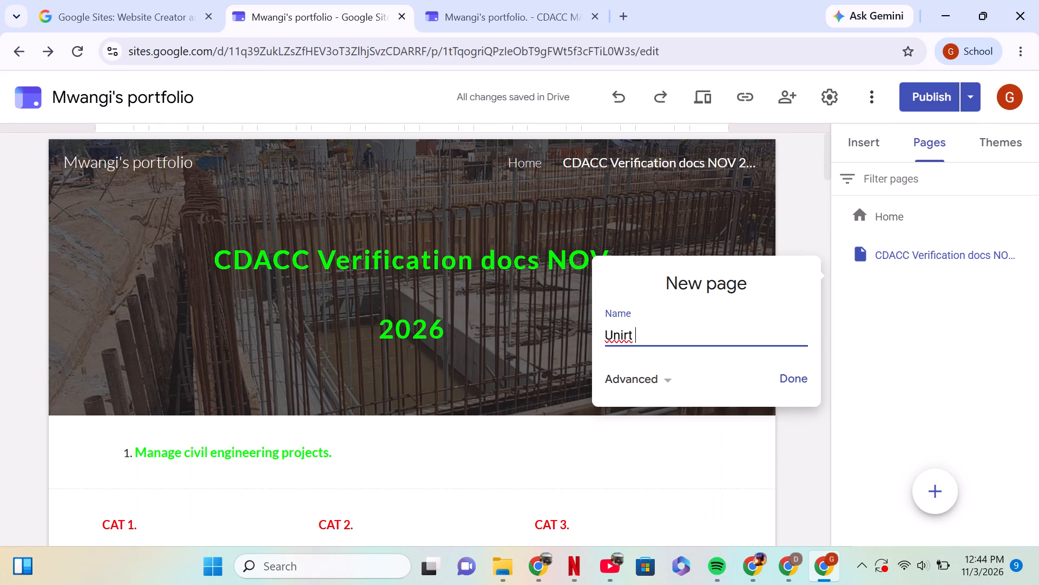
pyautogui.press('BackSpace')
pyautogui.press('s')
pyautogui.press('BackSpace')
pyautogui.press('BackSpace')
pyautogui.press('BackSpace')
pyautogui.write('ts covere')
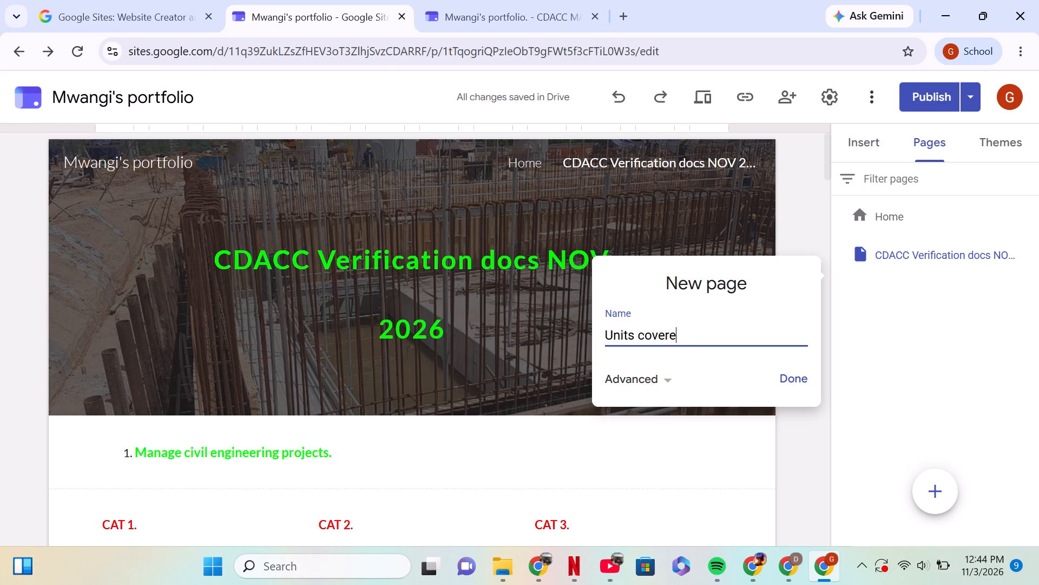
pyautogui.press('d')
pyautogui.press('space')
pyautogui.press('Return')
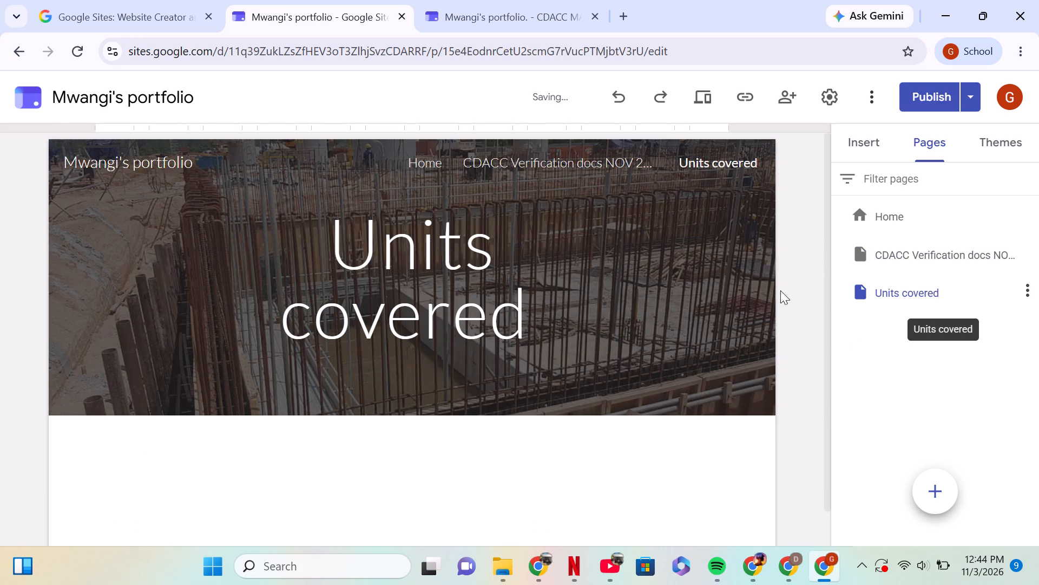
# Format the "Units covered" page title as size 30, bold and bright green.
pyautogui.moveTo(539, 305); pyautogui.dragTo(297, 269)
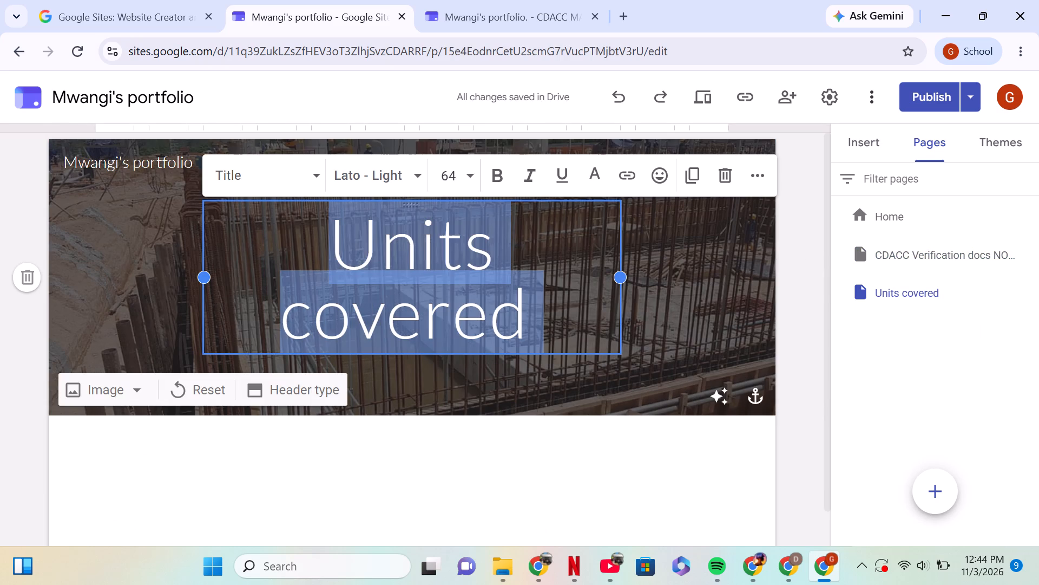
pyautogui.moveTo(297, 269); pyautogui.dragTo(279, 253)
pyautogui.click(477, 180)
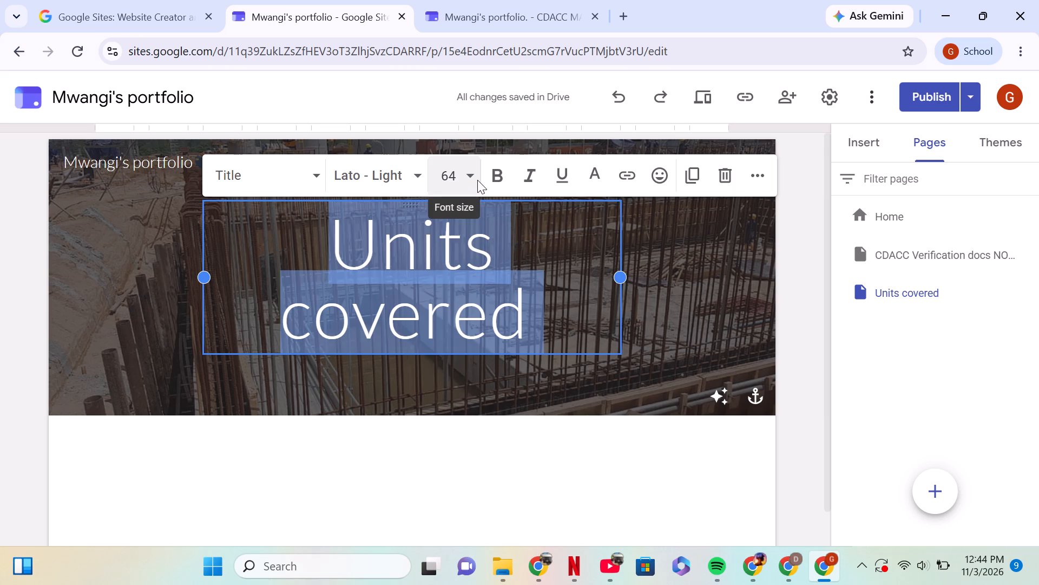
pyautogui.click(452, 495)
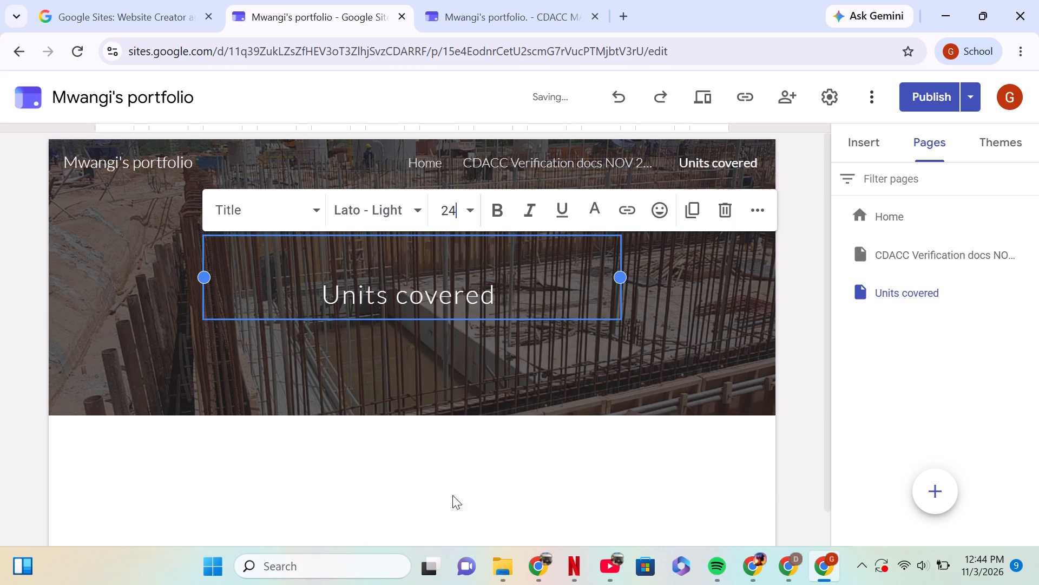
pyautogui.click(467, 213)
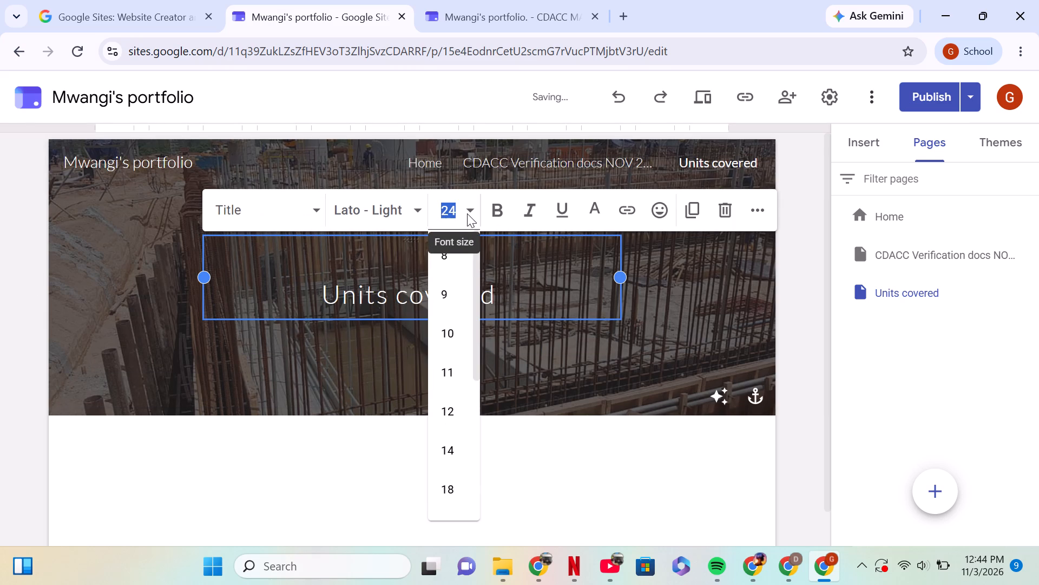
pyautogui.moveTo(478, 332); pyautogui.dragTo(470, 425)
pyautogui.click(453, 381)
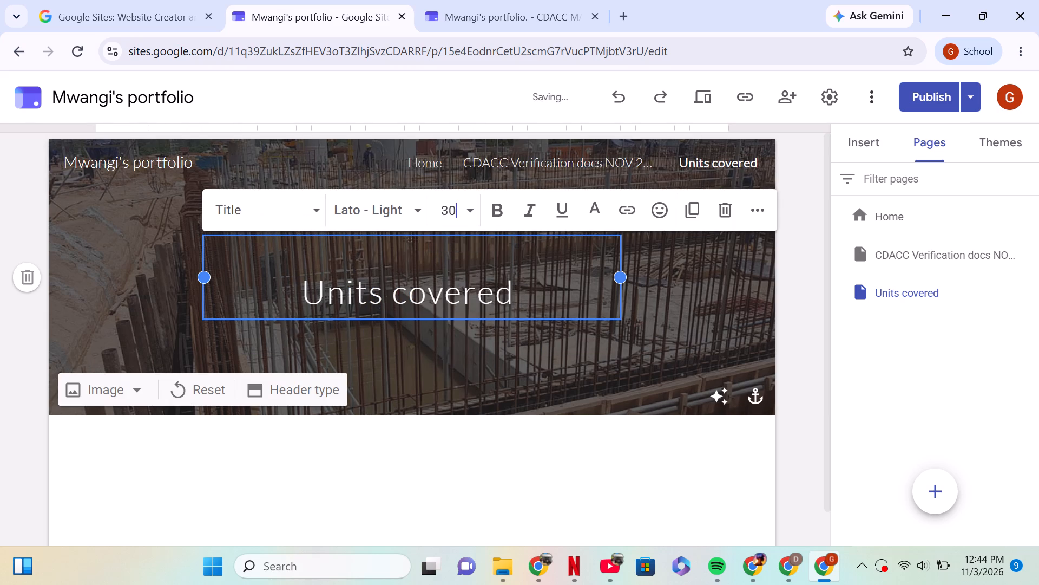
pyautogui.moveTo(505, 194); pyautogui.dragTo(503, 203)
pyautogui.click(503, 203)
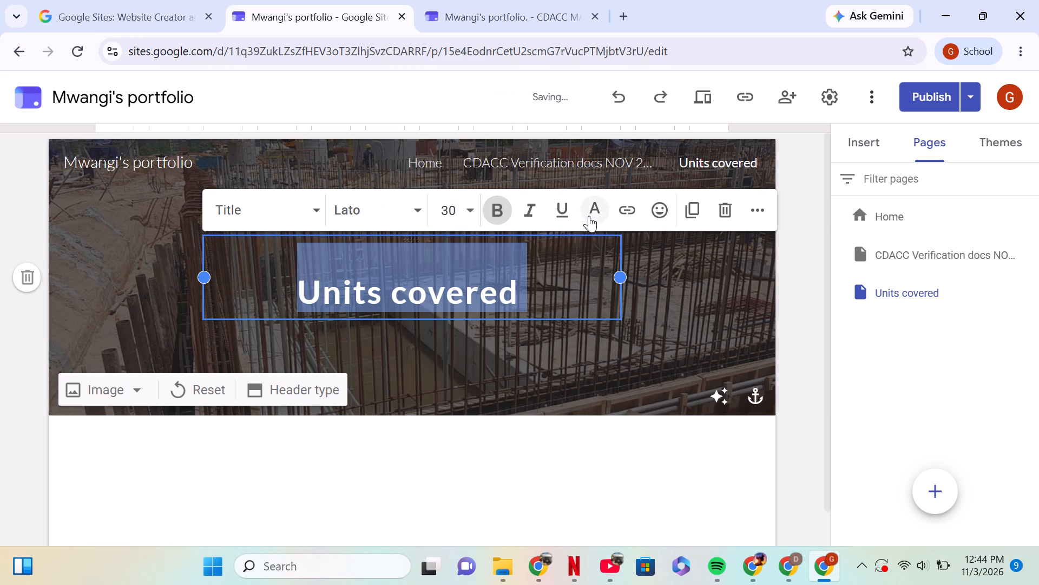
pyautogui.click(591, 214)
pyautogui.click(630, 270)
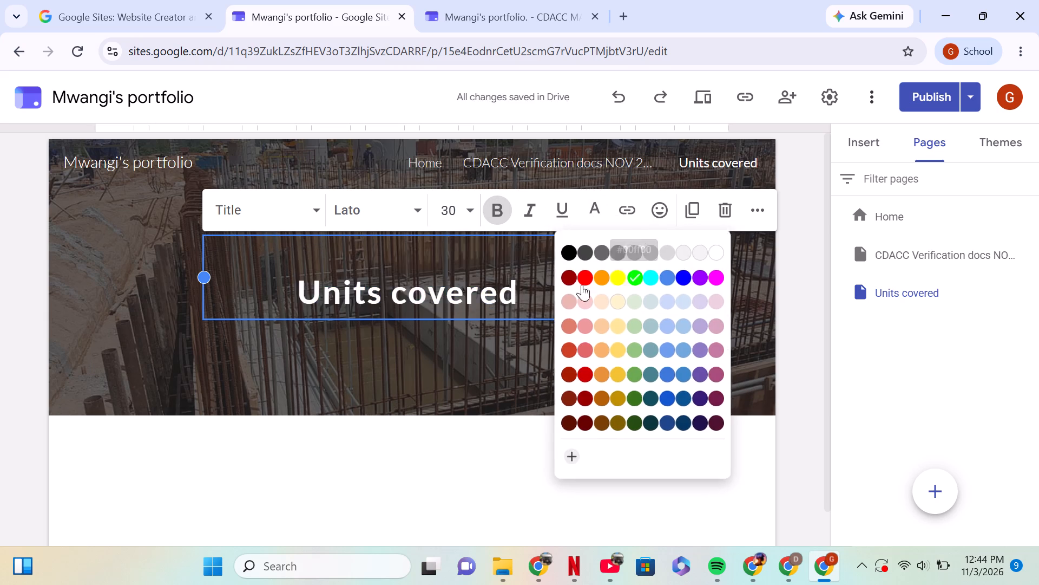
# Extend the page title to read "Units covered Non/Dec 2026.".
pyautogui.click(540, 290)
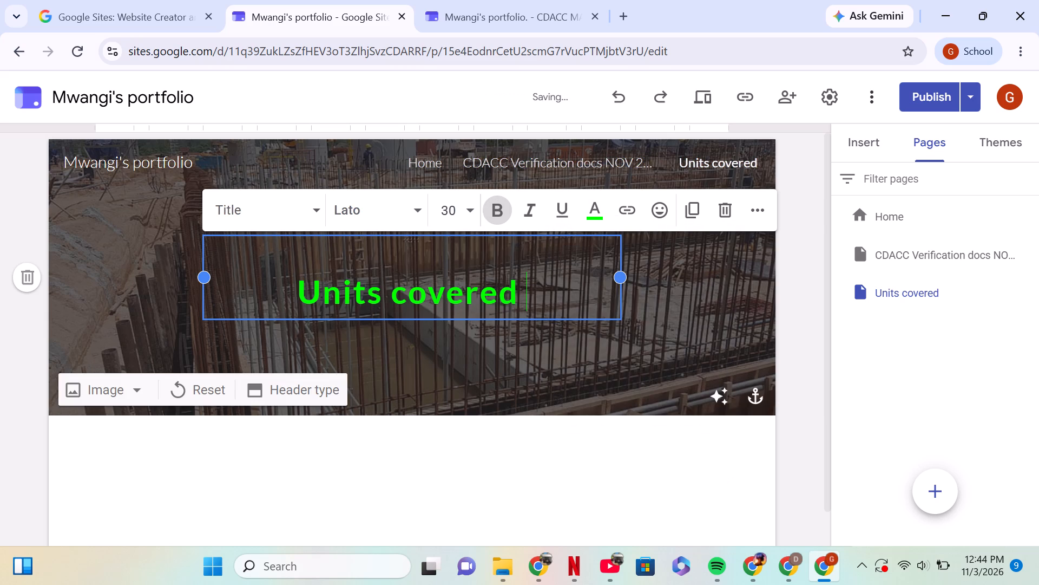
pyautogui.write('NO')
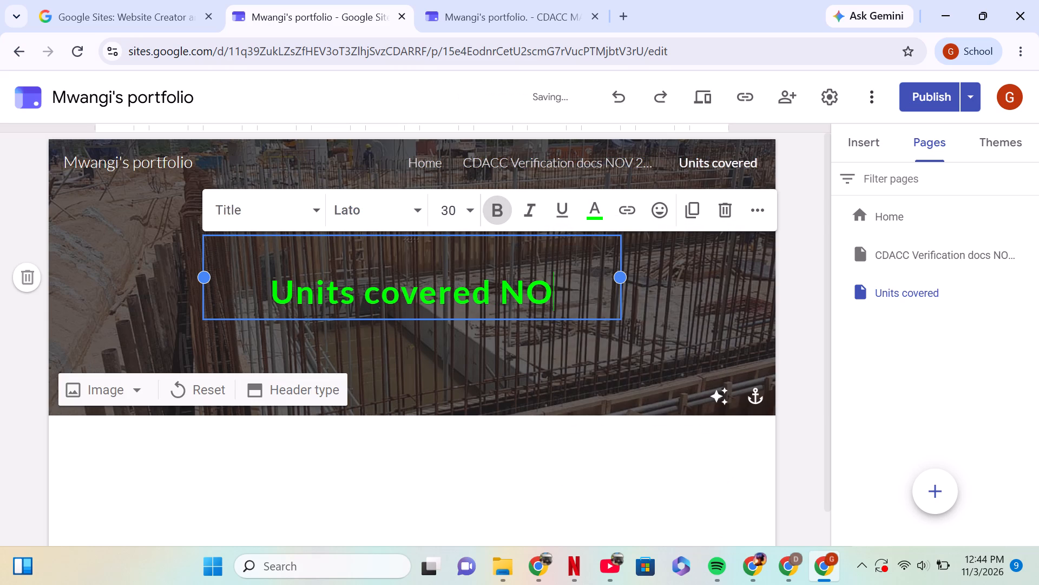
pyautogui.press('v')
pyautogui.press('BackSpace')
pyautogui.press('BackSpace')
pyautogui.write('on')
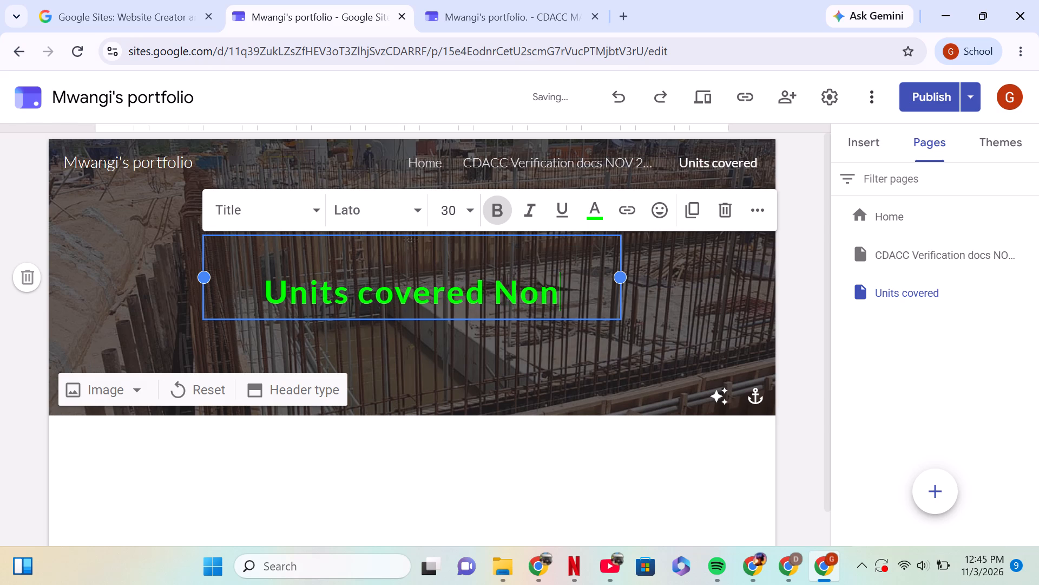
pyautogui.press('/')
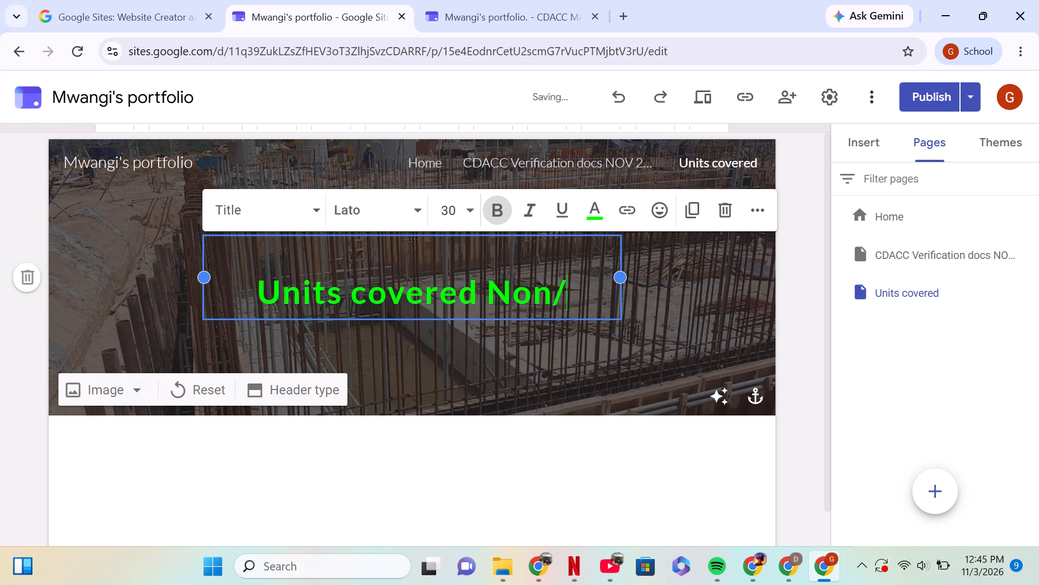
pyautogui.write('De')
pyautogui.write('c')
pyautogui.press('space')
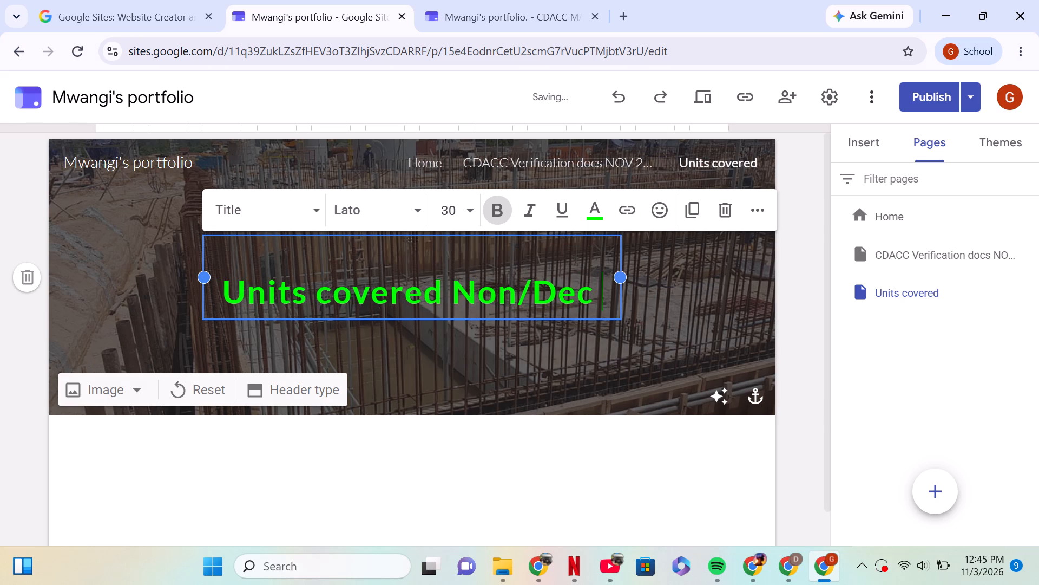
pyautogui.write('101')
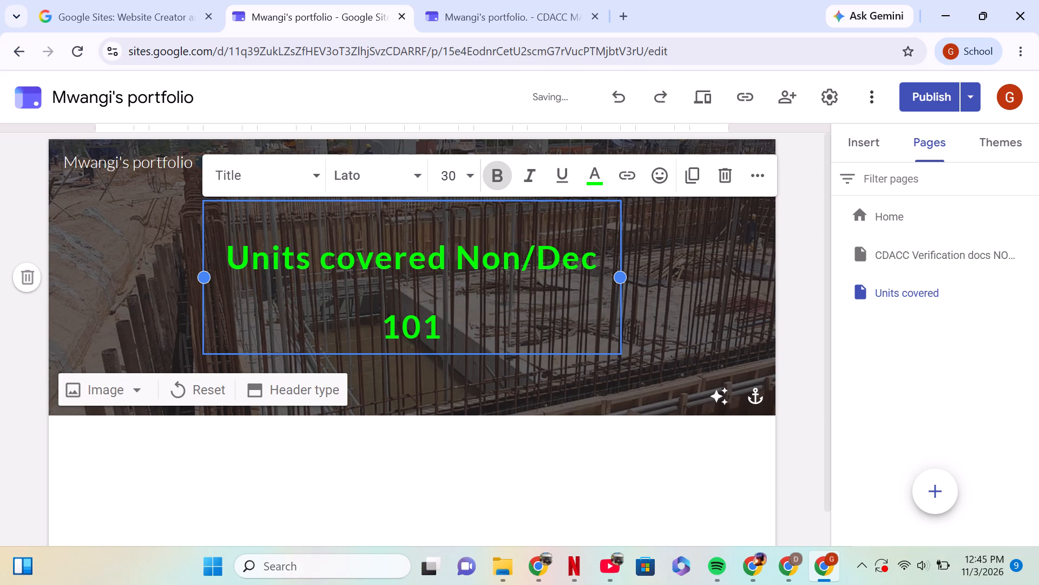
pyautogui.press('BackSpace')
pyautogui.press('BackSpace')
pyautogui.press('BackSpace')
pyautogui.write('202')
pyautogui.write('6.')
pyautogui.click(728, 337)
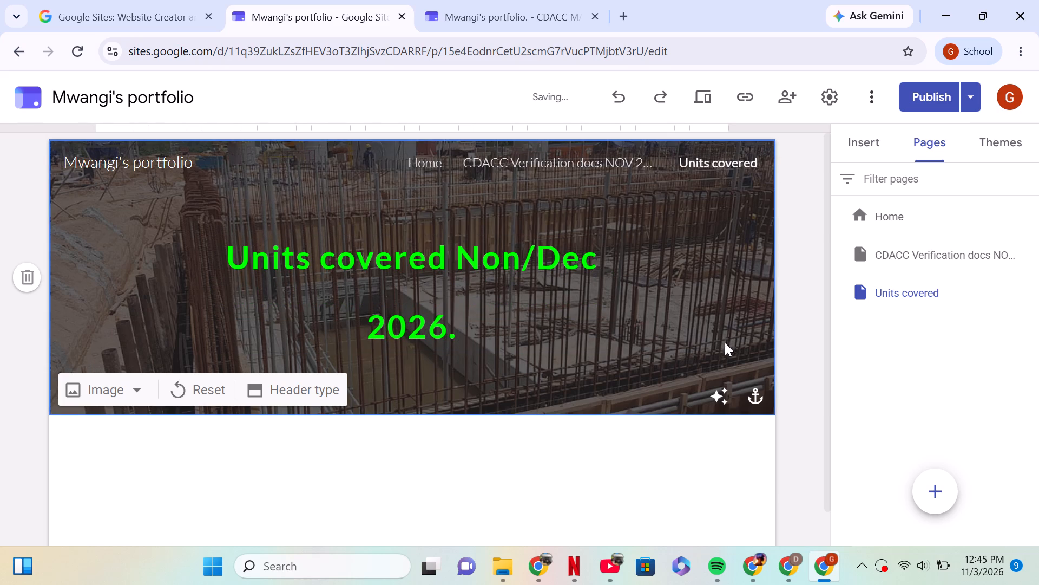
pyautogui.click(646, 435)
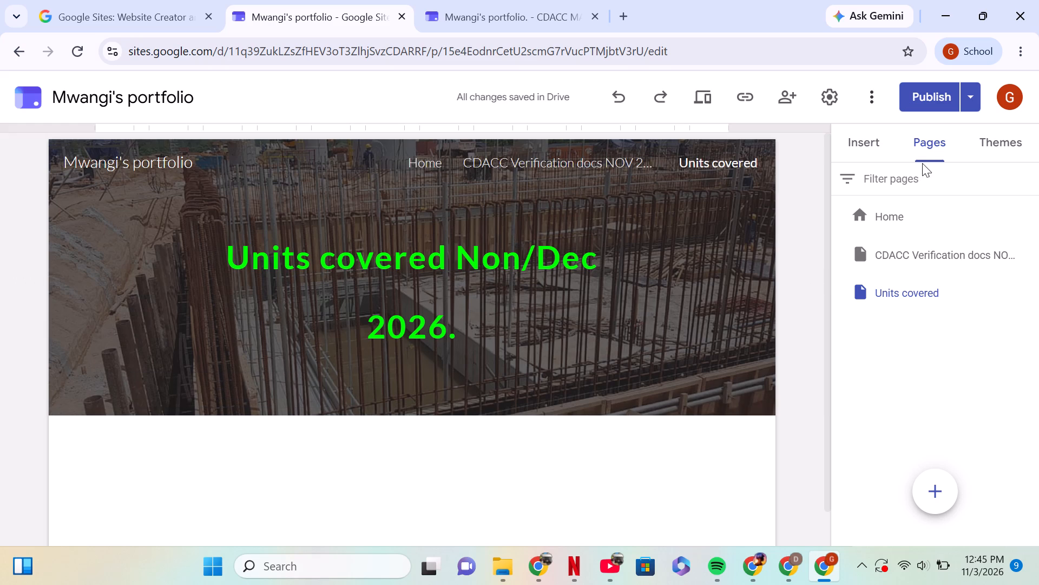
# Add a text box below the page header reading "UNITS COVERED." in red, size 12.
pyautogui.click(883, 147)
pyautogui.click(885, 207)
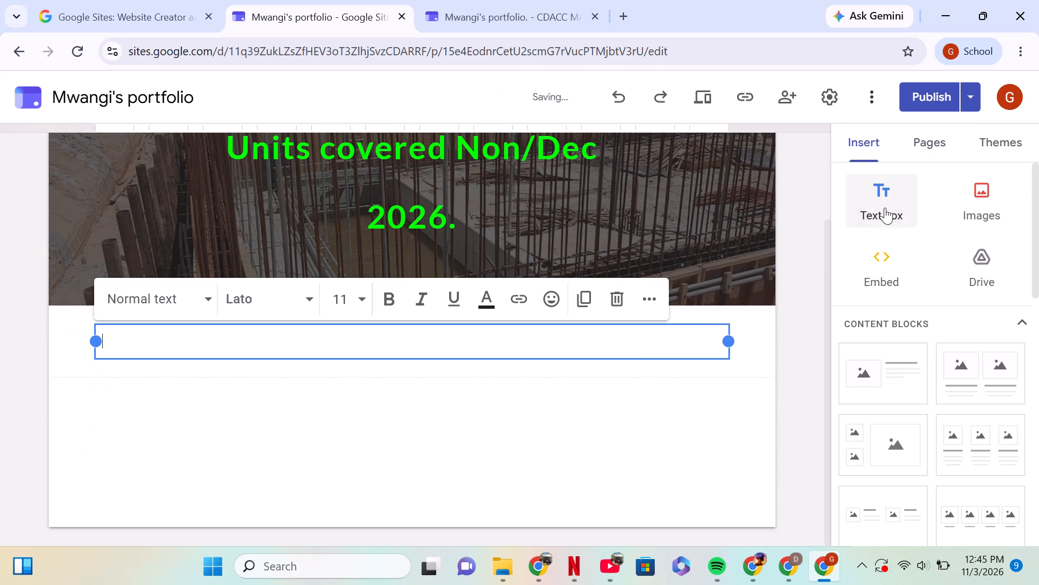
pyautogui.moveTo(387, 298); pyautogui.dragTo(365, 300)
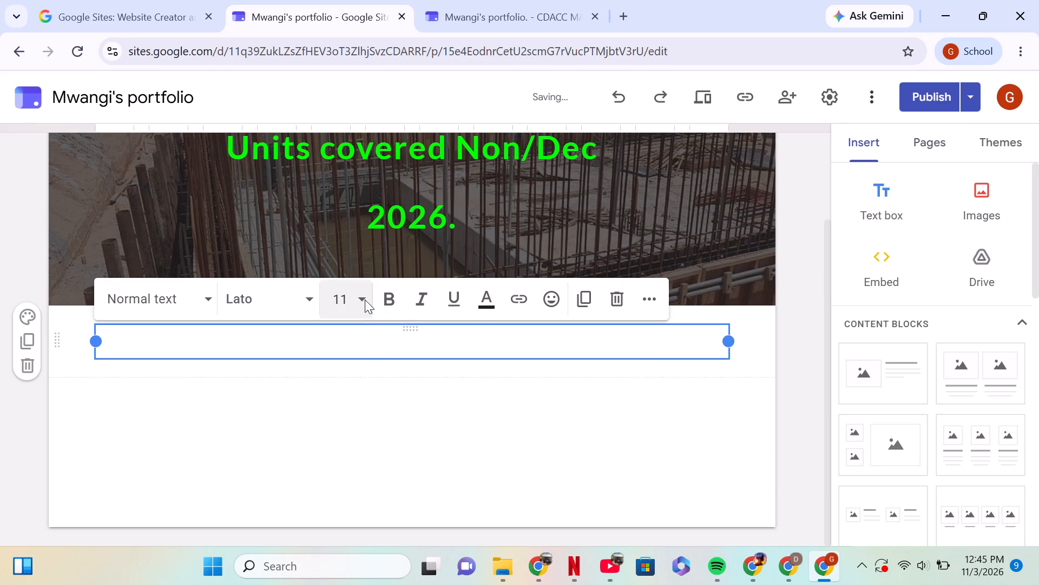
pyautogui.click(365, 300)
pyautogui.click(343, 484)
pyautogui.click(479, 303)
pyautogui.click(471, 361)
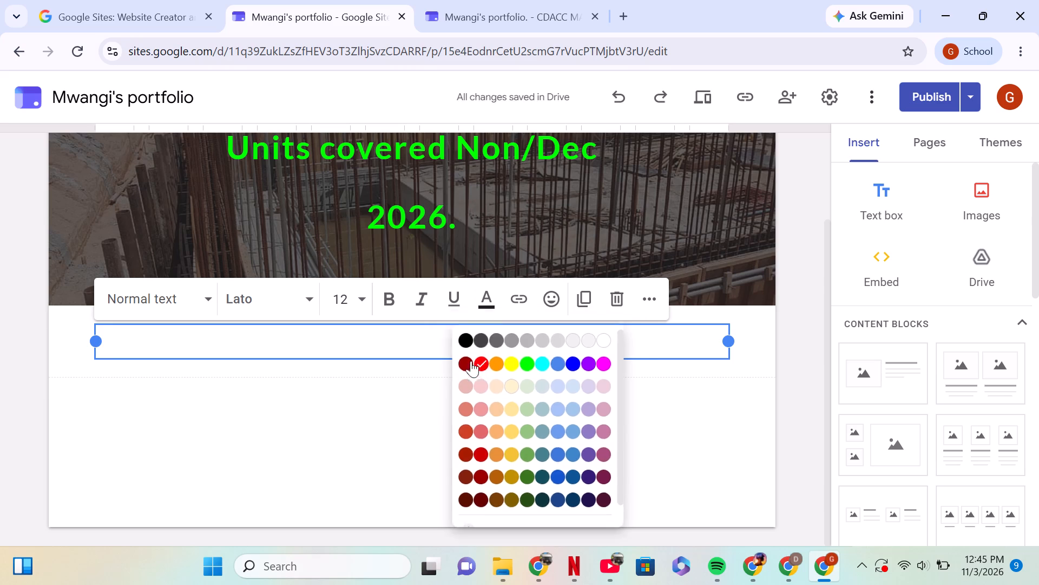
pyautogui.write('UNITS COVERE')
pyautogui.write('D.')
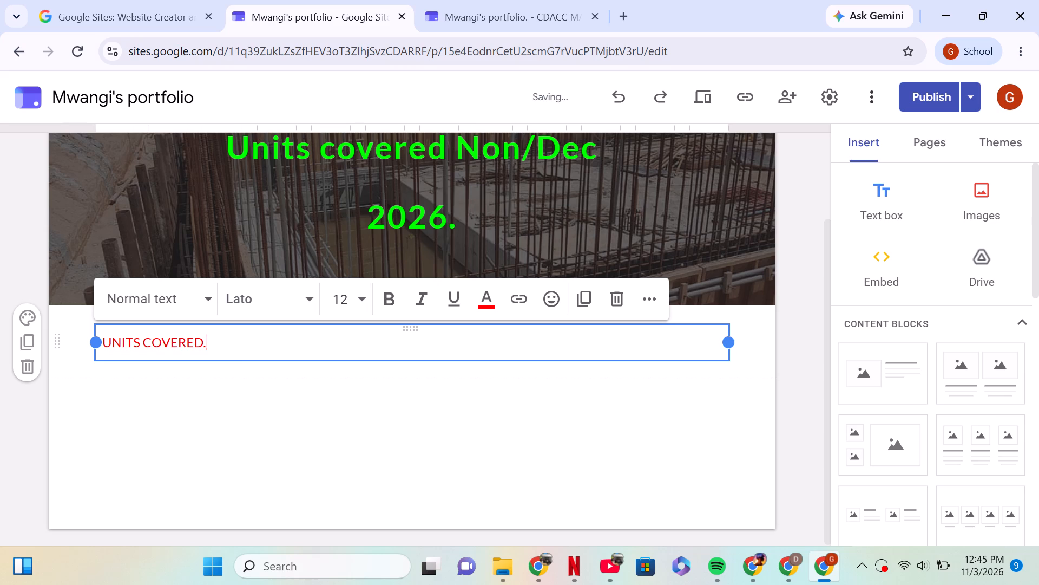
# Make the "UNITS COVERED." heading bold and underlined.
pyautogui.moveTo(234, 343); pyautogui.dragTo(102, 345)
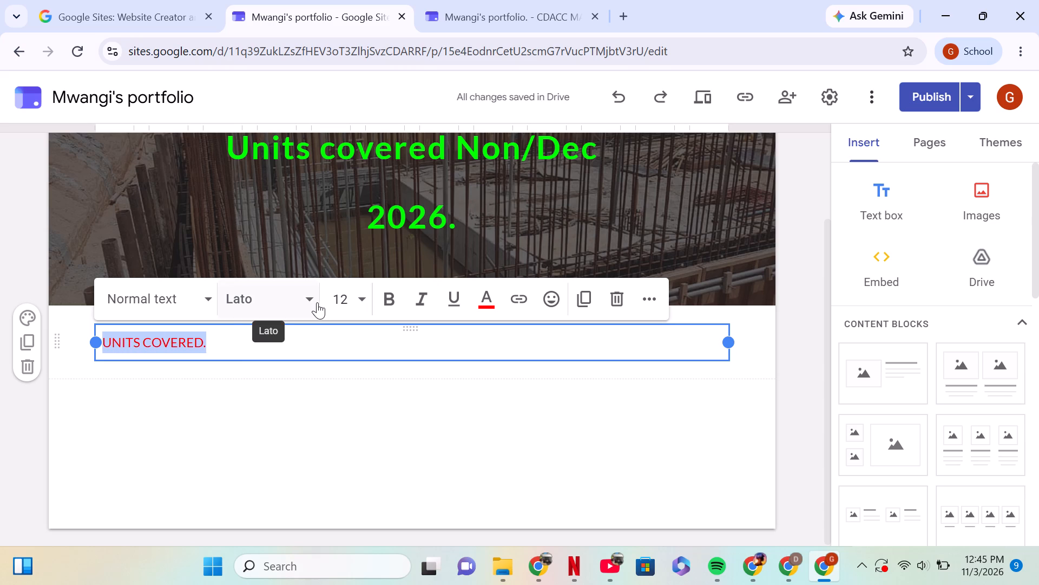
pyautogui.click(395, 294)
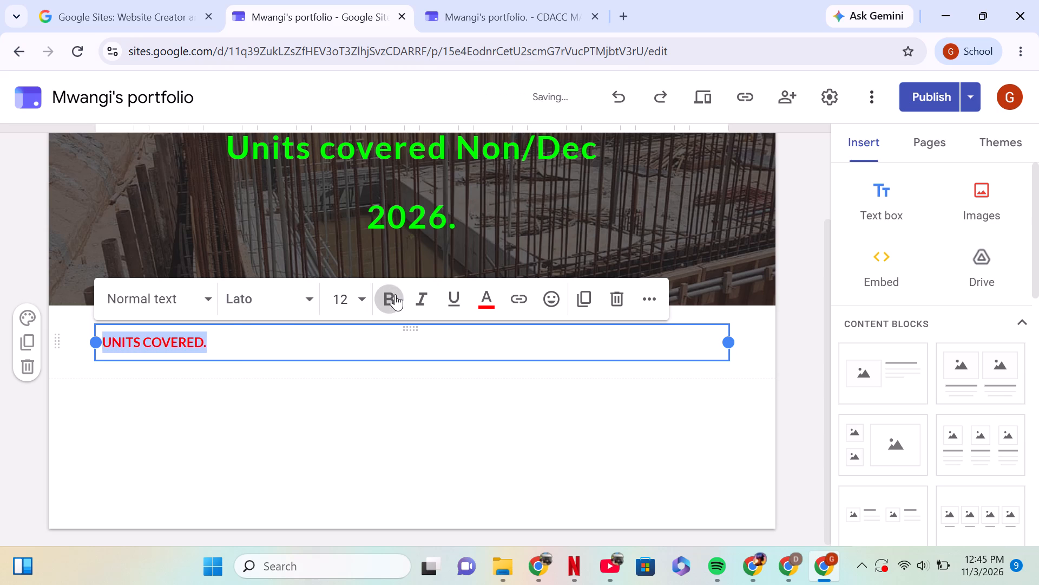
pyautogui.click(460, 299)
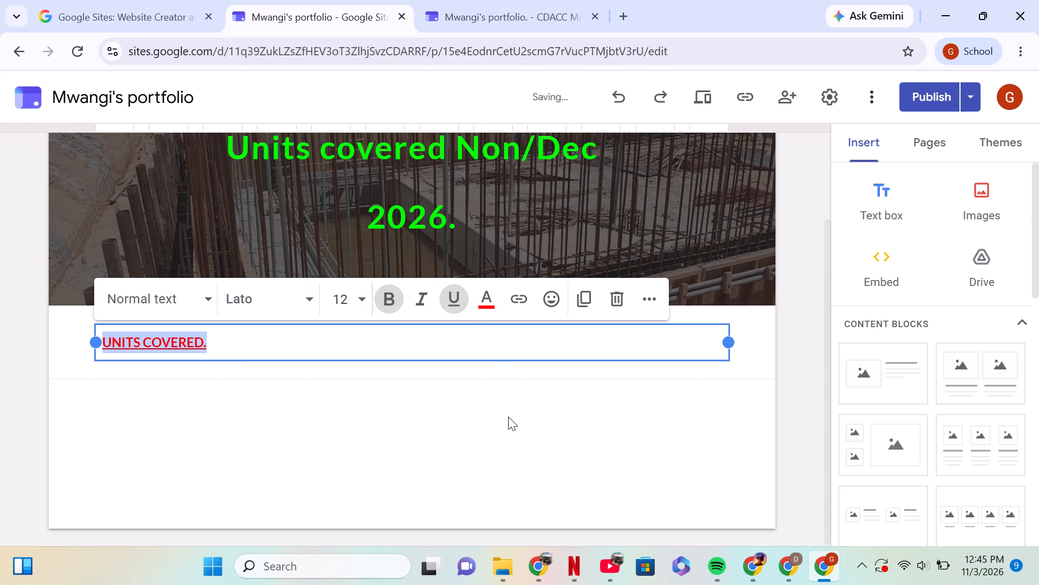
pyautogui.click(508, 426)
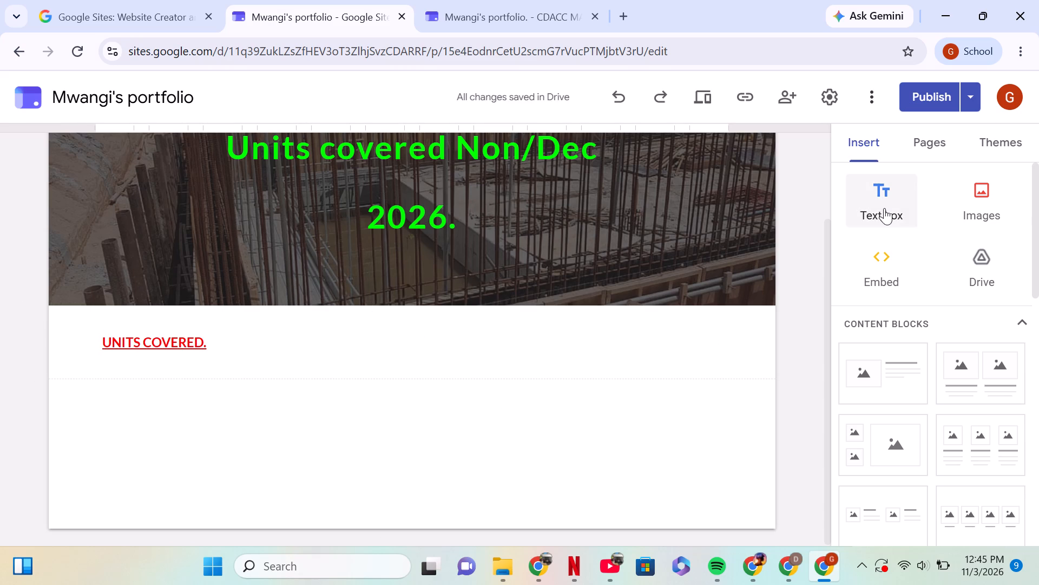
# Add an empty text box below the "UNITS COVERED." heading.
pyautogui.click(884, 208)
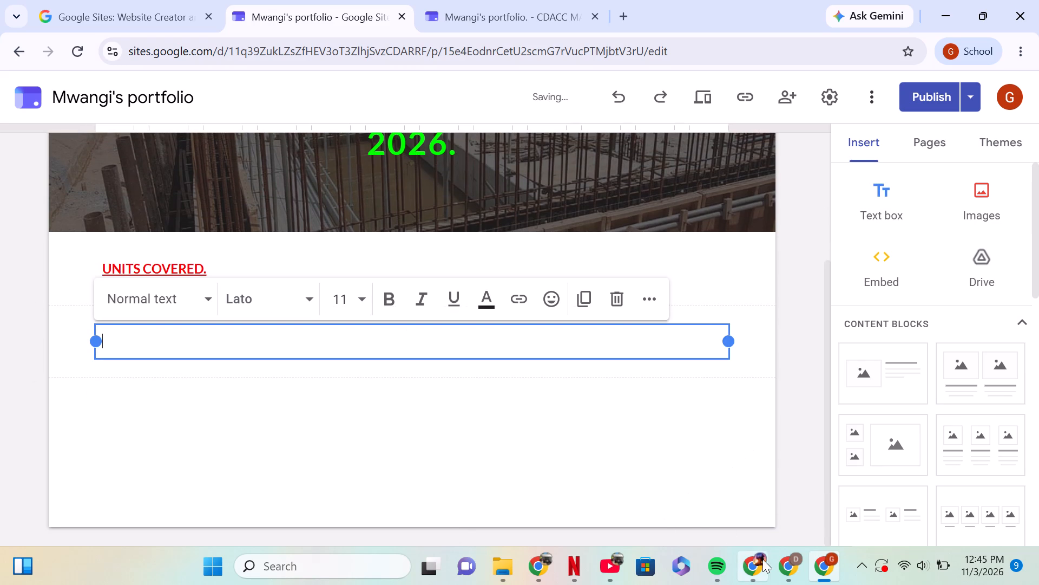
# Switch to Mugambi's portfolio and copy the full numbered unit list from the "Term 1 2026/27 units" page.
pyautogui.click(762, 564)
pyautogui.click(112, 0)
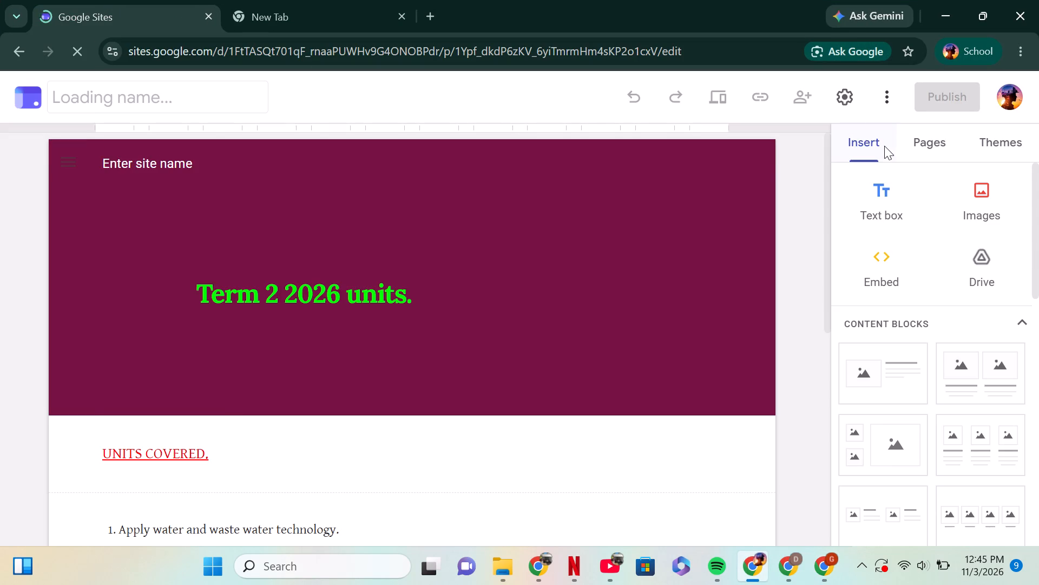
pyautogui.click(944, 146)
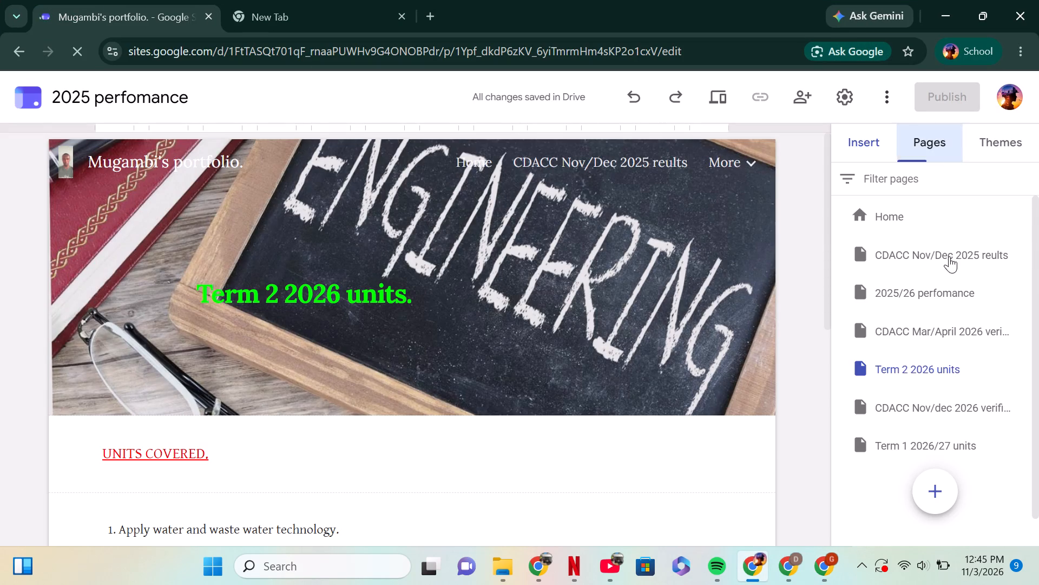
pyautogui.click(905, 436)
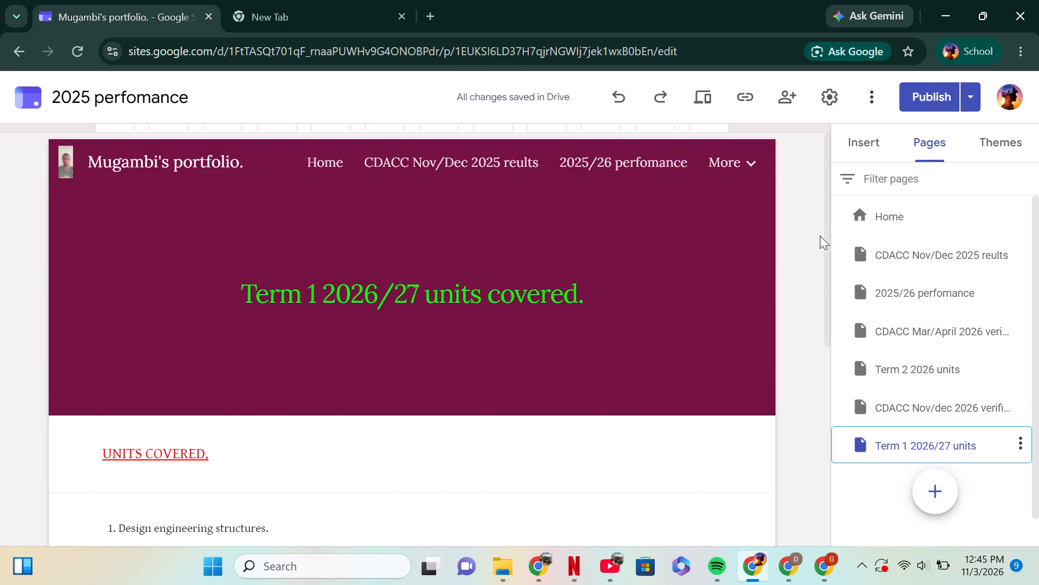
pyautogui.moveTo(824, 240); pyautogui.dragTo(827, 274)
pyautogui.moveTo(827, 274); pyautogui.dragTo(826, 333)
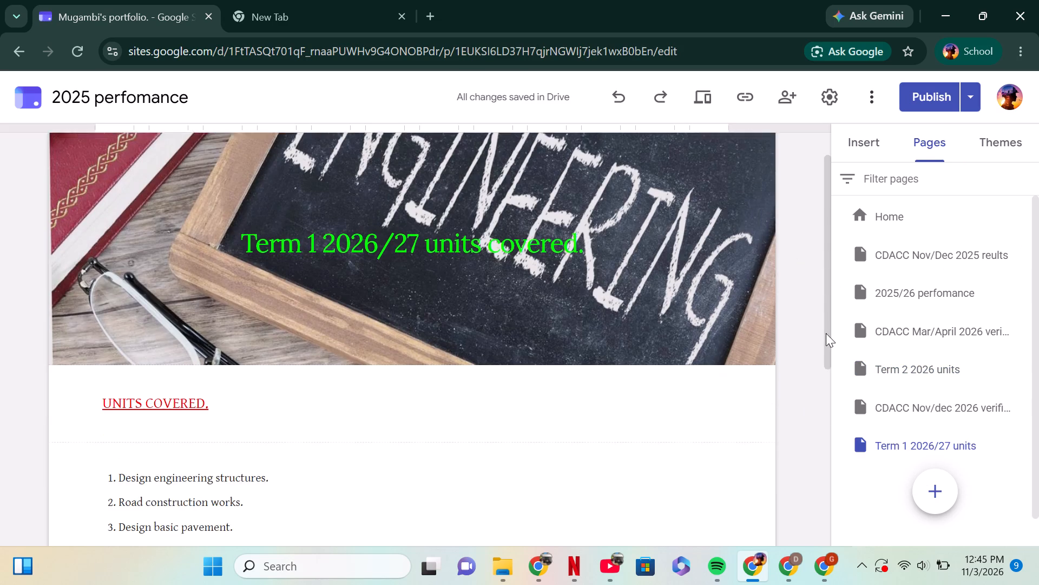
pyautogui.moveTo(826, 333); pyautogui.dragTo(821, 414)
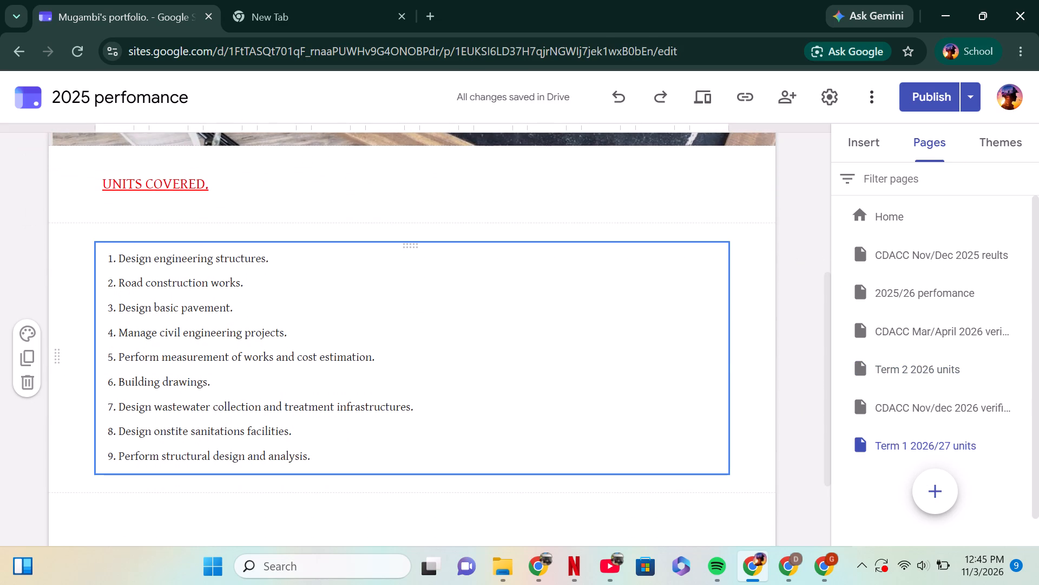
pyautogui.moveTo(111, 256); pyautogui.dragTo(299, 456)
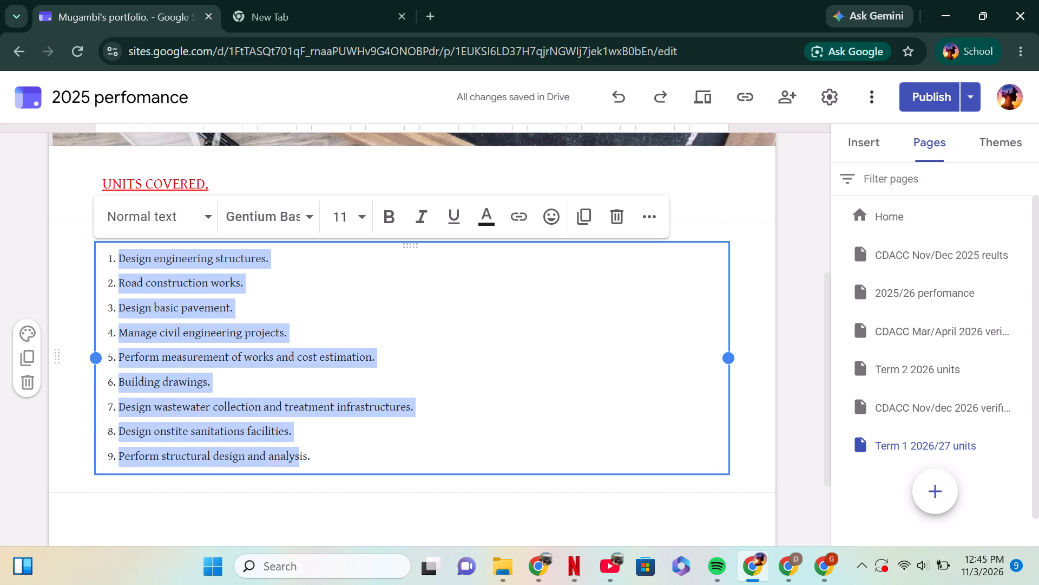
pyautogui.moveTo(299, 456); pyautogui.dragTo(313, 456)
pyautogui.hotkey('ctrl', 'c')
pyautogui.click(504, 428)
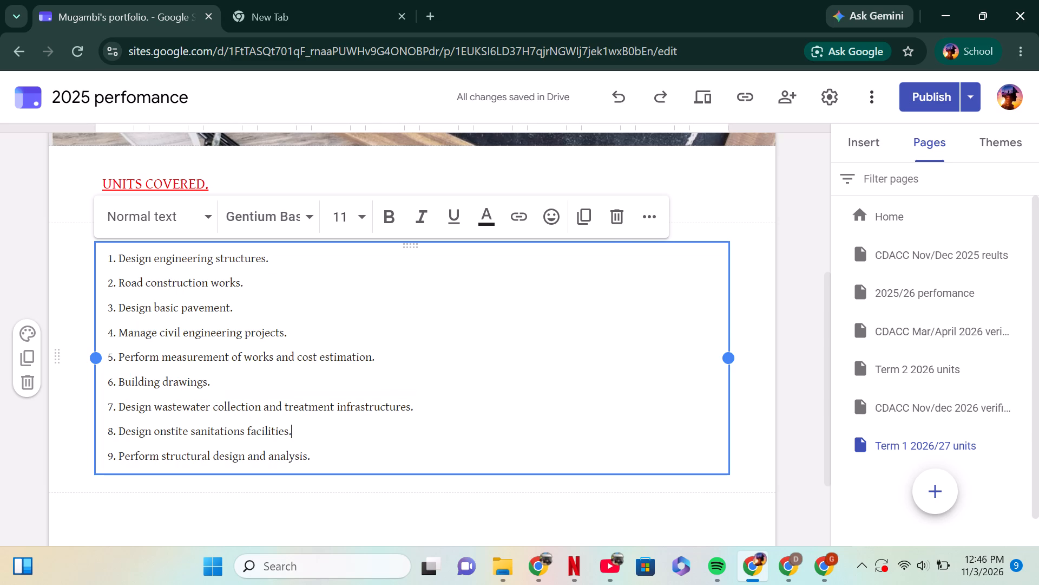
# Back in Mwangi's portfolio, start a numbered list in the empty text box and paste the copied units into it.
pyautogui.click(831, 570)
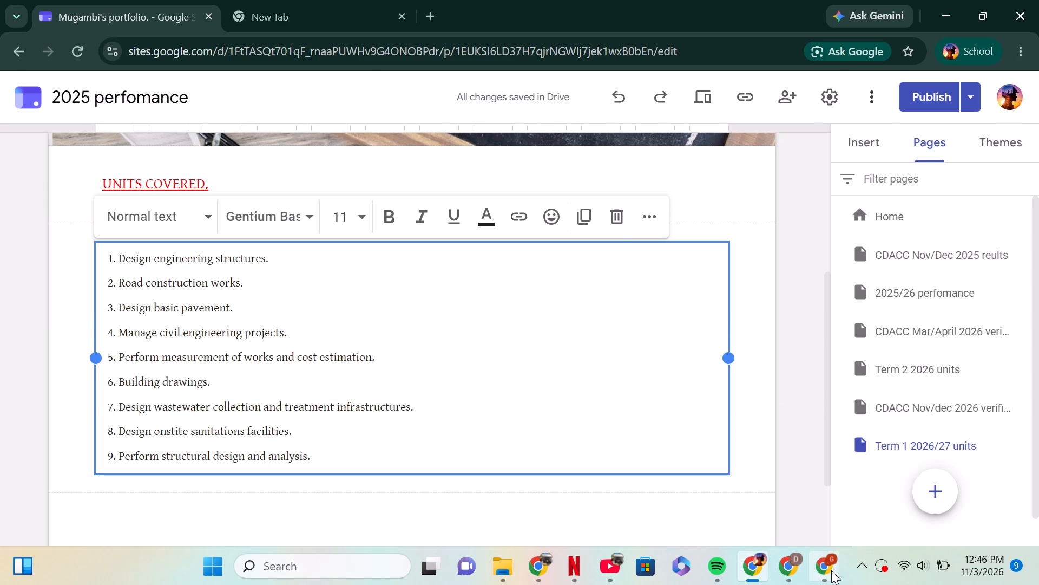
pyautogui.click(241, 332)
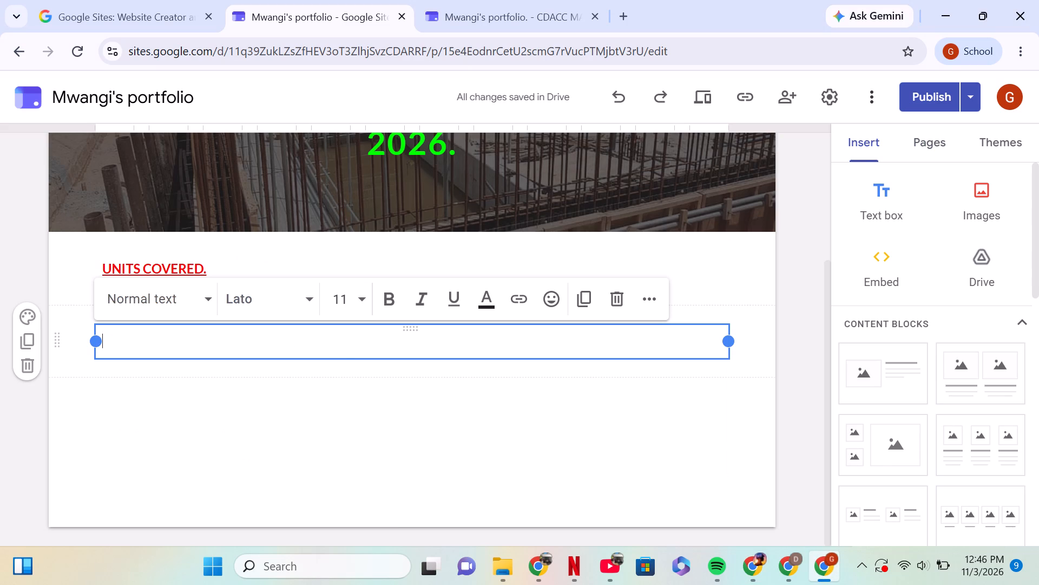
pyautogui.press('1')
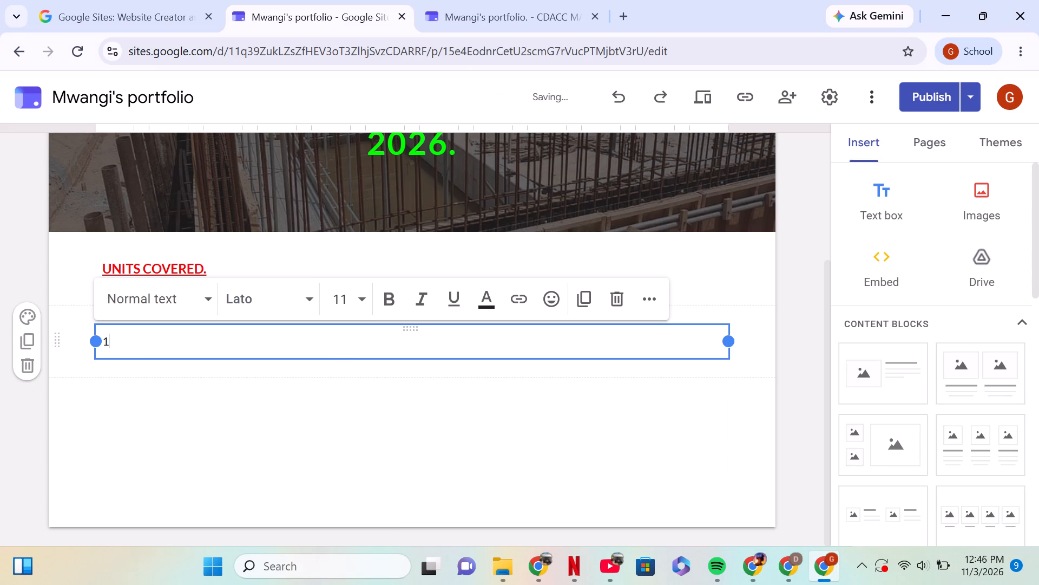
pyautogui.press('.')
pyautogui.press('space')
pyautogui.hotkey('ctrl', 'v')
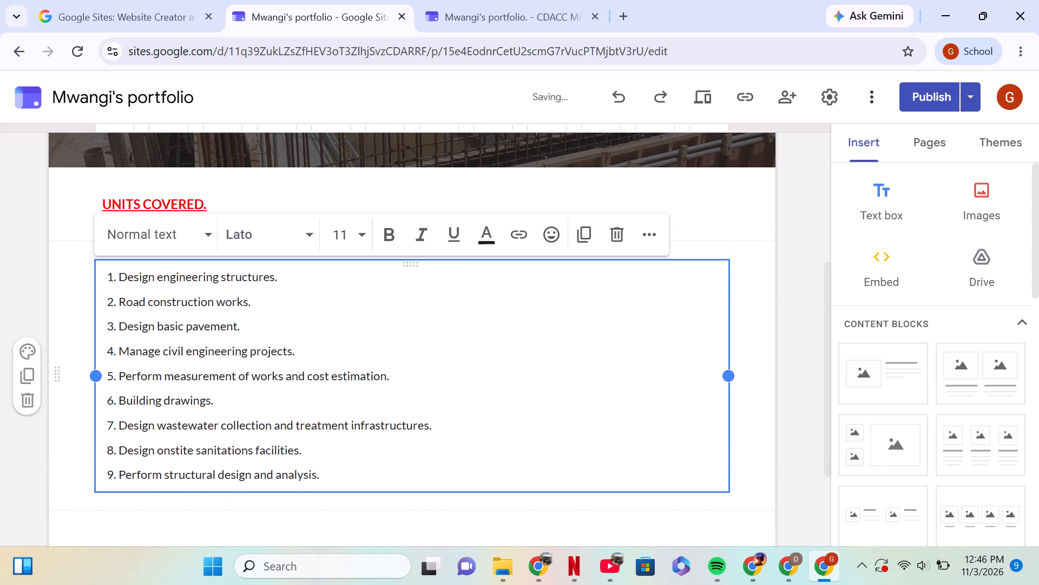
pyautogui.click(488, 451)
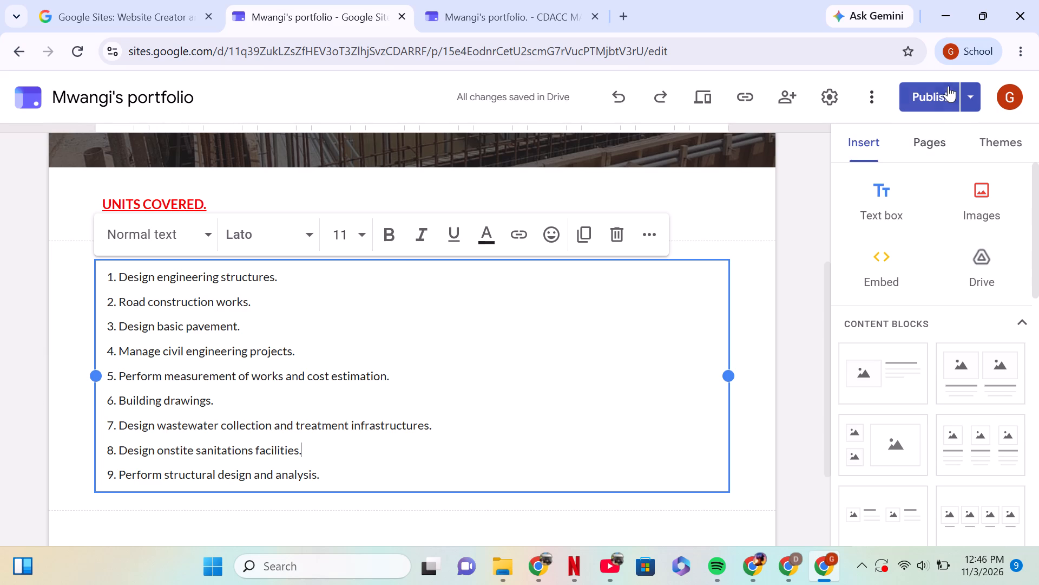
# Publish the added "Units covered" page to the live site through the change review.
pyautogui.click(948, 84)
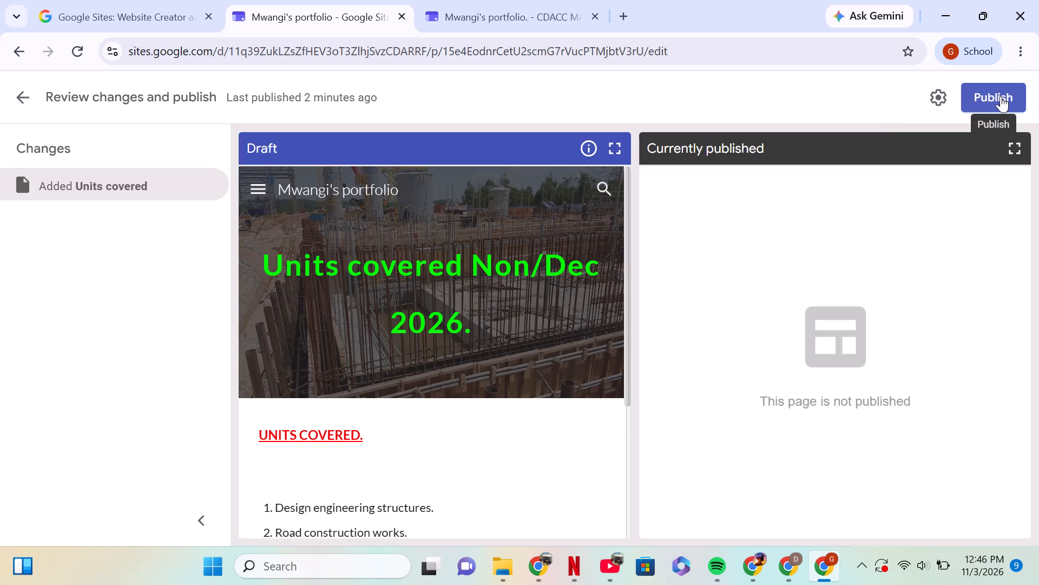
pyautogui.click(1001, 96)
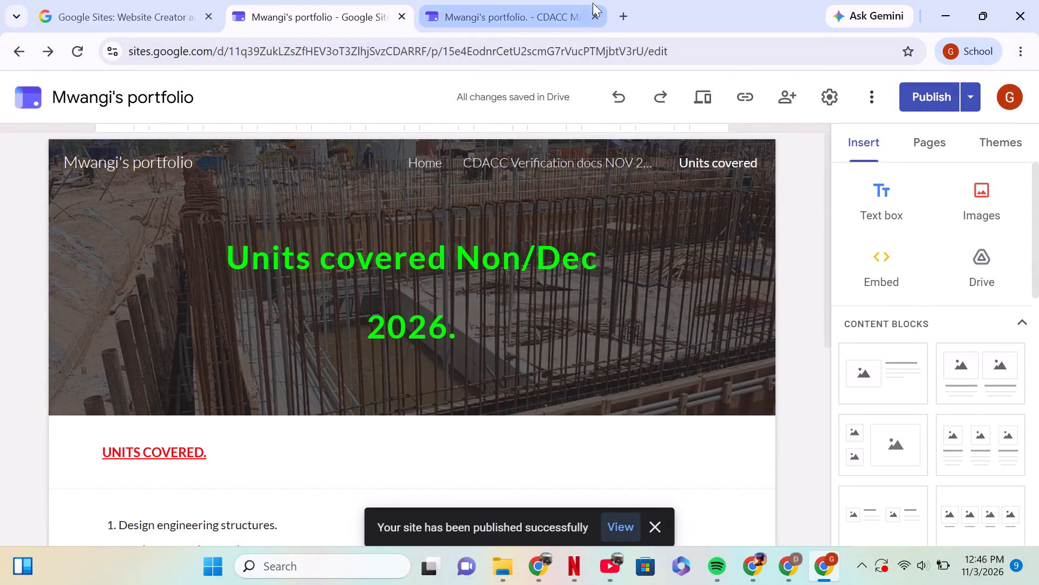
# Close the published CDACC page of Mwangi's portfolio and switch to the Dennis's E-portfolio editor.
pyautogui.click(594, 16)
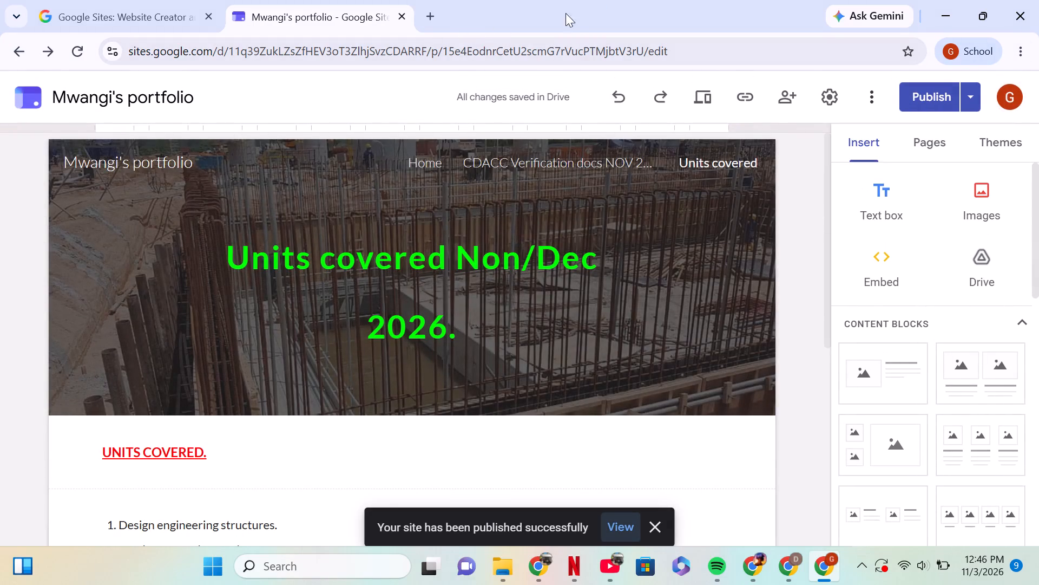
pyautogui.click(936, 6)
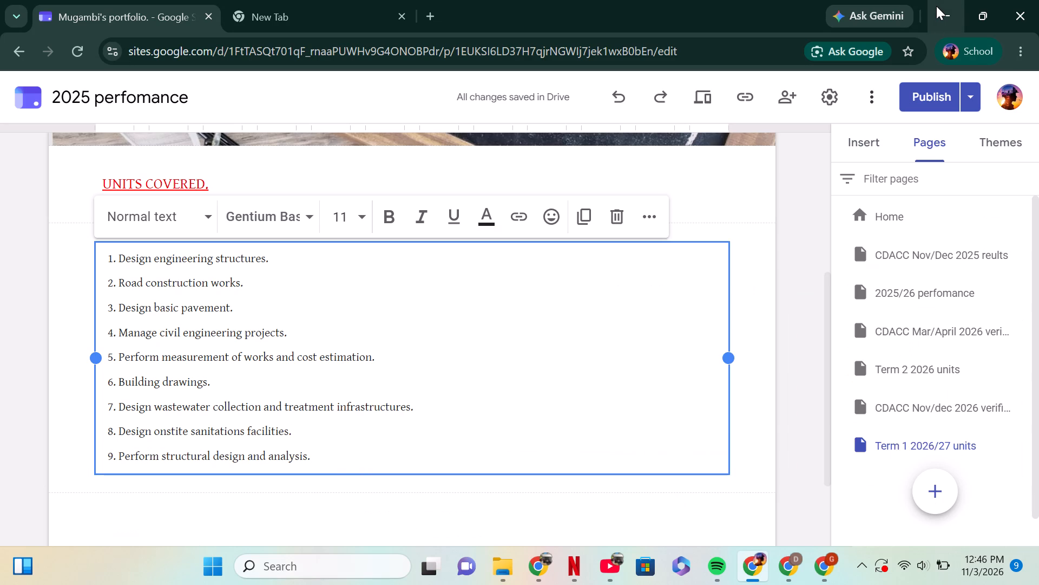
pyautogui.click(947, 11)
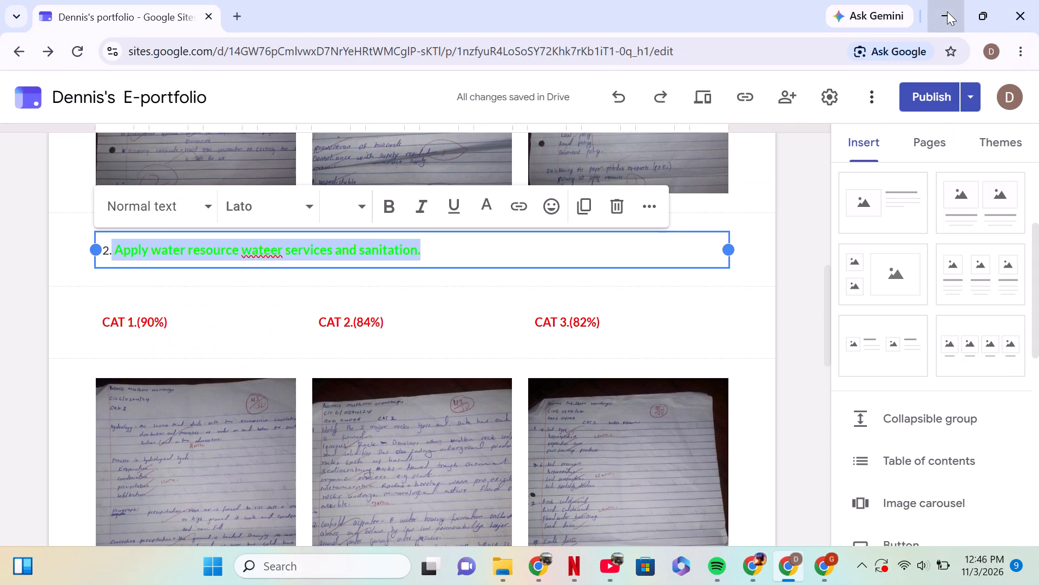